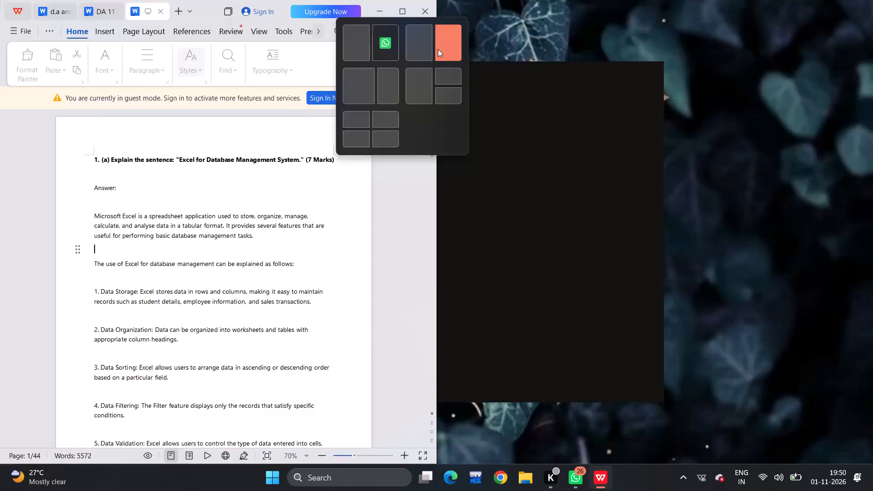
Snap the WPS document window to the right half of the screen.
{"action": "left_click", "coordinate": [438, 49]}
{"action": "left_click", "coordinate": [679, 240]}
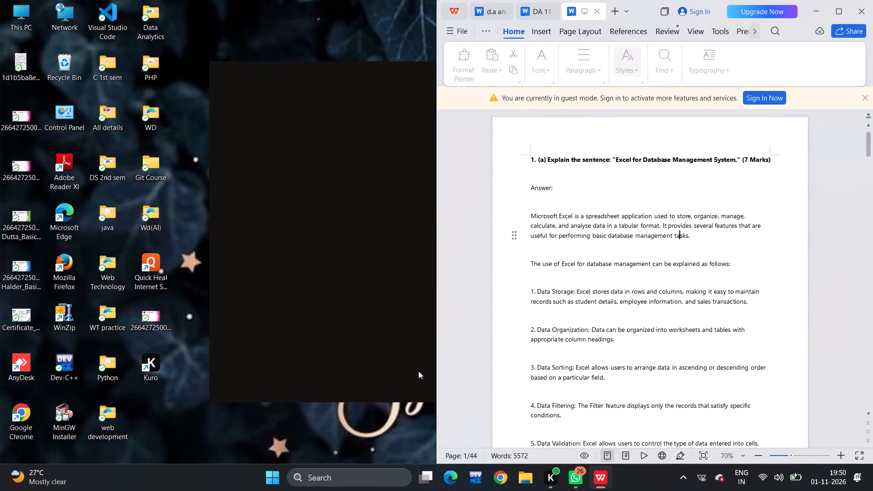
Switch to Word and open the recent document DA question bank.
{"action": "left_click", "coordinate": [375, 470]}
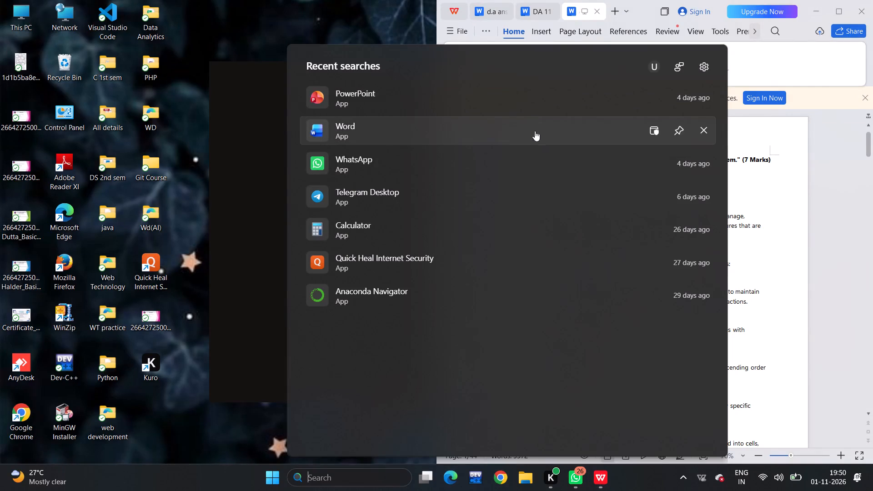
{"action": "left_click", "coordinate": [427, 136]}
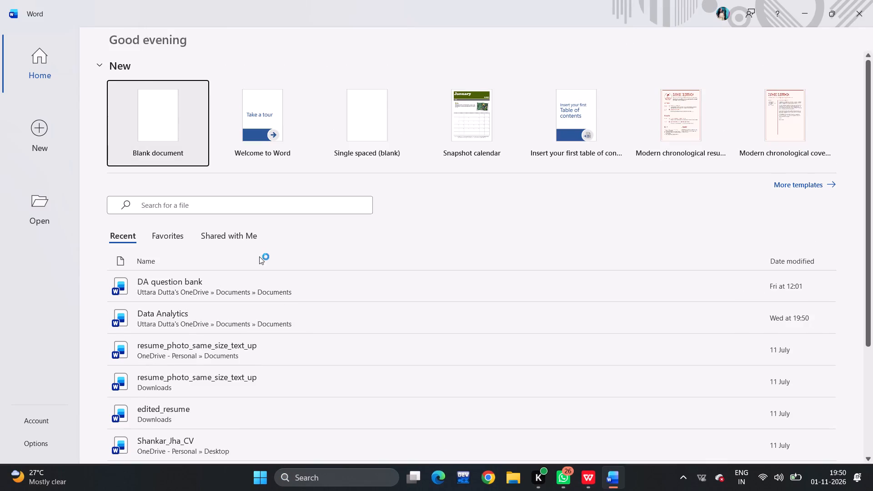
{"action": "left_click", "coordinate": [263, 293]}
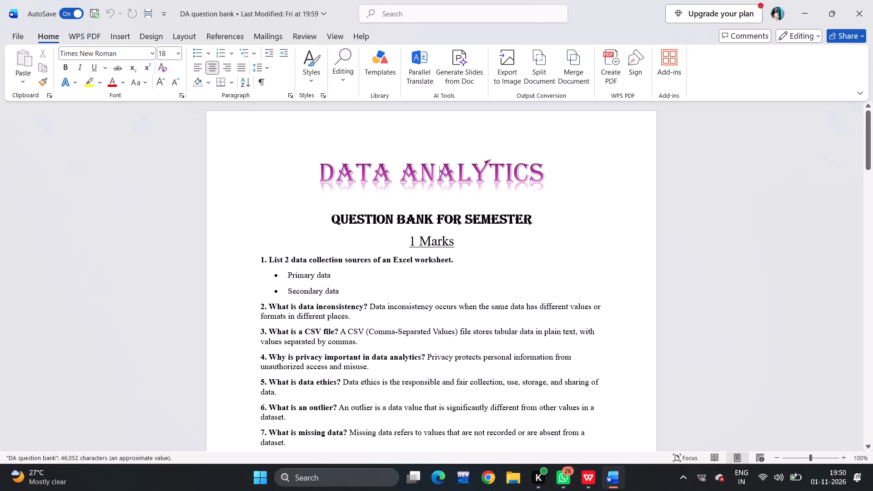
Look through the question bank from the 1 Marks section to the end of the document.
{"action": "scroll", "coordinate": [477, 245], "scroll_direction": "down", "scroll_amount": 14}
{"action": "scroll", "coordinate": [477, 245], "scroll_direction": "down", "scroll_amount": 14}
{"action": "scroll", "coordinate": [477, 245], "scroll_direction": "down", "scroll_amount": 7}
{"action": "scroll", "coordinate": [477, 245], "scroll_direction": "down", "scroll_amount": 14}
{"action": "scroll", "coordinate": [477, 245], "scroll_direction": "down", "scroll_amount": 13}
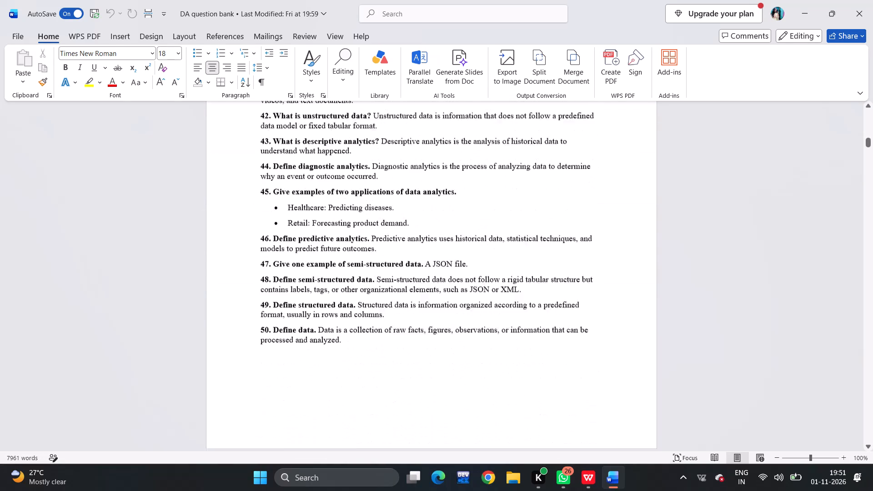
{"action": "scroll", "coordinate": [477, 245], "scroll_direction": "down", "scroll_amount": 4}
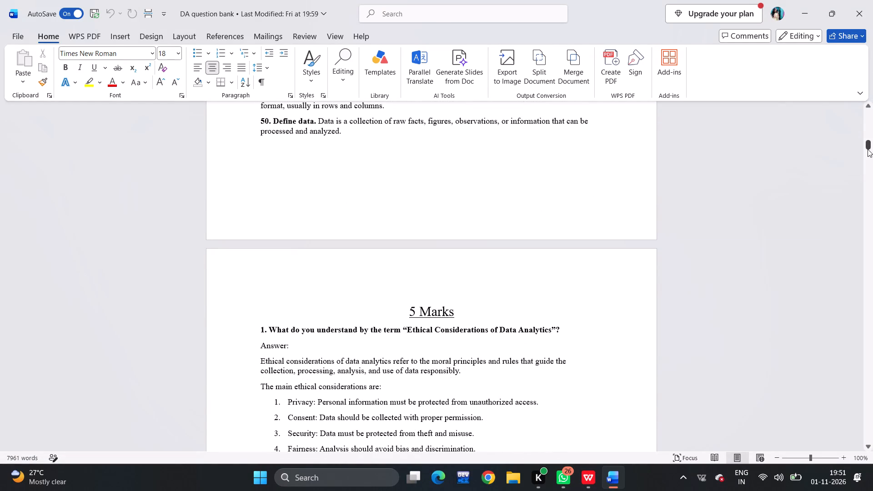
{"action": "left_click_drag", "start_coordinate": [868, 149], "coordinate": [864, 387]}
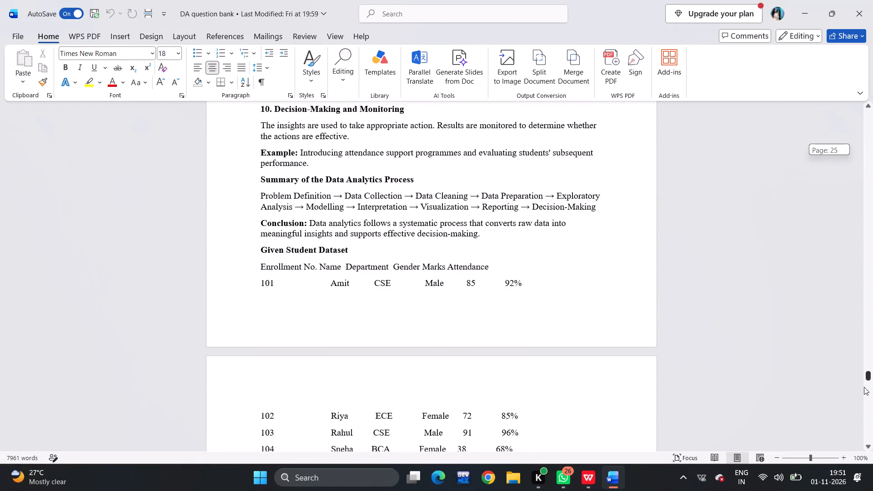
{"action": "left_click_drag", "start_coordinate": [864, 387], "coordinate": [843, 467]}
Examine the closing answer on pre-processing in an Excel table and the preceding comparison of data and data analytics.
{"action": "scroll", "coordinate": [340, 172], "scroll_direction": "up", "scroll_amount": 2}
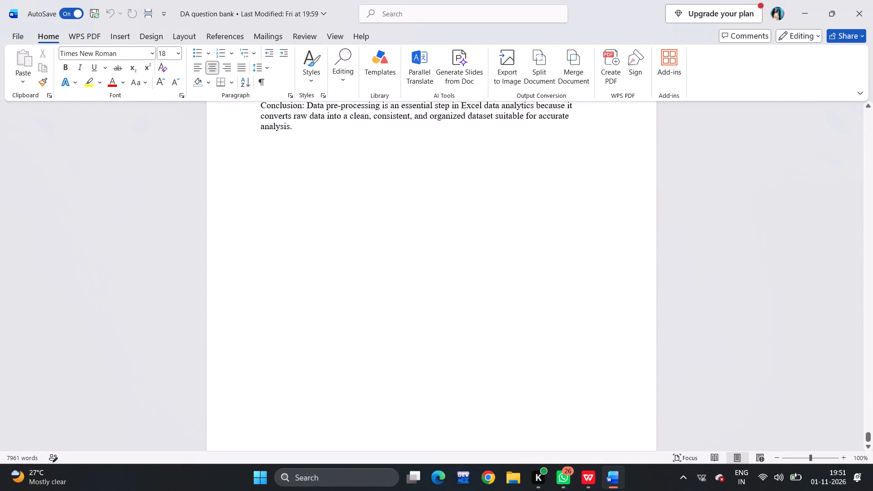
{"action": "scroll", "coordinate": [340, 172], "scroll_direction": "up", "scroll_amount": 19}
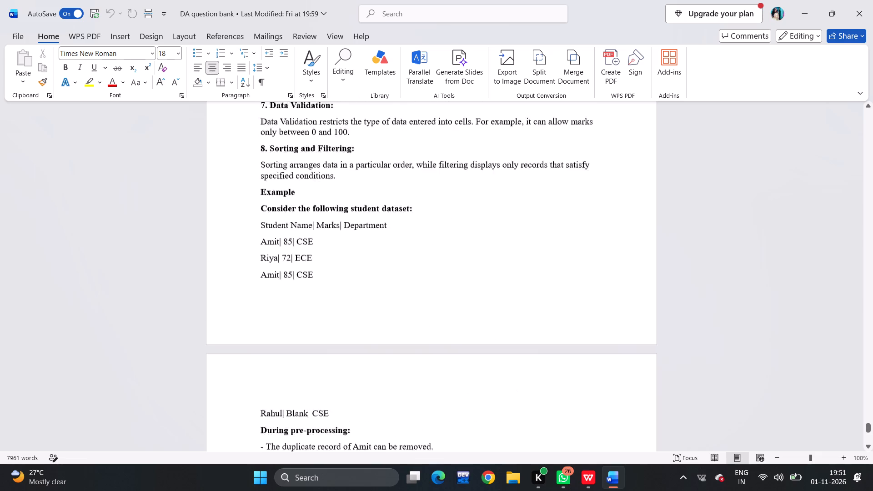
{"action": "scroll", "coordinate": [345, 159], "scroll_direction": "up", "scroll_amount": 20}
{"action": "scroll", "coordinate": [350, 165], "scroll_direction": "down", "scroll_amount": 7}
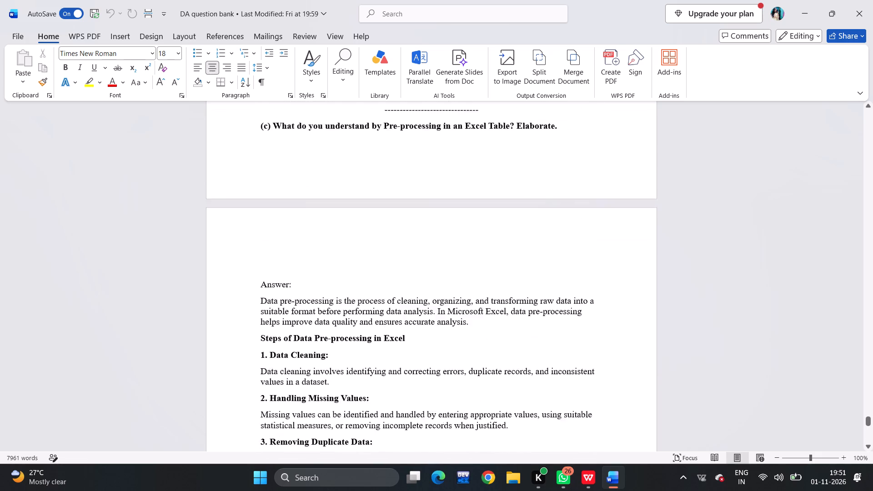
{"action": "scroll", "coordinate": [350, 165], "scroll_direction": "up", "scroll_amount": 13}
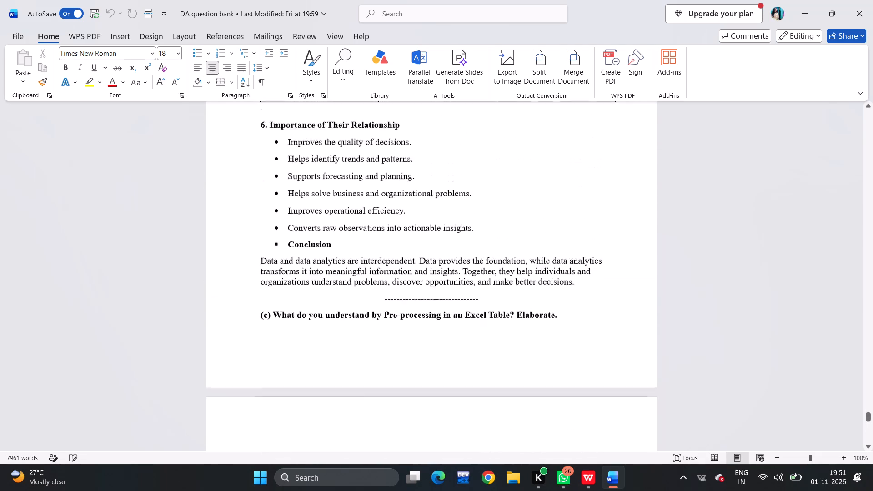
{"action": "scroll", "coordinate": [350, 165], "scroll_direction": "up", "scroll_amount": 14}
{"action": "scroll", "coordinate": [350, 165], "scroll_direction": "down", "scroll_amount": 7}
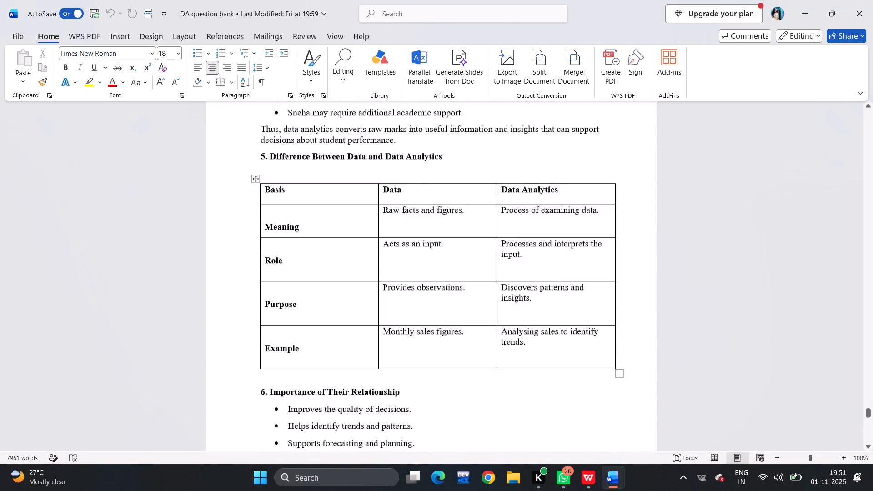
{"action": "scroll", "coordinate": [350, 165], "scroll_direction": "down", "scroll_amount": 14}
{"action": "scroll", "coordinate": [350, 165], "scroll_direction": "down", "scroll_amount": 10}
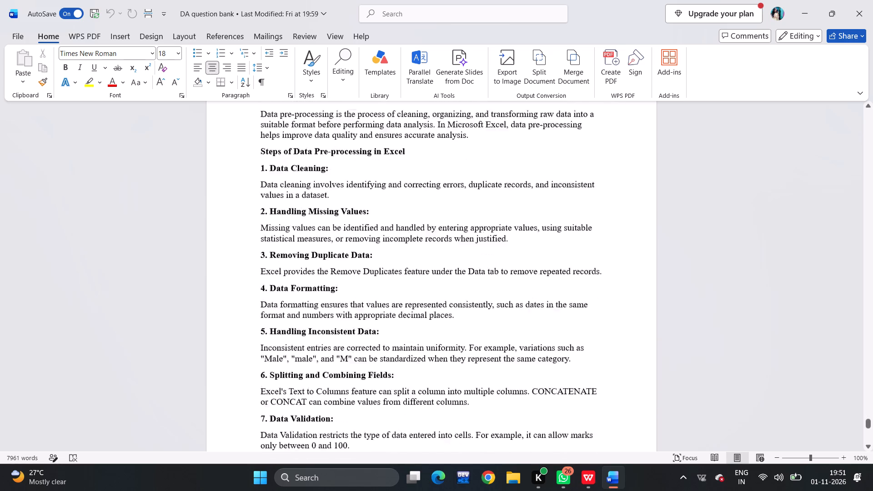
{"action": "scroll", "coordinate": [350, 165], "scroll_direction": "down", "scroll_amount": 17}
{"action": "scroll", "coordinate": [350, 165], "scroll_direction": "down", "scroll_amount": 7}
{"action": "scroll", "coordinate": [350, 165], "scroll_direction": "up", "scroll_amount": 16}
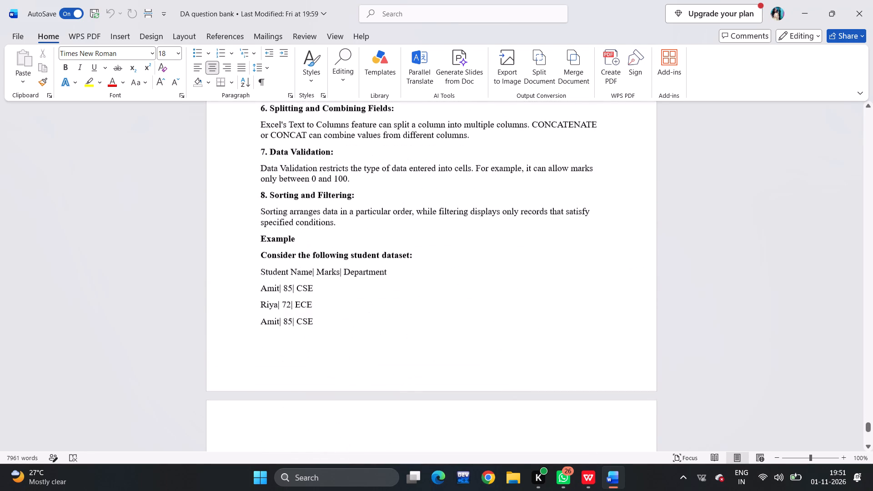
{"action": "scroll", "coordinate": [350, 165], "scroll_direction": "up", "scroll_amount": 7}
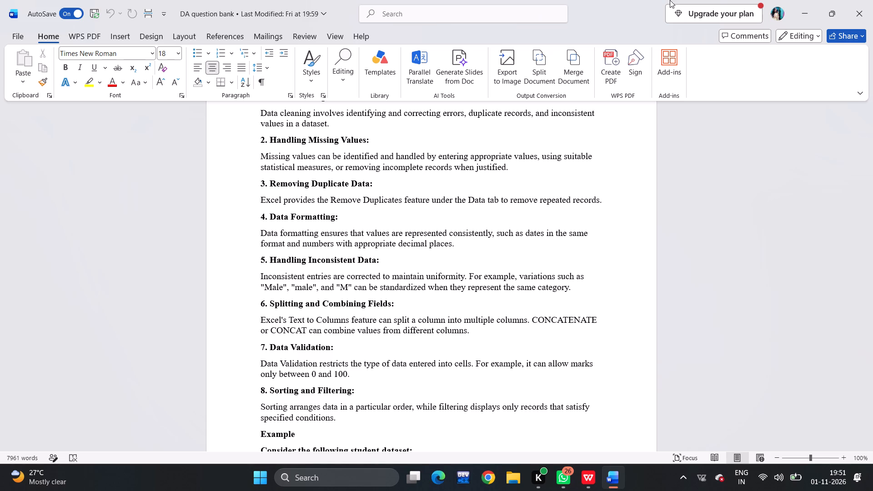
Look back through question 8 to the question on the relationship between information and insight.
{"action": "scroll", "coordinate": [528, 177], "scroll_direction": "up", "scroll_amount": 9}
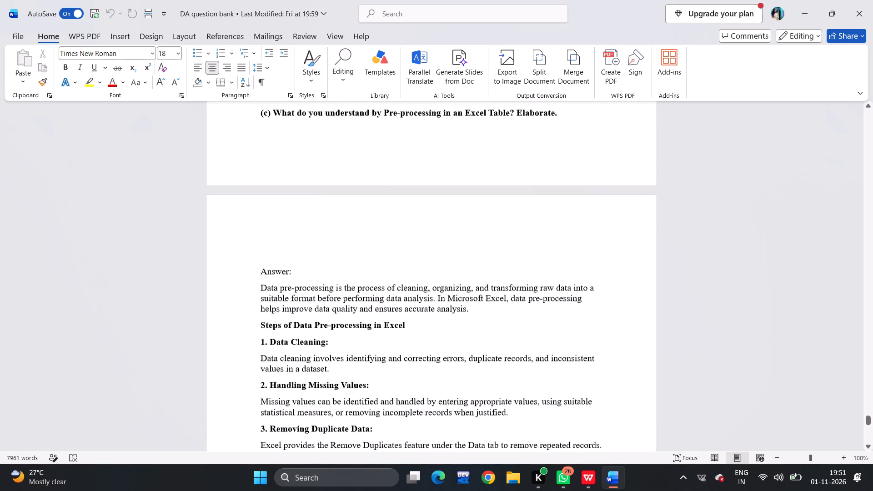
{"action": "scroll", "coordinate": [527, 179], "scroll_direction": "up", "scroll_amount": 20}
{"action": "scroll", "coordinate": [527, 179], "scroll_direction": "up", "scroll_amount": 7}
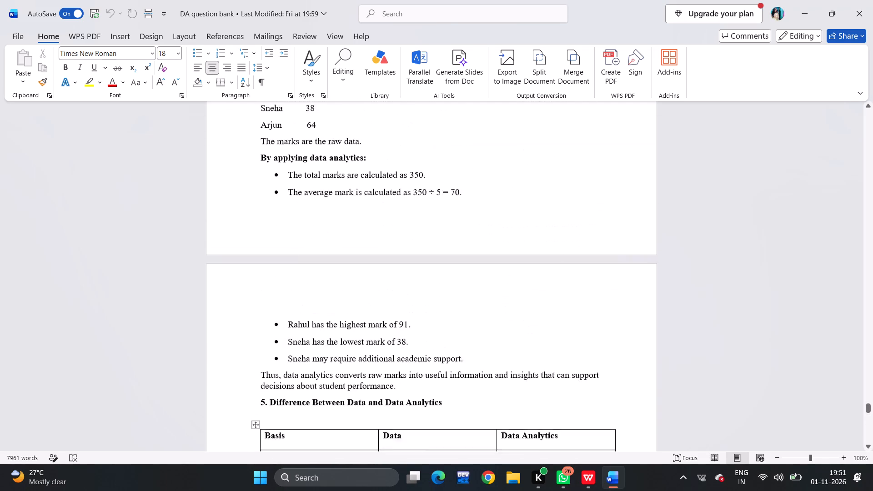
{"action": "scroll", "coordinate": [529, 164], "scroll_direction": "up", "scroll_amount": 20}
{"action": "scroll", "coordinate": [530, 162], "scroll_direction": "up", "scroll_amount": 15}
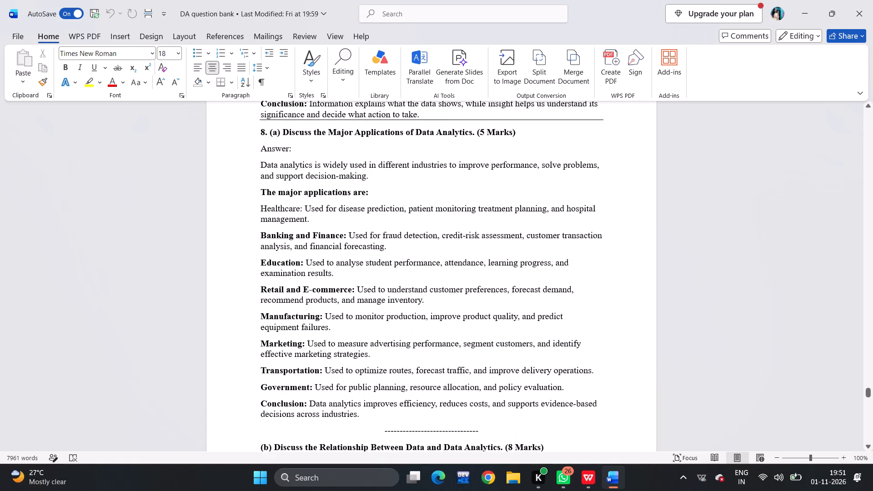
{"action": "scroll", "coordinate": [530, 162], "scroll_direction": "up", "scroll_amount": 7}
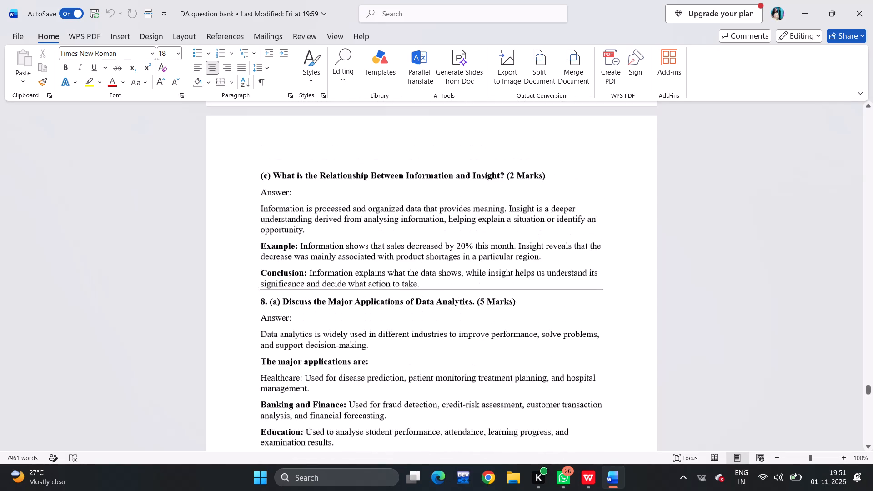
Review question 8 from the major applications of data analytics through the pre-processing answer's student dataset example.
{"action": "scroll", "coordinate": [530, 162], "scroll_direction": "down", "scroll_amount": 7}
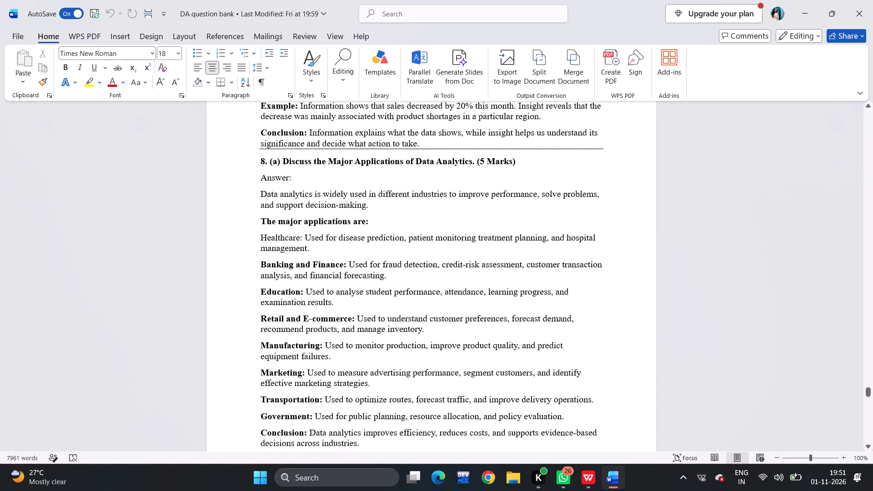
{"action": "scroll", "coordinate": [531, 161], "scroll_direction": "down", "scroll_amount": 14}
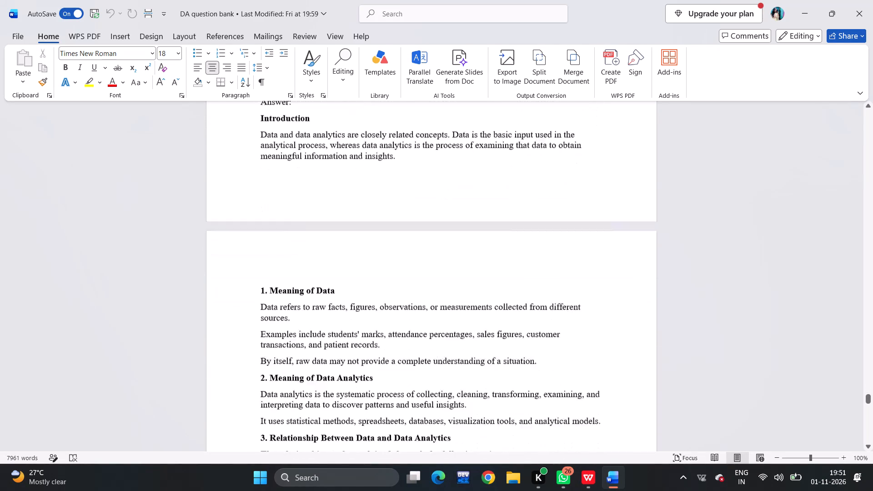
{"action": "scroll", "coordinate": [531, 161], "scroll_direction": "down", "scroll_amount": 5}
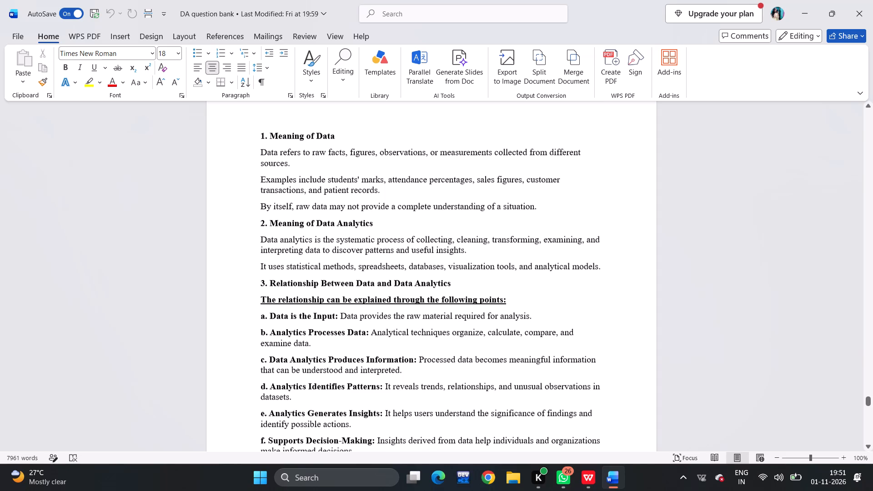
{"action": "scroll", "coordinate": [531, 161], "scroll_direction": "down", "scroll_amount": 9}
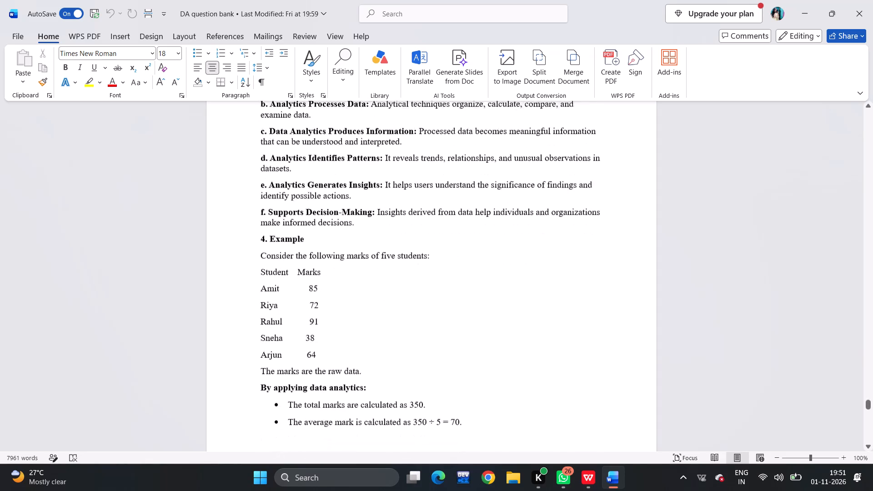
{"action": "scroll", "coordinate": [531, 161], "scroll_direction": "down", "scroll_amount": 15}
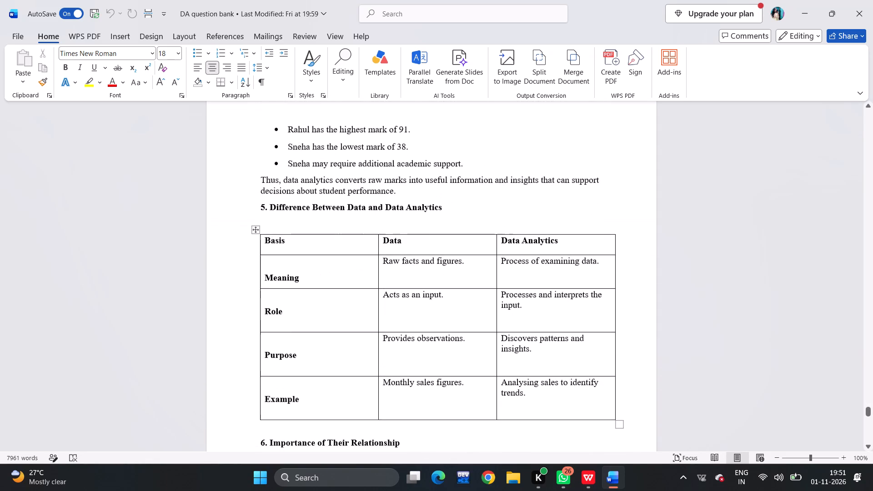
{"action": "scroll", "coordinate": [532, 158], "scroll_direction": "down", "scroll_amount": 4}
{"action": "scroll", "coordinate": [532, 158], "scroll_direction": "up", "scroll_amount": 1}
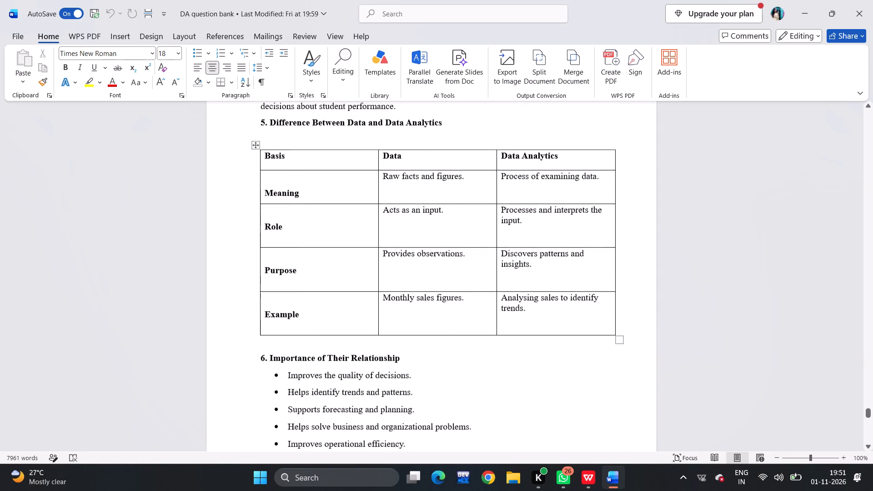
{"action": "scroll", "coordinate": [532, 158], "scroll_direction": "up", "scroll_amount": 1}
{"action": "scroll", "coordinate": [532, 157], "scroll_direction": "down", "scroll_amount": 2}
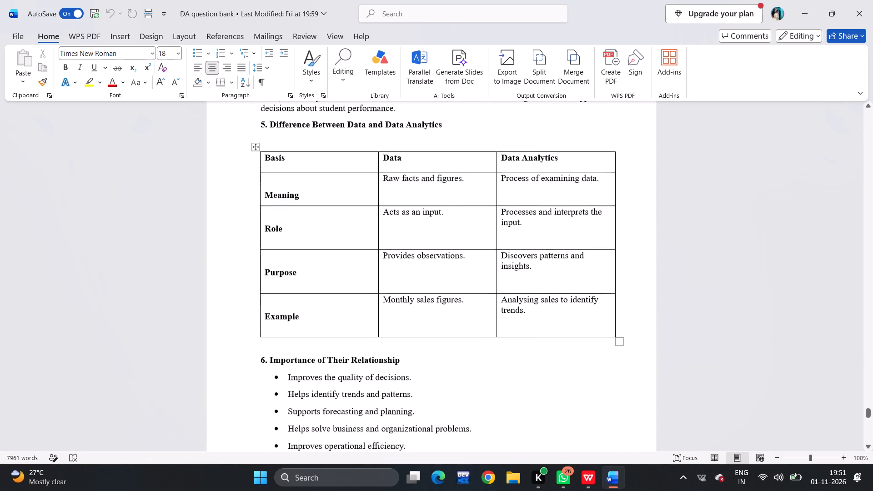
{"action": "scroll", "coordinate": [532, 157], "scroll_direction": "down", "scroll_amount": 8}
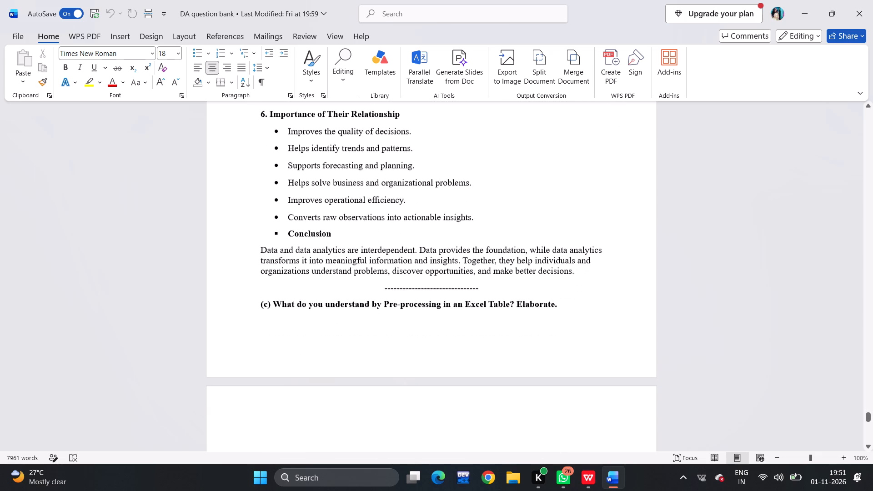
{"action": "scroll", "coordinate": [534, 154], "scroll_direction": "down", "scroll_amount": 6}
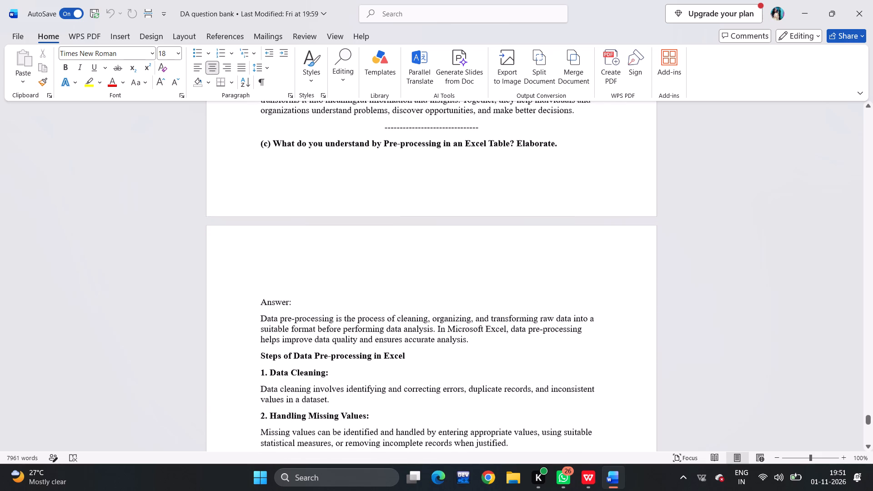
{"action": "scroll", "coordinate": [534, 154], "scroll_direction": "down", "scroll_amount": 1}
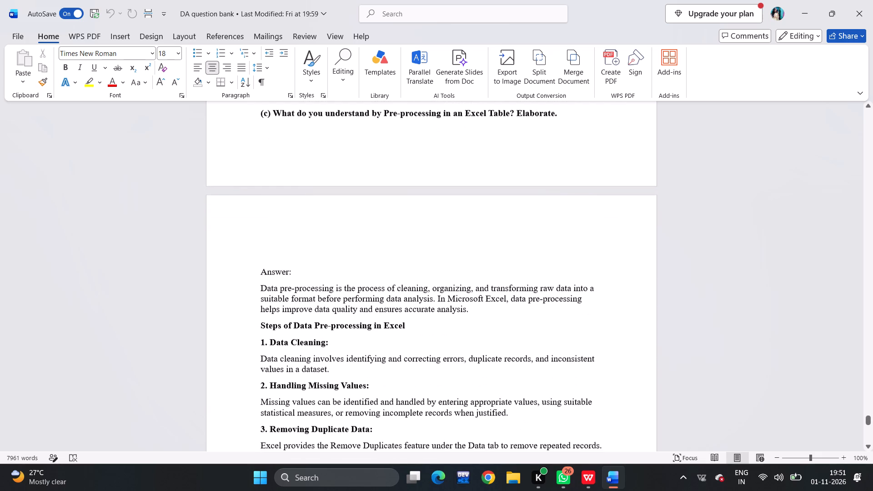
{"action": "scroll", "coordinate": [534, 154], "scroll_direction": "down", "scroll_amount": 4}
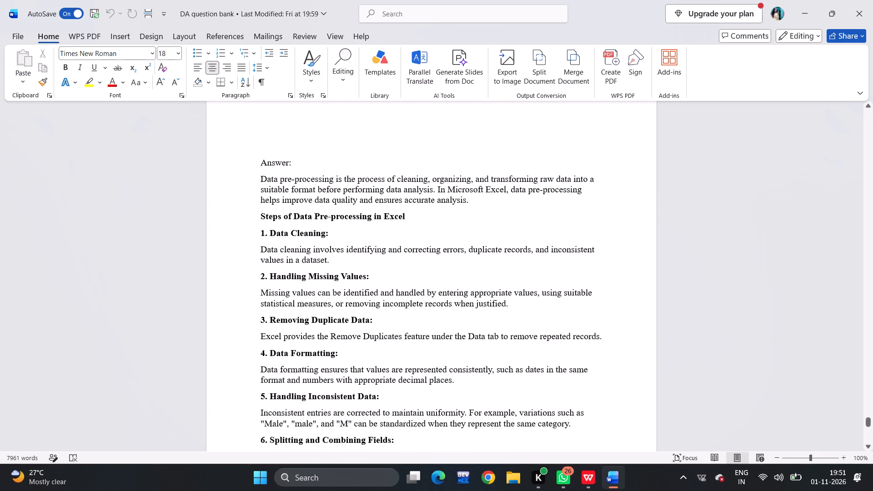
{"action": "scroll", "coordinate": [385, 185], "scroll_direction": "down", "scroll_amount": 9}
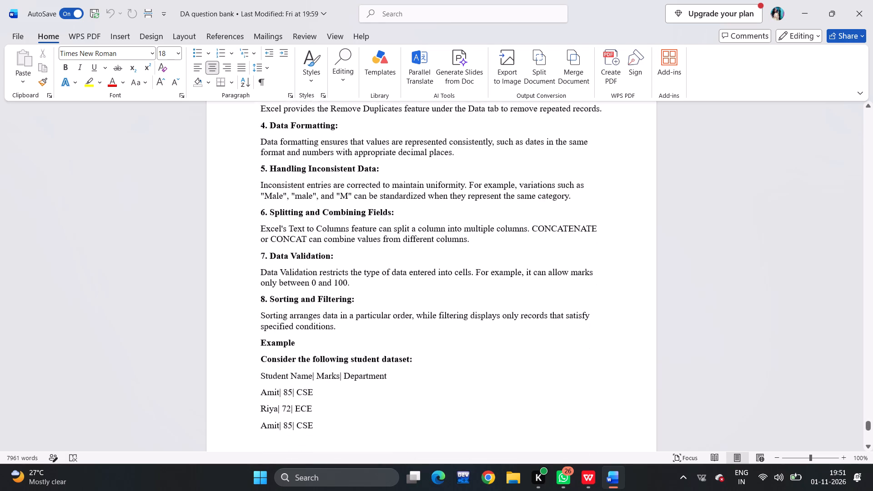
{"action": "scroll", "coordinate": [392, 169], "scroll_direction": "down", "scroll_amount": 2}
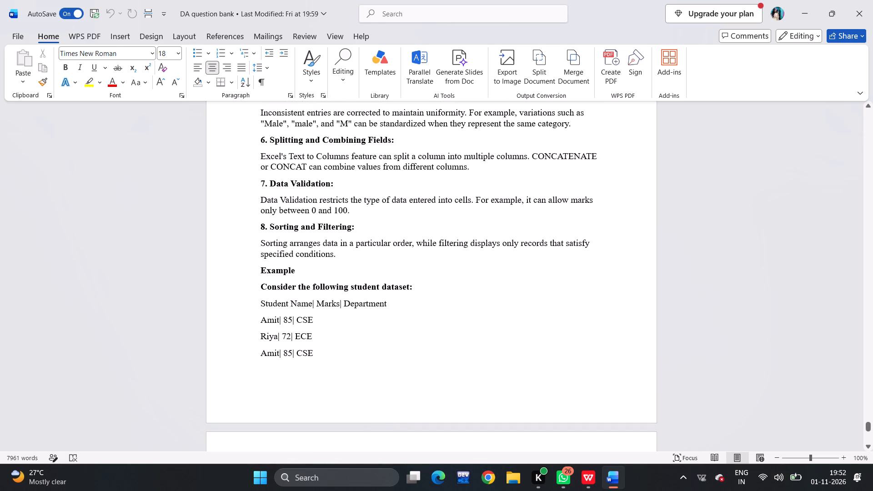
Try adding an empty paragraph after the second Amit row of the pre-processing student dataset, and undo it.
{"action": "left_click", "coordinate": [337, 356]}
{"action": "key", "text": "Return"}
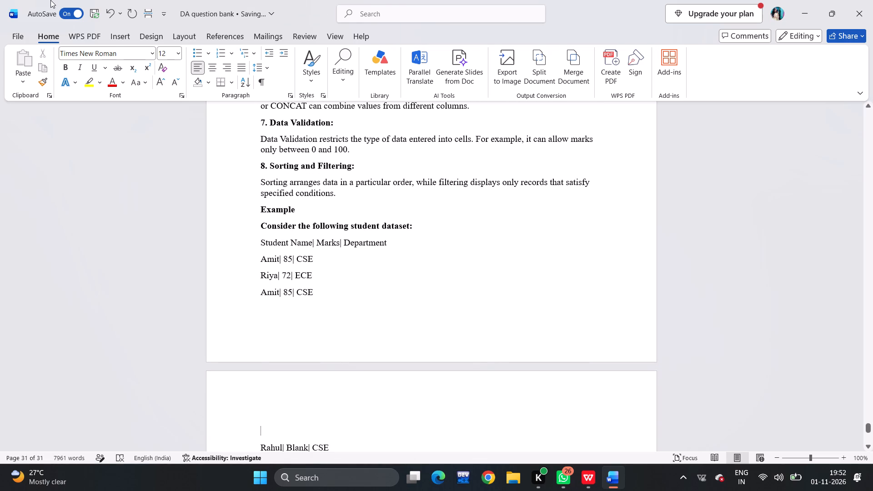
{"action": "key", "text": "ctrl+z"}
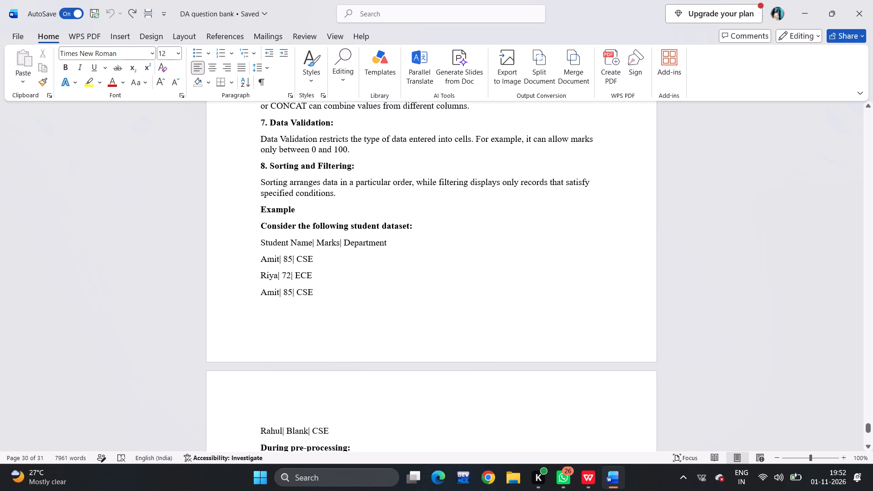
Make the "Importance of Data Pre-processing" heading in the last answer bold.
{"action": "scroll", "coordinate": [467, 342], "scroll_direction": "up", "scroll_amount": 1}
{"action": "scroll", "coordinate": [467, 340], "scroll_direction": "down", "scroll_amount": 7}
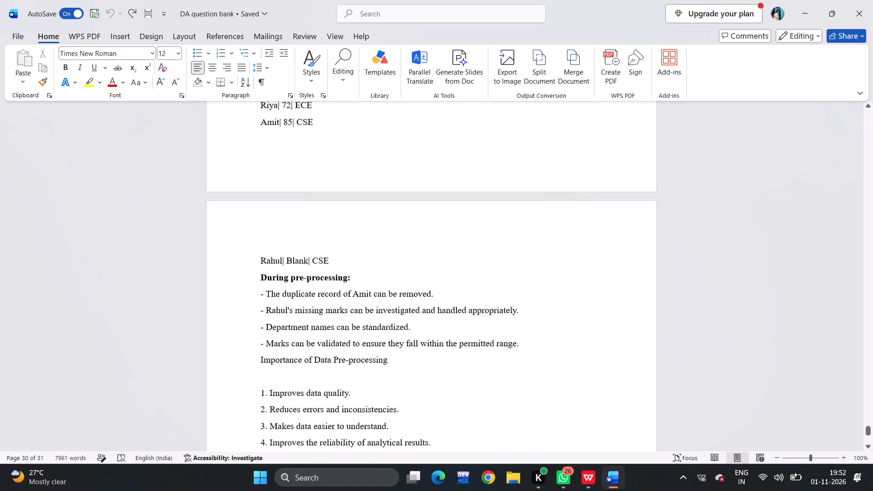
{"action": "scroll", "coordinate": [465, 332], "scroll_direction": "down", "scroll_amount": 7}
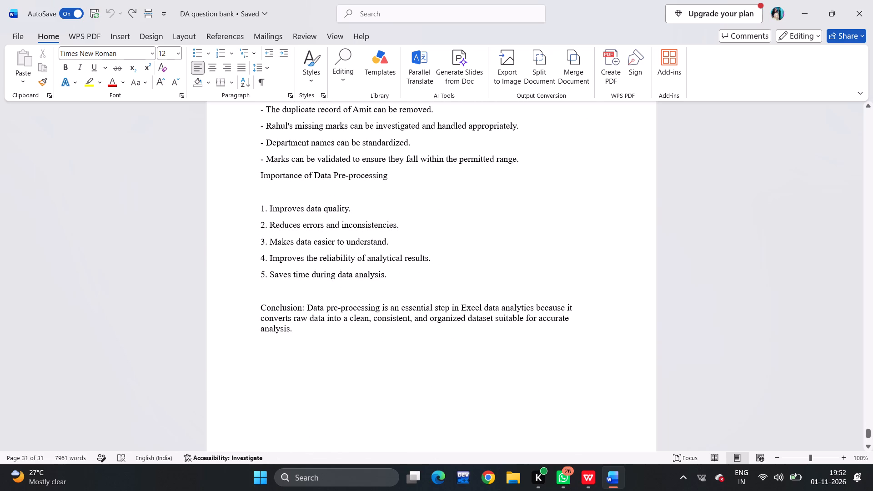
{"action": "scroll", "coordinate": [408, 274], "scroll_direction": "up", "scroll_amount": 13}
{"action": "scroll", "coordinate": [408, 274], "scroll_direction": "down", "scroll_amount": 1}
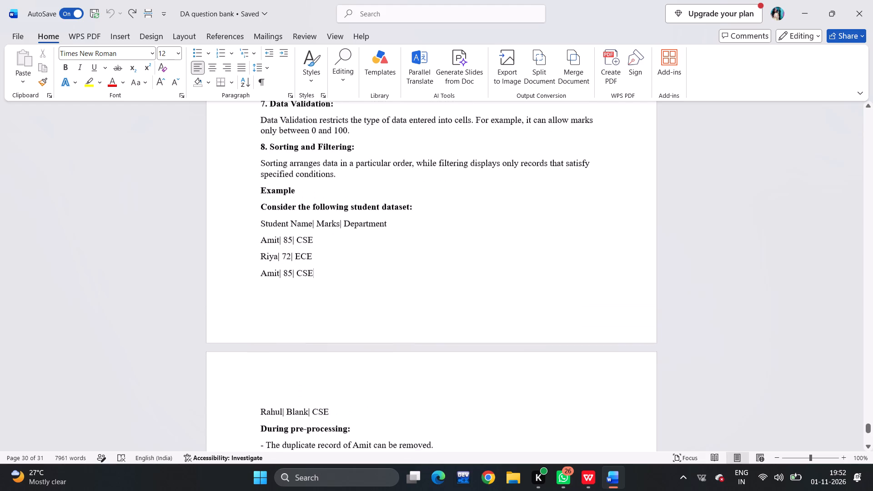
{"action": "scroll", "coordinate": [408, 274], "scroll_direction": "down", "scroll_amount": 8}
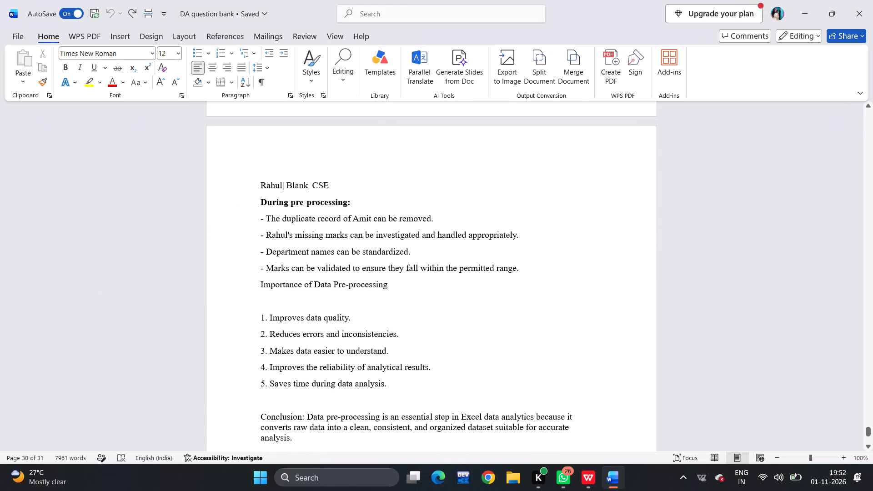
{"action": "left_click_drag", "start_coordinate": [401, 287], "coordinate": [241, 295]}
{"action": "left_click_drag", "start_coordinate": [241, 295], "coordinate": [249, 292]}
{"action": "left_click", "coordinate": [260, 274]}
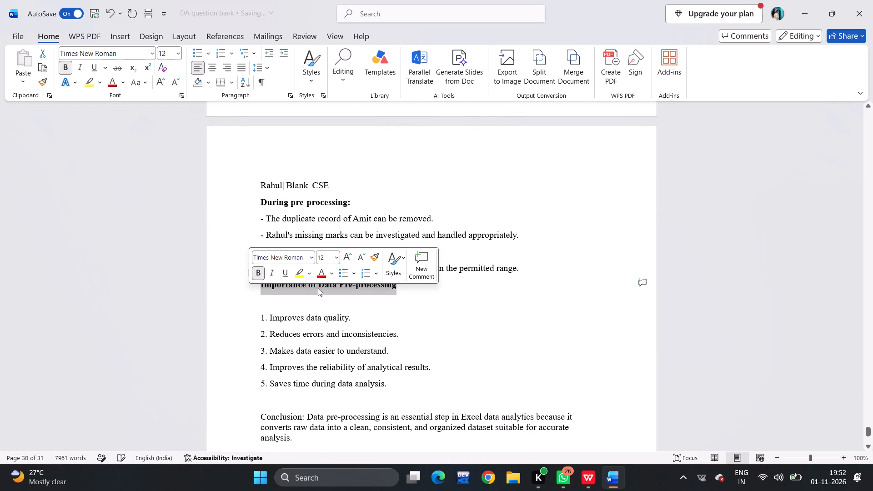
Remove the blank lines below the "Importance of Data Pre-processing" heading and above the Conclusion paragraph.
{"action": "left_click", "coordinate": [374, 293]}
{"action": "left_click", "coordinate": [396, 290]}
{"action": "left_click", "coordinate": [410, 301]}
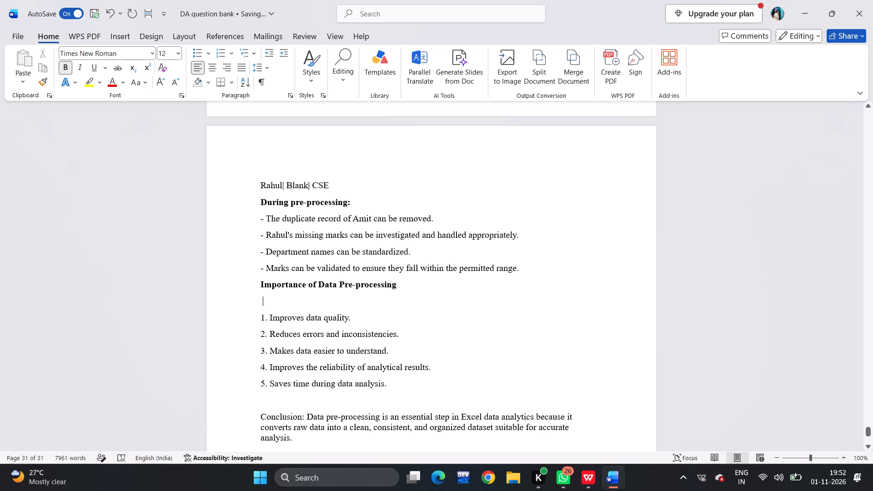
{"action": "key", "text": "BackSpace"}
{"action": "key", "text": "BackSpace"}
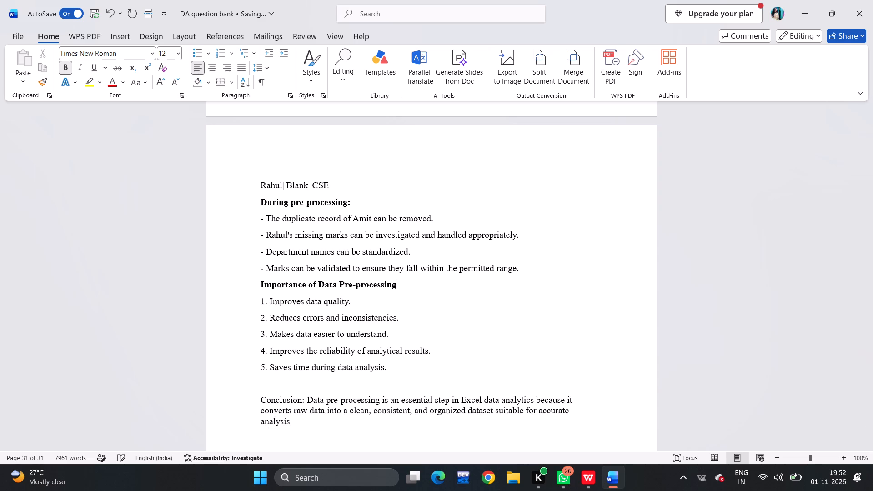
{"action": "left_click", "coordinate": [356, 385]}
{"action": "key", "text": "BackSpace"}
{"action": "key", "text": "BackSpace"}
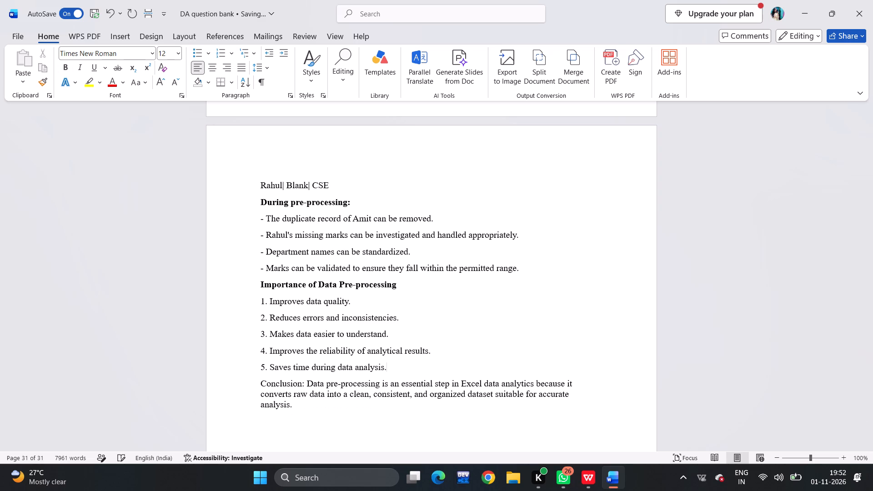
Add a full-width horizontal separator line made from hyphens beneath the Conclusion paragraph of the pre-processing answer.
{"action": "left_click", "coordinate": [378, 423]}
{"action": "key", "text": "minus"}
{"action": "key", "text": "minus"}
{"action": "key", "text": "minus"}
{"action": "key", "text": "minus"}
{"action": "key", "text": "minus"}
{"action": "key", "text": "minus"}
{"action": "key", "text": "minus"}
{"action": "key", "text": "minus"}
{"action": "key", "text": "minus"}
{"action": "key", "text": "minus"}
{"action": "key", "text": "minus"}
{"action": "key", "text": "minus"}
{"action": "key", "text": "minus"}
{"action": "key", "text": "minus"}
{"action": "key", "text": "minus"}
{"action": "key", "text": "minus"}
{"action": "key", "text": "minus"}
{"action": "key", "text": "minus"}
{"action": "key", "text": "minus"}
{"action": "key", "text": "minus"}
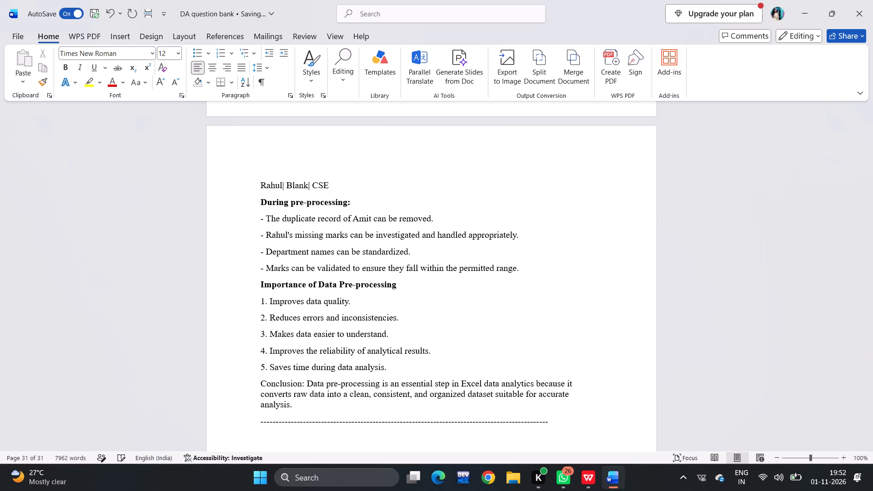
{"action": "type", "text": "---------"}
{"action": "key", "text": "BackSpace"}
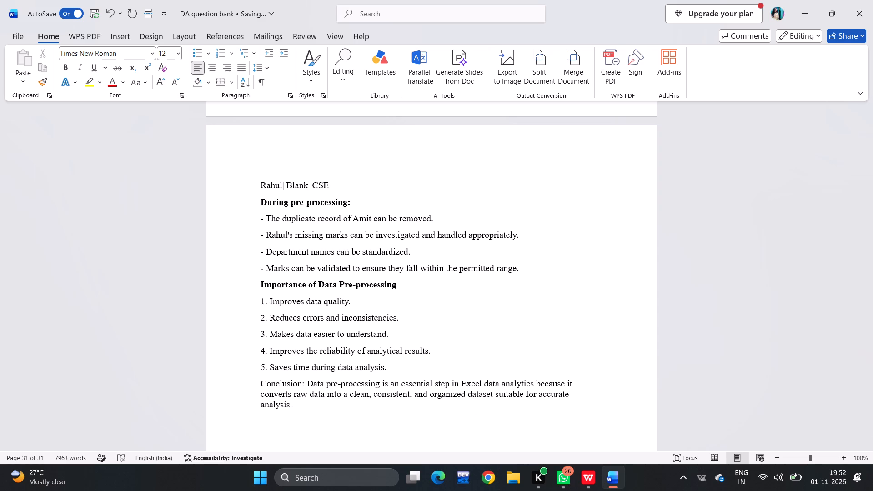
{"action": "key", "text": "Return"}
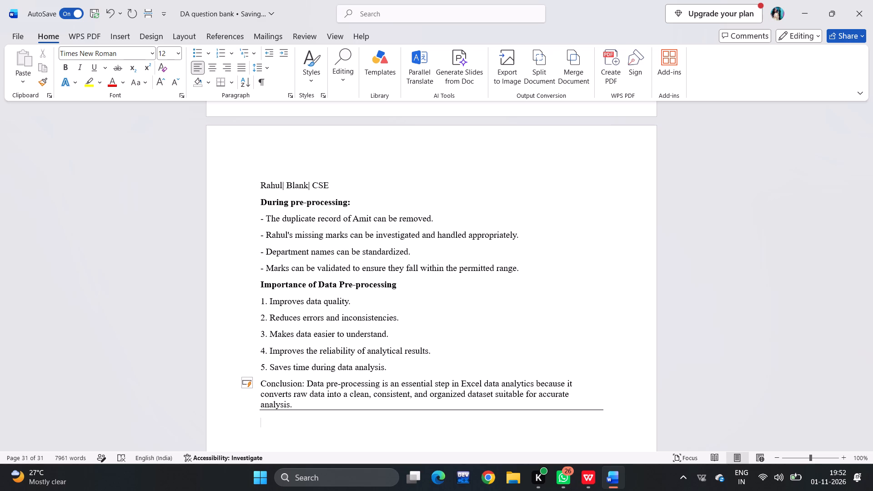
Arrange the question bank in Word side by side with the source document in WPS Office.
{"action": "scroll", "coordinate": [463, 362], "scroll_direction": "down", "scroll_amount": 3}
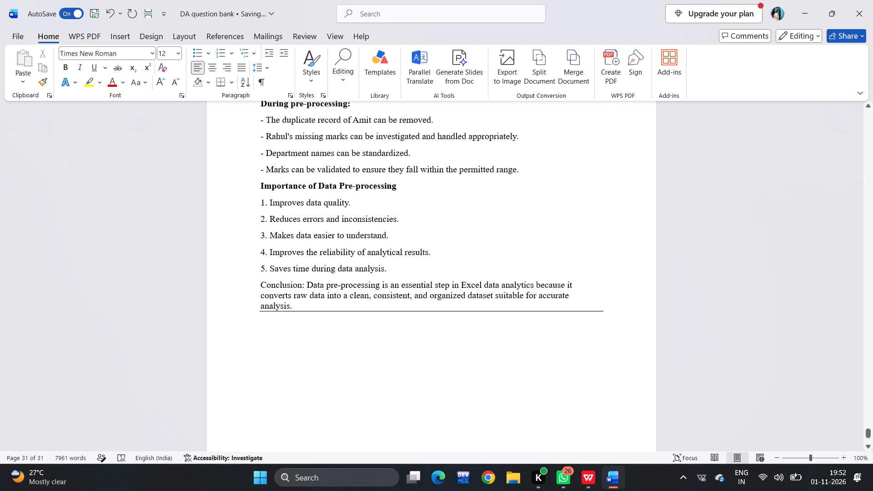
{"action": "scroll", "coordinate": [464, 365], "scroll_direction": "down", "scroll_amount": 4}
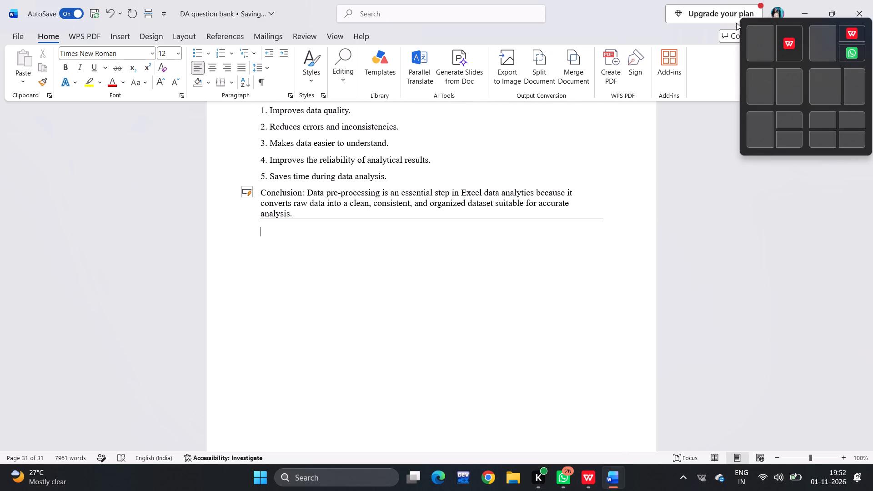
{"action": "left_click", "coordinate": [760, 30]}
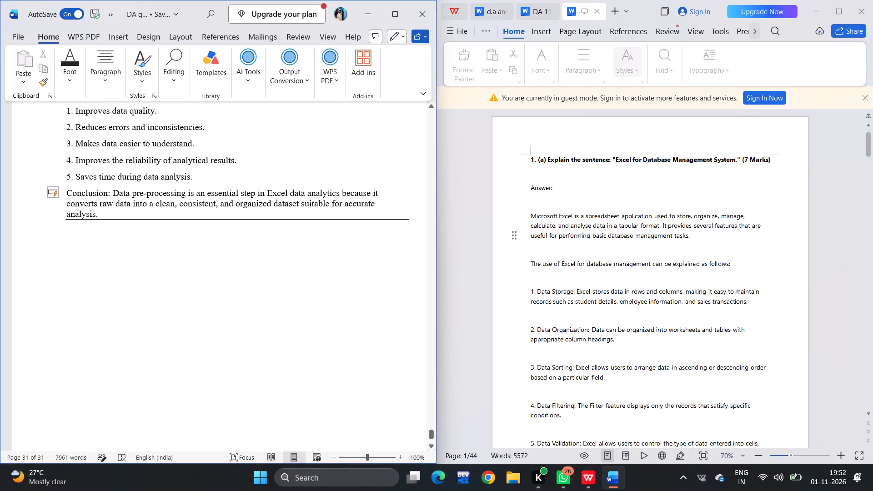
Look through the WPS source document from question 1 up to the start of question 7.
{"action": "scroll", "coordinate": [645, 266], "scroll_direction": "down", "scroll_amount": 8}
{"action": "scroll", "coordinate": [641, 199], "scroll_direction": "down", "scroll_amount": 14}
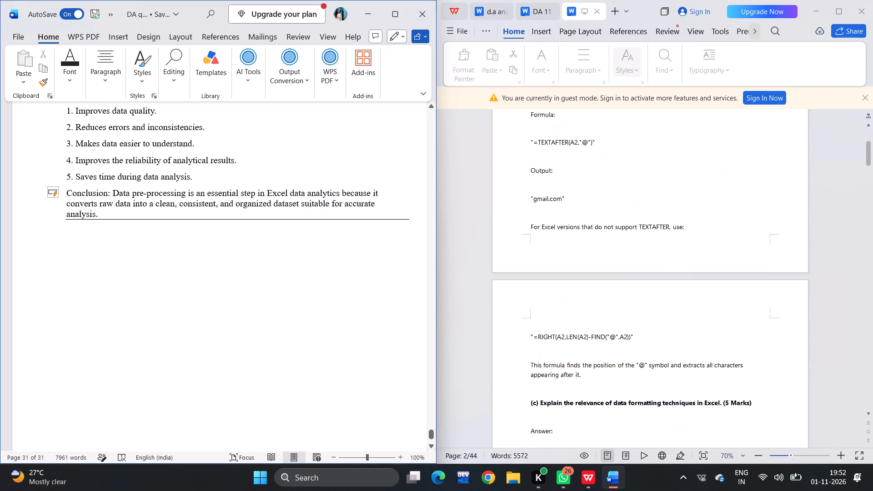
{"action": "scroll", "coordinate": [641, 199], "scroll_direction": "down", "scroll_amount": 16}
{"action": "scroll", "coordinate": [641, 199], "scroll_direction": "down", "scroll_amount": 17}
{"action": "scroll", "coordinate": [641, 199], "scroll_direction": "down", "scroll_amount": 16}
{"action": "scroll", "coordinate": [641, 199], "scroll_direction": "down", "scroll_amount": 16}
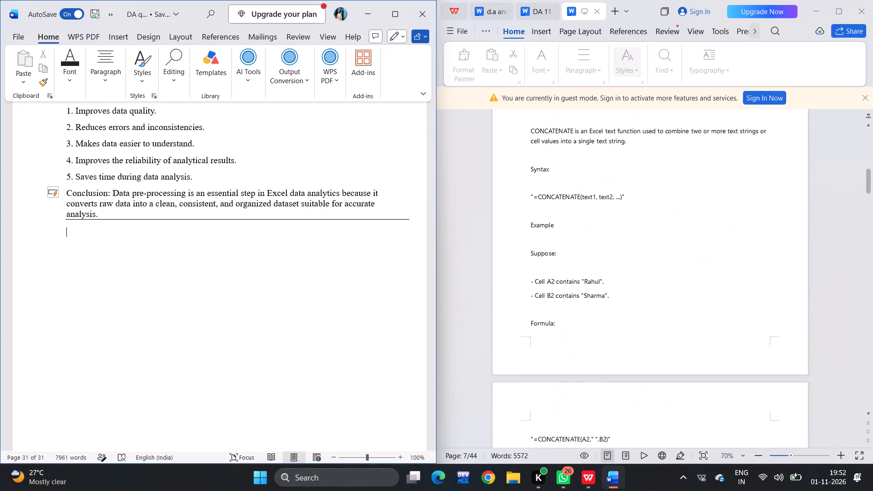
{"action": "scroll", "coordinate": [641, 199], "scroll_direction": "down", "scroll_amount": 15}
{"action": "scroll", "coordinate": [643, 202], "scroll_direction": "down", "scroll_amount": 17}
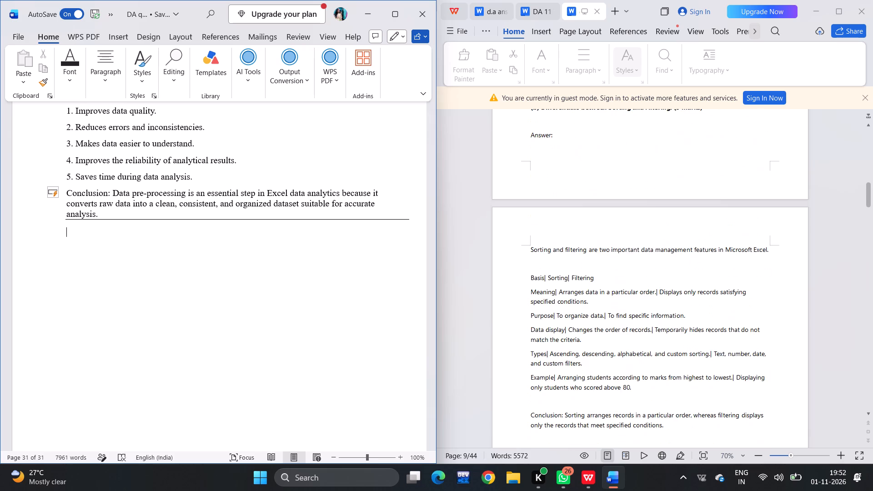
{"action": "scroll", "coordinate": [643, 198], "scroll_direction": "down", "scroll_amount": 19}
{"action": "scroll", "coordinate": [643, 198], "scroll_direction": "down", "scroll_amount": 16}
{"action": "scroll", "coordinate": [642, 195], "scroll_direction": "down", "scroll_amount": 5}
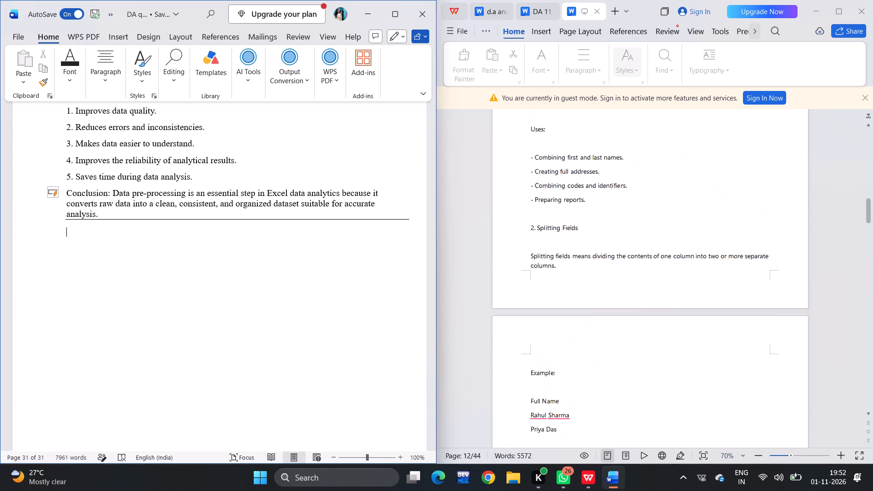
{"action": "scroll", "coordinate": [642, 195], "scroll_direction": "down", "scroll_amount": 19}
{"action": "scroll", "coordinate": [644, 194], "scroll_direction": "down", "scroll_amount": 16}
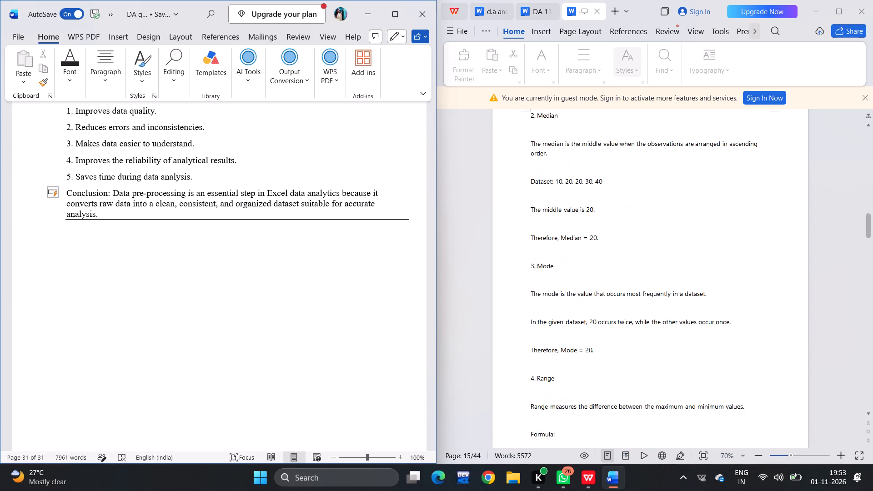
{"action": "scroll", "coordinate": [644, 196], "scroll_direction": "down", "scroll_amount": 15}
{"action": "scroll", "coordinate": [645, 196], "scroll_direction": "down", "scroll_amount": 15}
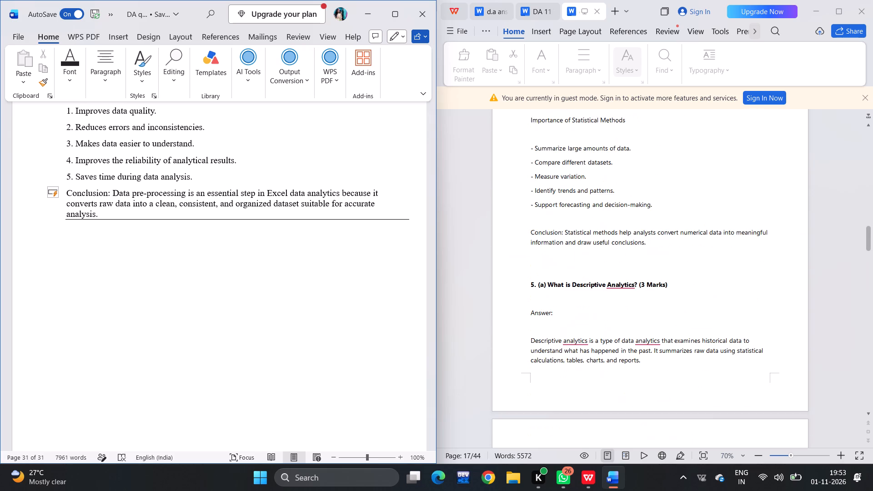
{"action": "scroll", "coordinate": [645, 197], "scroll_direction": "down", "scroll_amount": 16}
{"action": "scroll", "coordinate": [645, 197], "scroll_direction": "down", "scroll_amount": 5}
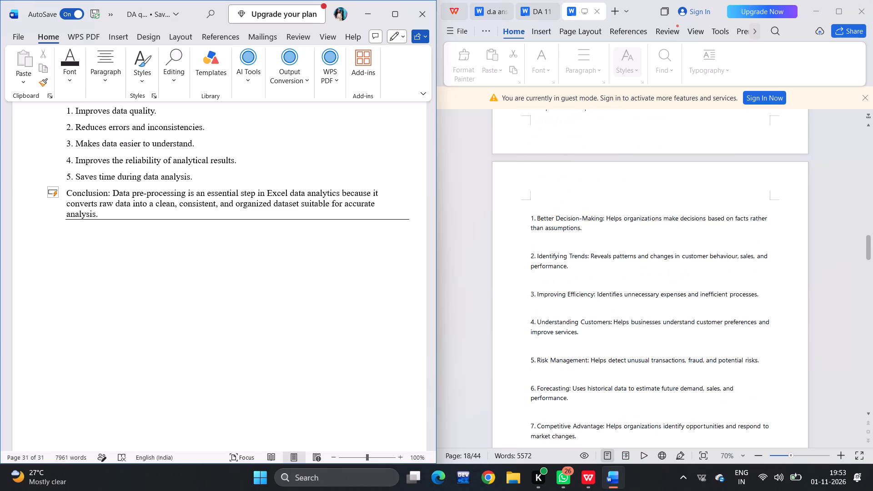
{"action": "scroll", "coordinate": [645, 197], "scroll_direction": "down", "scroll_amount": 16}
{"action": "scroll", "coordinate": [645, 197], "scroll_direction": "down", "scroll_amount": 20}
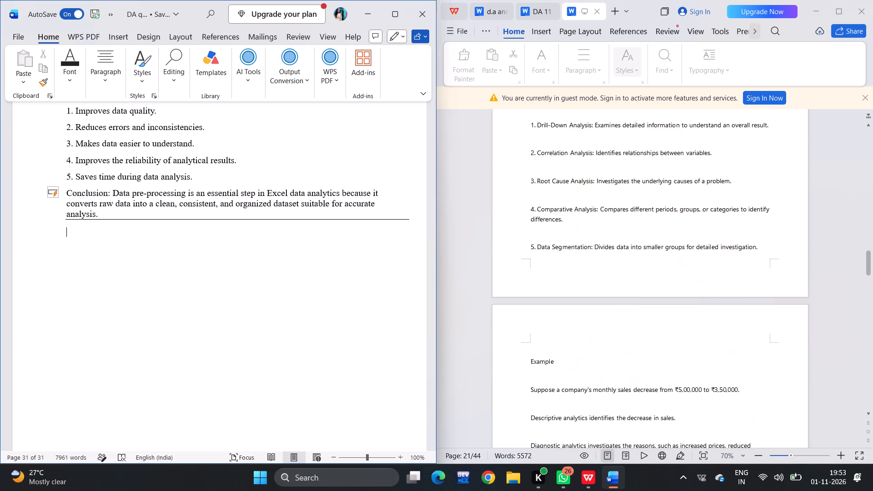
{"action": "scroll", "coordinate": [645, 197], "scroll_direction": "down", "scroll_amount": 15}
{"action": "scroll", "coordinate": [645, 197], "scroll_direction": "down", "scroll_amount": 14}
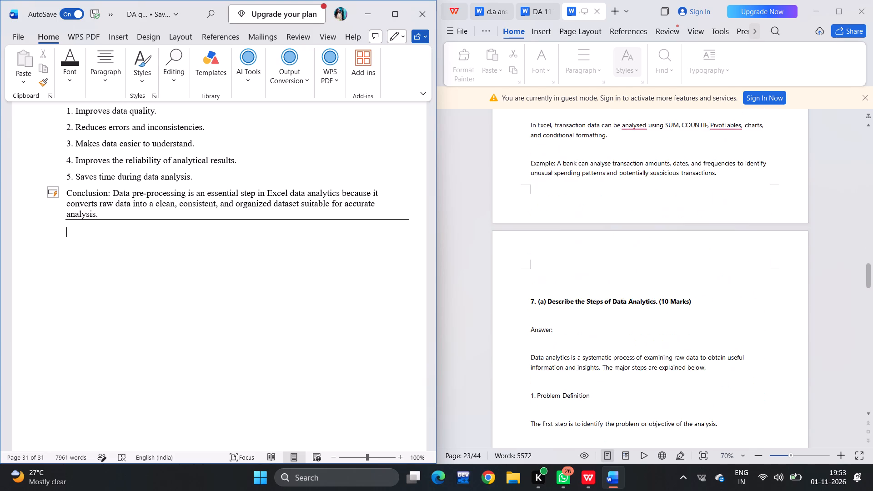
Go through questions 7 and 8 of the source document to locate where question 9 begins.
{"action": "scroll", "coordinate": [645, 197], "scroll_direction": "down", "scroll_amount": 15}
{"action": "scroll", "coordinate": [645, 197], "scroll_direction": "down", "scroll_amount": 20}
{"action": "scroll", "coordinate": [645, 197], "scroll_direction": "down", "scroll_amount": 7}
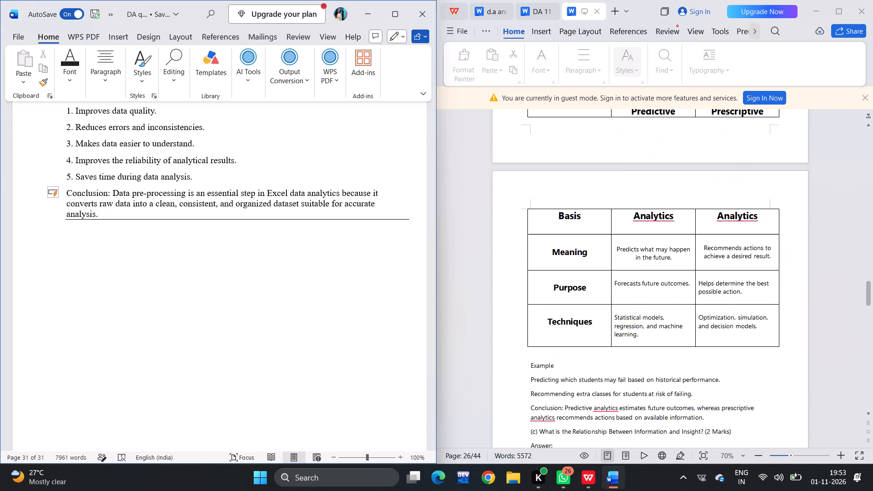
{"action": "scroll", "coordinate": [645, 197], "scroll_direction": "down", "scroll_amount": 15}
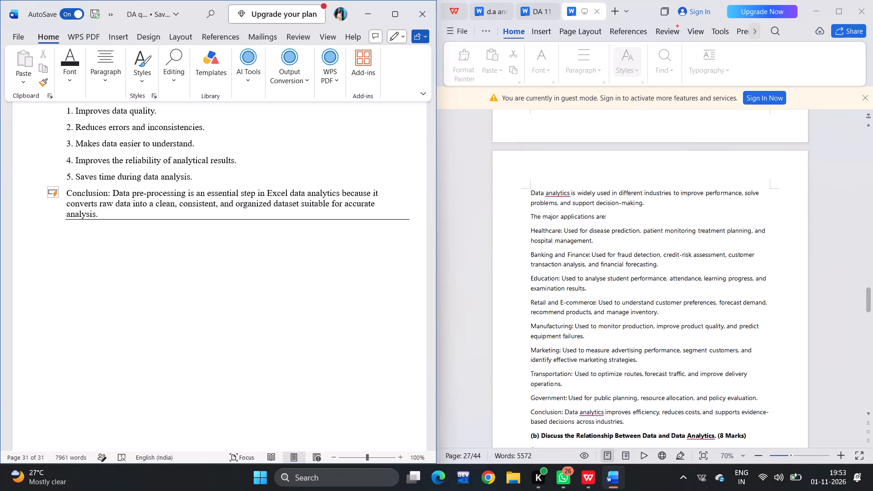
{"action": "scroll", "coordinate": [645, 197], "scroll_direction": "down", "scroll_amount": 14}
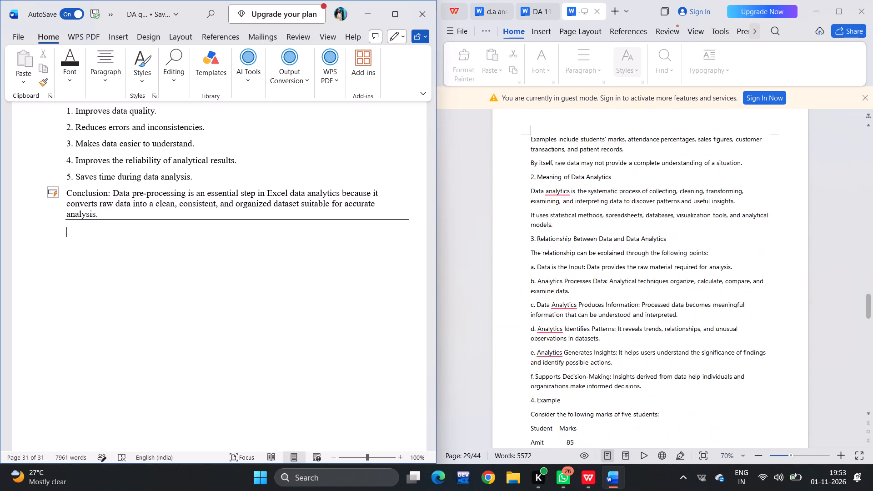
{"action": "scroll", "coordinate": [645, 197], "scroll_direction": "down", "scroll_amount": 12}
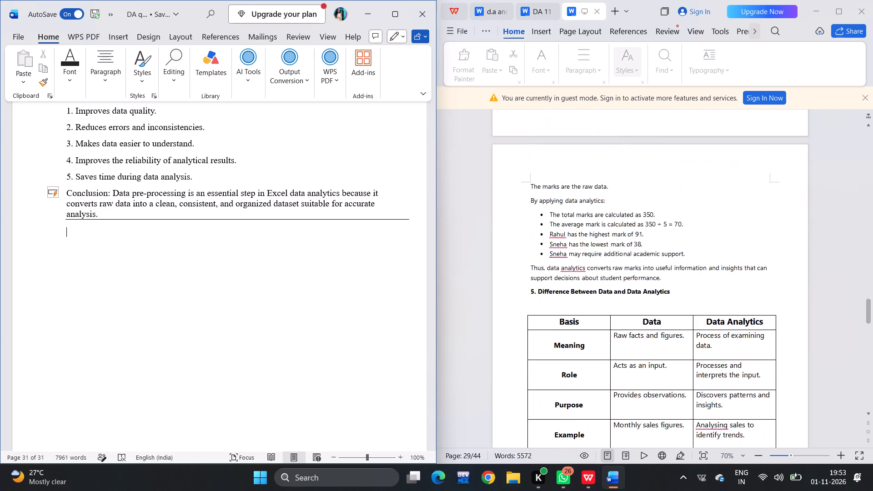
{"action": "scroll", "coordinate": [645, 197], "scroll_direction": "down", "scroll_amount": 15}
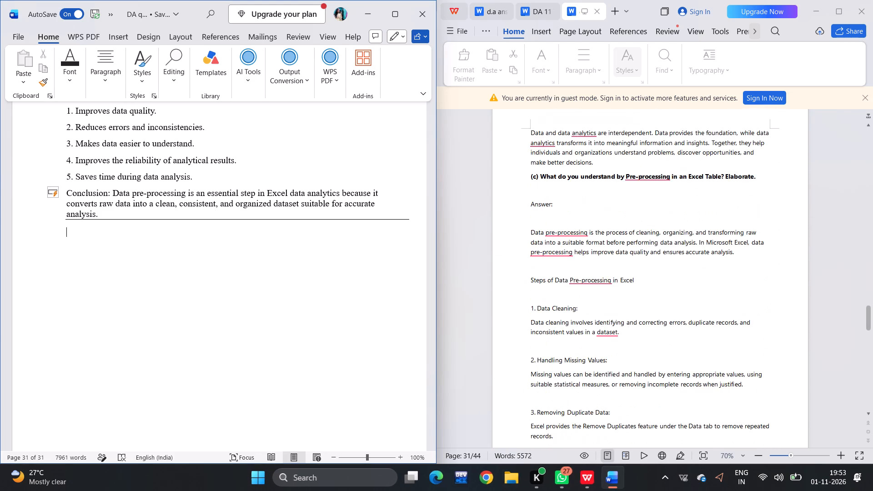
{"action": "scroll", "coordinate": [645, 197], "scroll_direction": "down", "scroll_amount": 14}
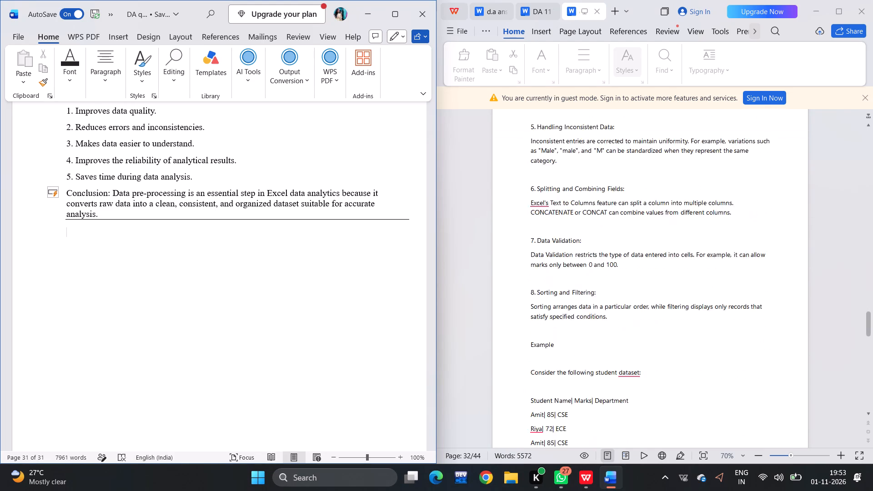
{"action": "scroll", "coordinate": [645, 197], "scroll_direction": "down", "scroll_amount": 16}
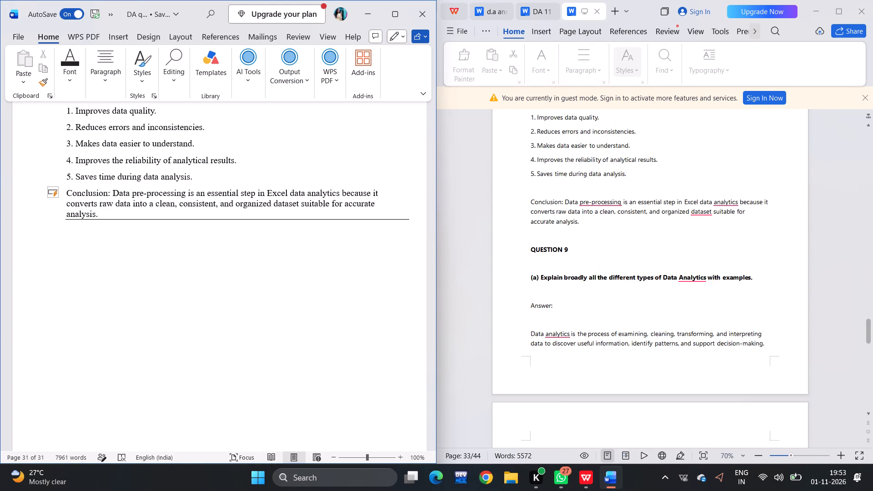
{"action": "scroll", "coordinate": [645, 197], "scroll_direction": "down", "scroll_amount": 3}
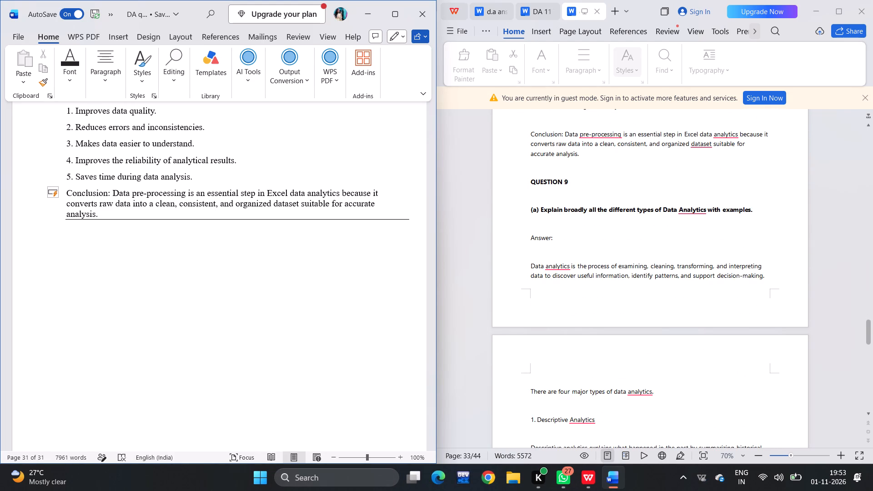
Copy all of question 9, through the PivotTable and PivotChart conclusion, from the WPS source document to the end of the Word question bank.
{"action": "left_click_drag", "start_coordinate": [527, 180], "coordinate": [547, 313]}
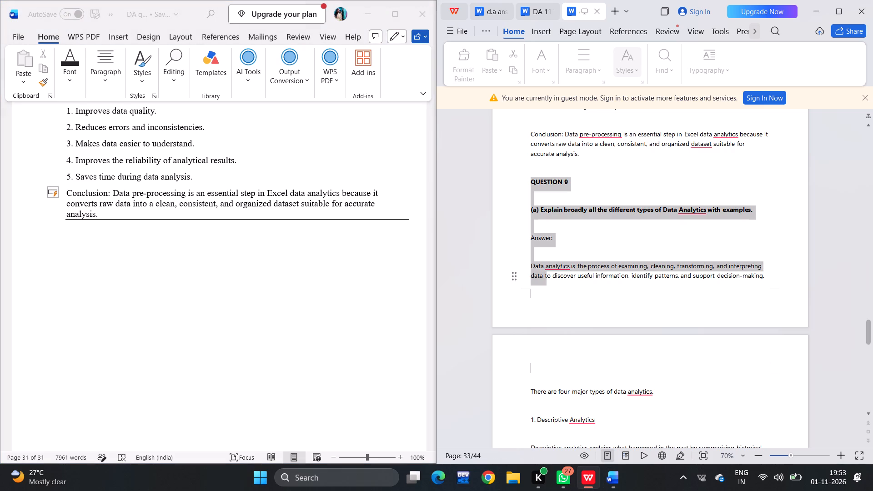
{"action": "left_click_drag", "start_coordinate": [547, 313], "coordinate": [578, 427]}
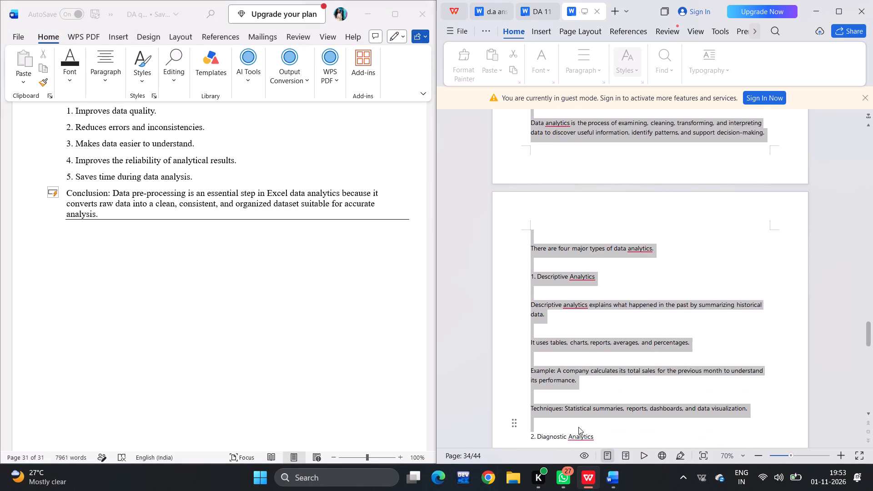
{"action": "left_click_drag", "start_coordinate": [578, 427], "coordinate": [575, 447]}
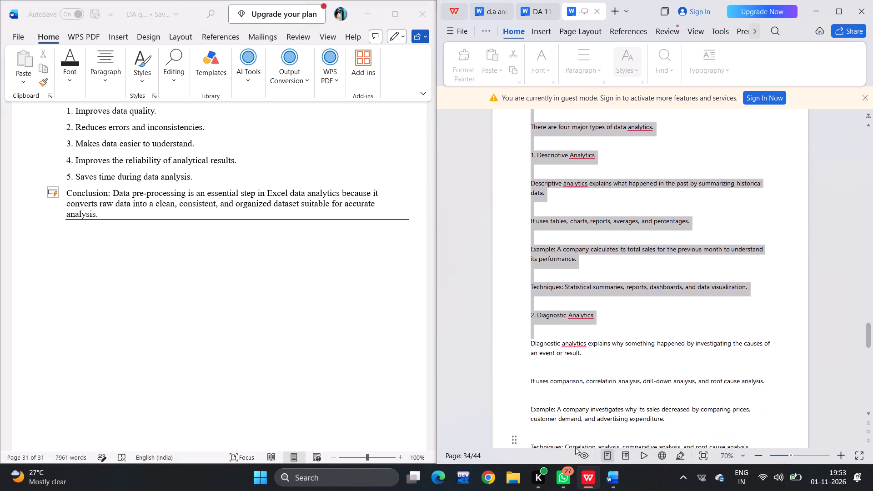
{"action": "left_click_drag", "start_coordinate": [575, 447], "coordinate": [583, 447]}
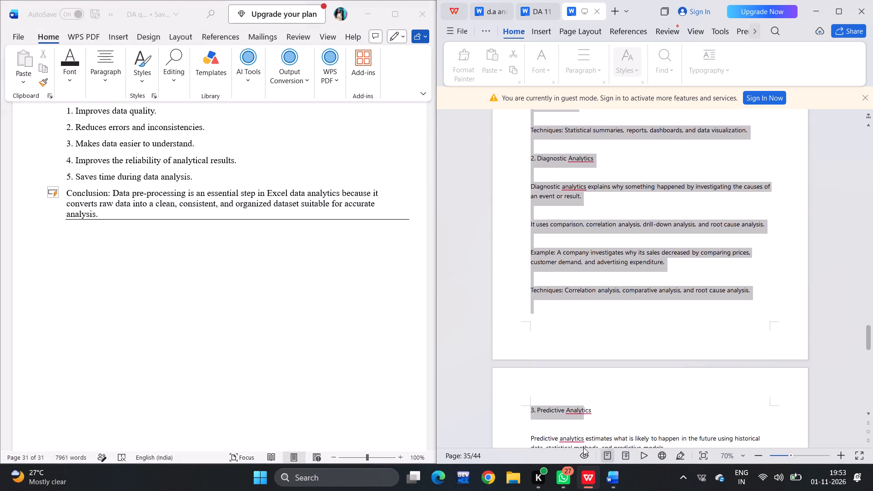
{"action": "left_click_drag", "start_coordinate": [583, 447], "coordinate": [637, 445]}
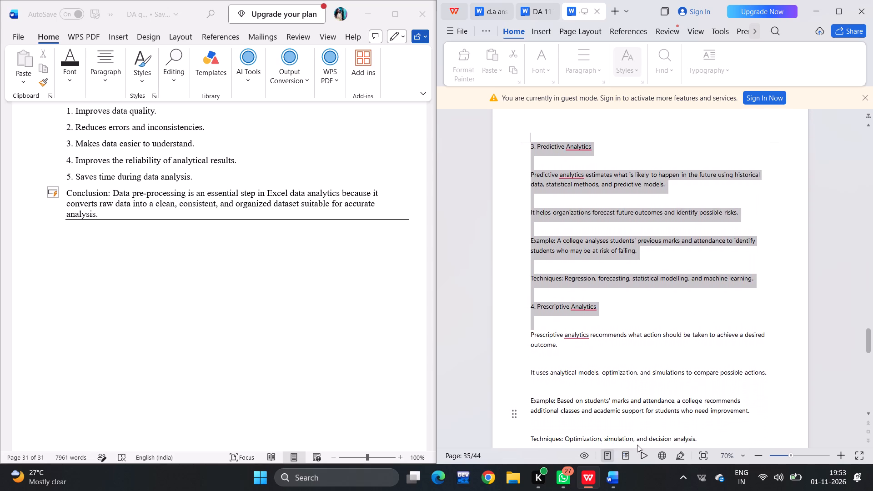
{"action": "left_click_drag", "start_coordinate": [637, 445], "coordinate": [700, 442]}
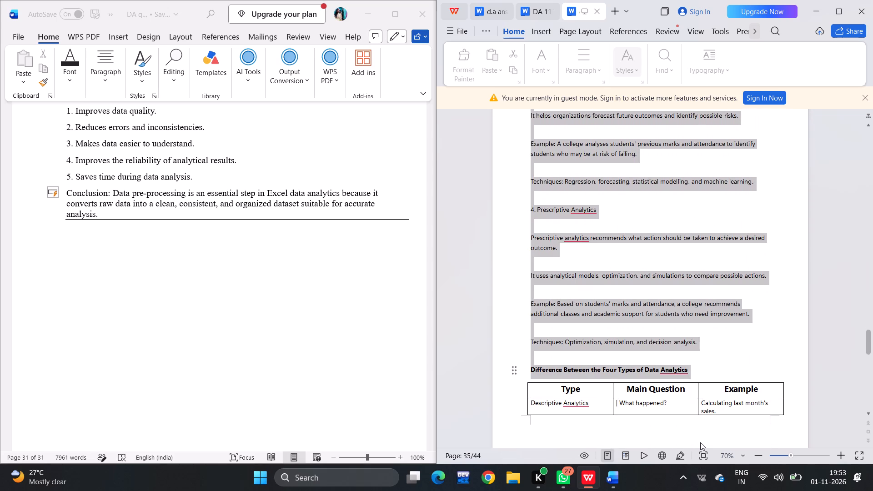
{"action": "left_click_drag", "start_coordinate": [700, 442], "coordinate": [704, 441]}
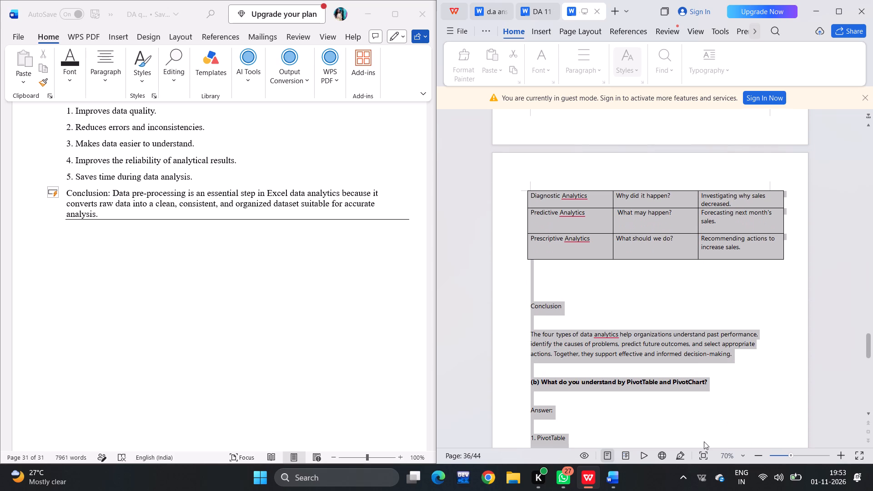
{"action": "left_click_drag", "start_coordinate": [704, 441], "coordinate": [702, 447]}
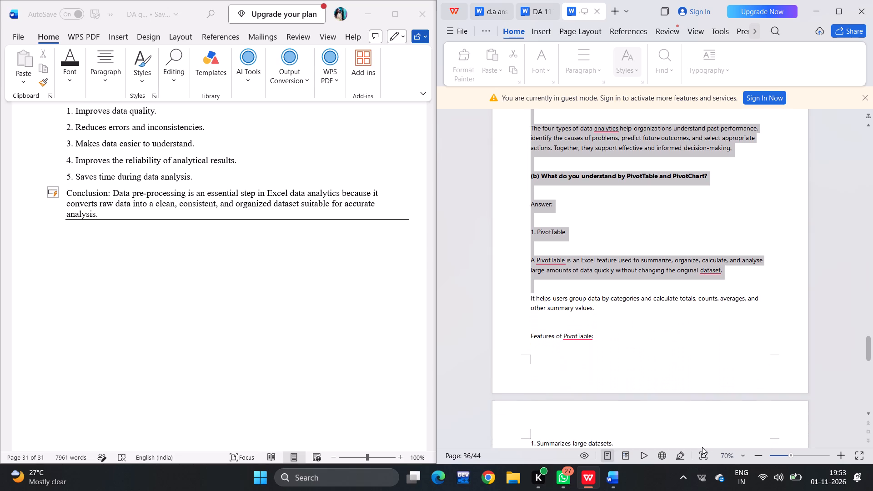
{"action": "left_click_drag", "start_coordinate": [702, 447], "coordinate": [711, 446]}
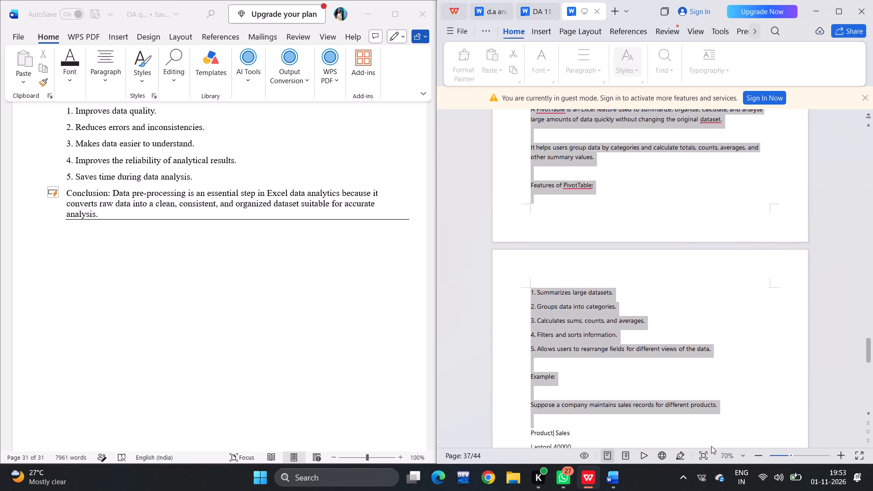
{"action": "left_click_drag", "start_coordinate": [711, 446], "coordinate": [702, 448]}
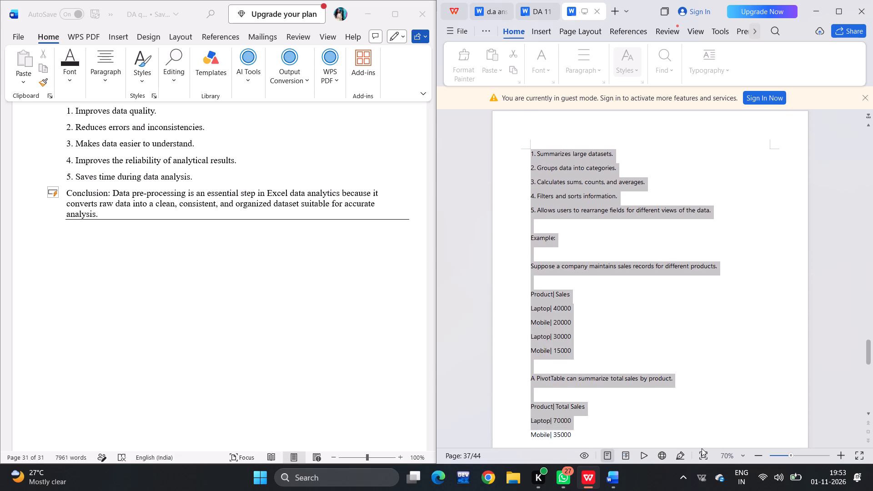
{"action": "left_click_drag", "start_coordinate": [702, 448], "coordinate": [709, 444]}
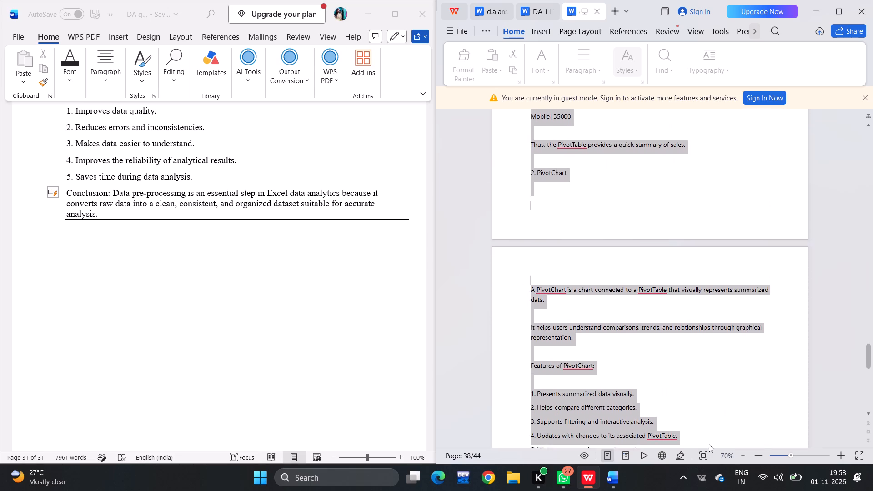
{"action": "left_click_drag", "start_coordinate": [709, 444], "coordinate": [711, 445]}
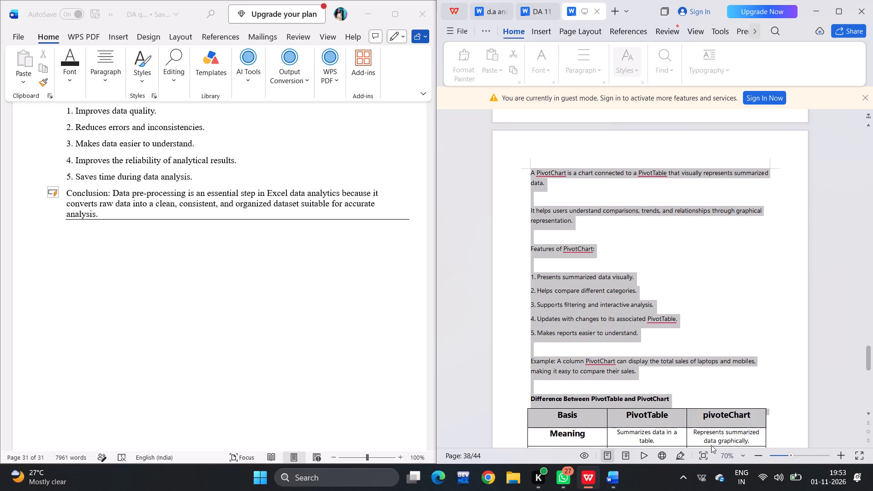
{"action": "left_click_drag", "start_coordinate": [711, 445], "coordinate": [710, 444]}
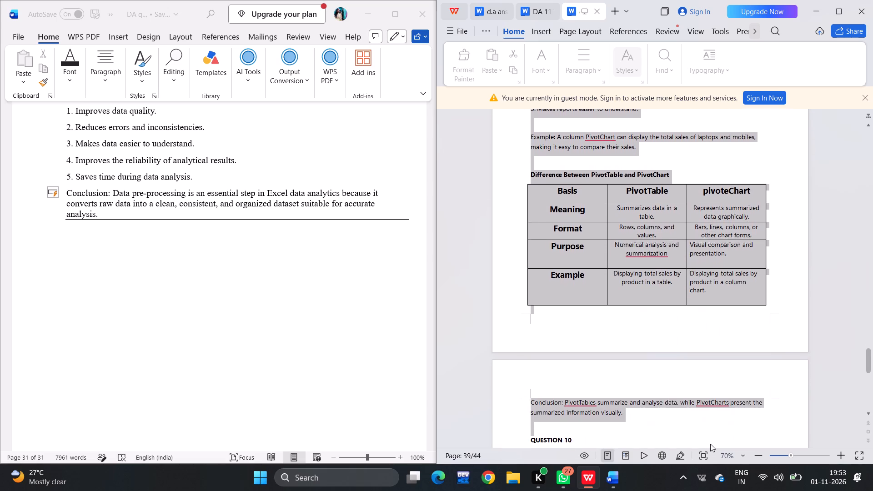
{"action": "left_click_drag", "start_coordinate": [710, 444], "coordinate": [677, 332]}
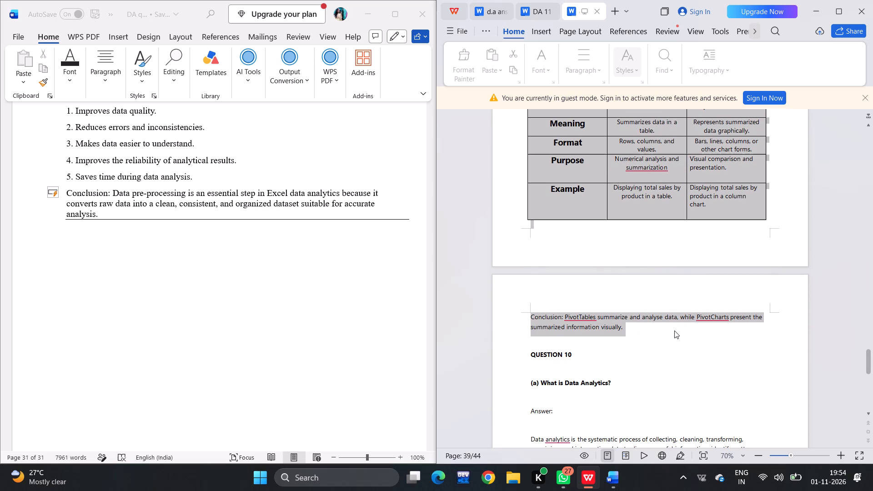
{"action": "key", "text": "ctrl+c"}
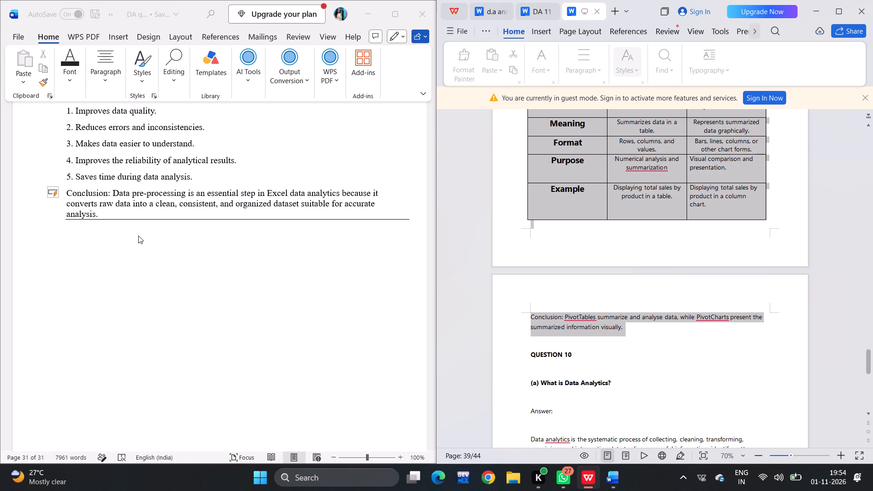
{"action": "left_click", "coordinate": [138, 235]}
{"action": "key", "text": "ctrl+v"}
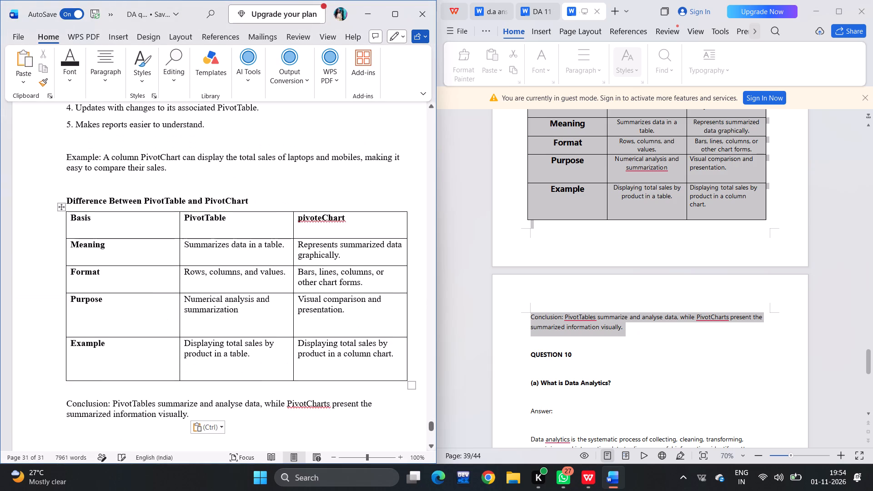
Add a full-width horizontal separator line made from hyphens beneath the Conclusion paragraph of the pasted PivotTable and PivotChart answer.
{"action": "scroll", "coordinate": [182, 212], "scroll_direction": "down", "scroll_amount": 5}
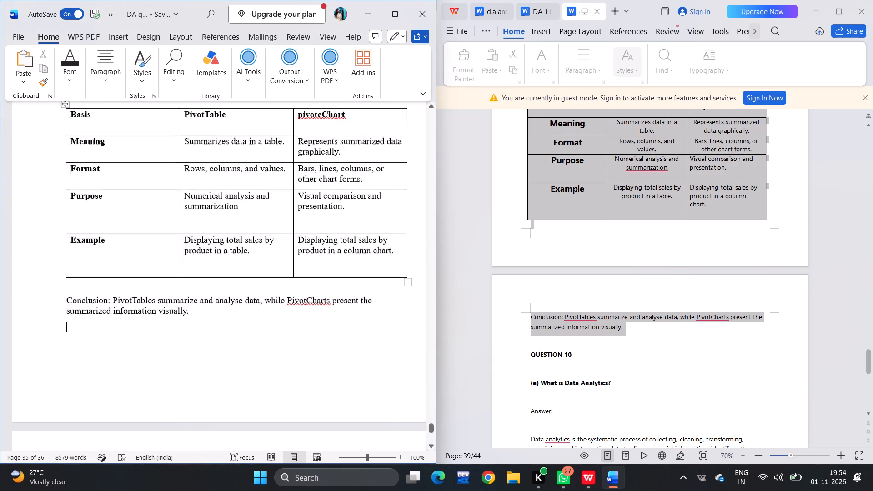
{"action": "scroll", "coordinate": [185, 224], "scroll_direction": "down", "scroll_amount": 7}
{"action": "scroll", "coordinate": [184, 224], "scroll_direction": "up", "scroll_amount": 2}
{"action": "scroll", "coordinate": [184, 224], "scroll_direction": "down", "scroll_amount": 1}
{"action": "scroll", "coordinate": [184, 224], "scroll_direction": "up", "scroll_amount": 3}
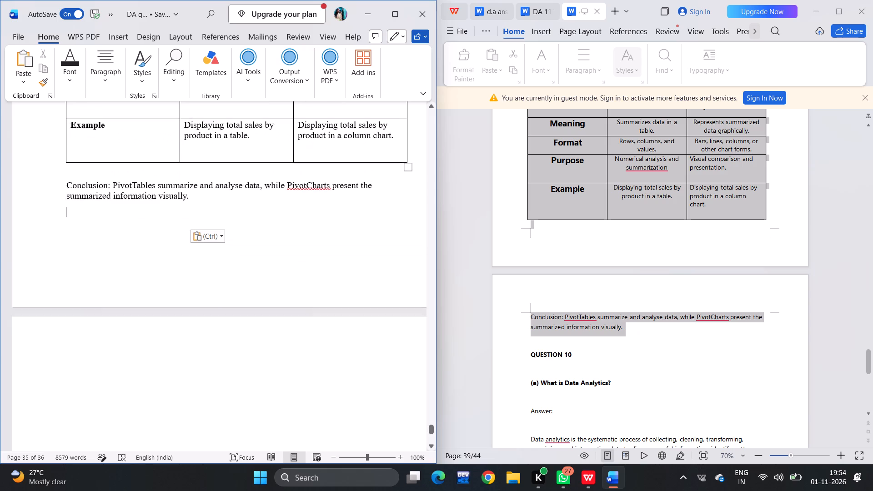
{"action": "scroll", "coordinate": [184, 224], "scroll_direction": "up", "scroll_amount": 3}
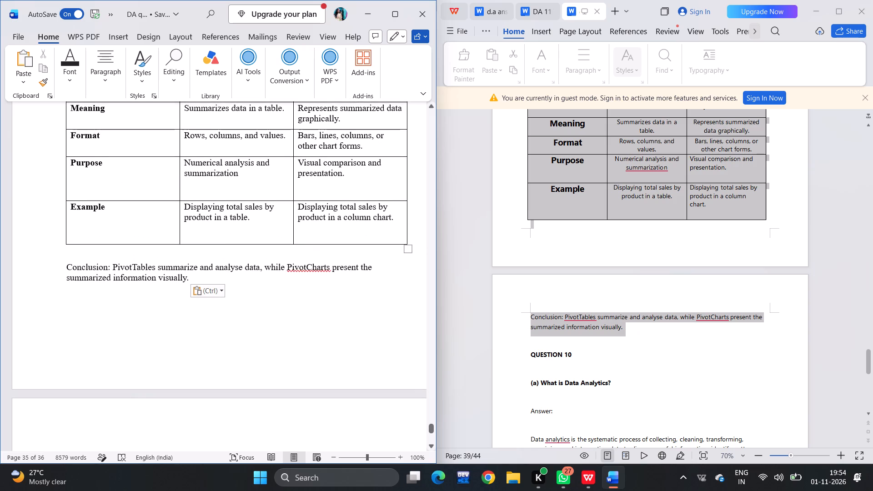
{"action": "scroll", "coordinate": [149, 207], "scroll_direction": "down", "scroll_amount": 19}
{"action": "scroll", "coordinate": [138, 181], "scroll_direction": "up", "scroll_amount": 5}
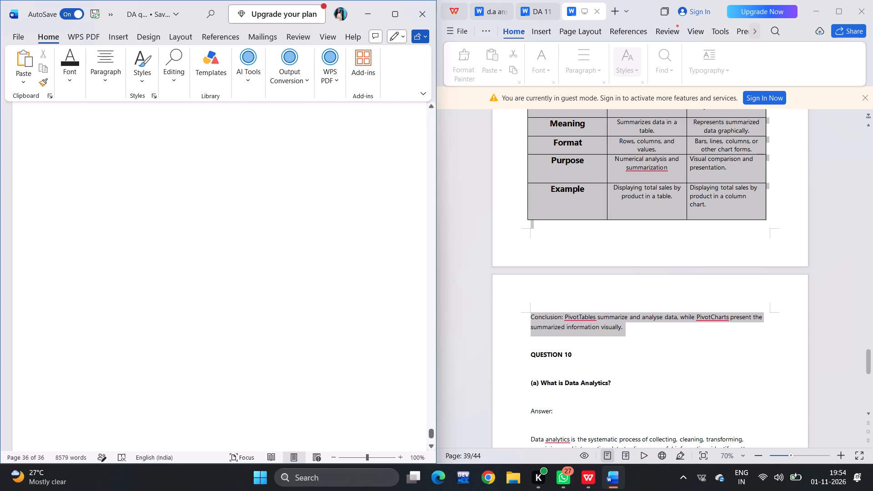
{"action": "scroll", "coordinate": [138, 181], "scroll_direction": "up", "scroll_amount": 12}
{"action": "key", "text": "minus"}
{"action": "key", "text": "minus"}
{"action": "key", "text": "minus"}
{"action": "key", "text": "minus"}
{"action": "key", "text": "minus"}
{"action": "key", "text": "minus"}
{"action": "key", "text": "minus"}
{"action": "key", "text": "minus"}
{"action": "key", "text": "minus"}
{"action": "key", "text": "minus"}
{"action": "key", "text": "minus"}
{"action": "key", "text": "minus"}
{"action": "key", "text": "minus"}
{"action": "key", "text": "minus"}
{"action": "key", "text": "minus"}
{"action": "key", "text": "minus"}
{"action": "key", "text": "minus"}
{"action": "key", "text": "minus"}
{"action": "key", "text": "minus"}
{"action": "key", "text": "minus"}
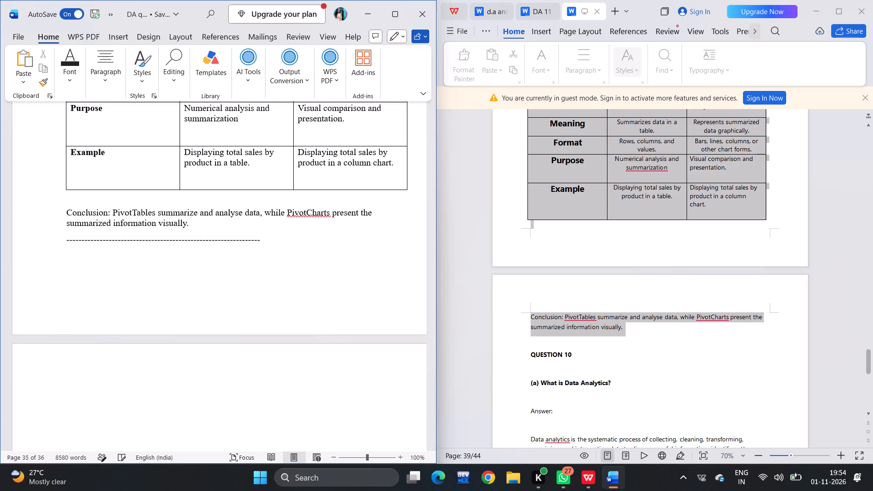
{"action": "type", "text": "----------"}
{"action": "key", "text": "BackSpace"}
{"action": "key", "text": "Return"}
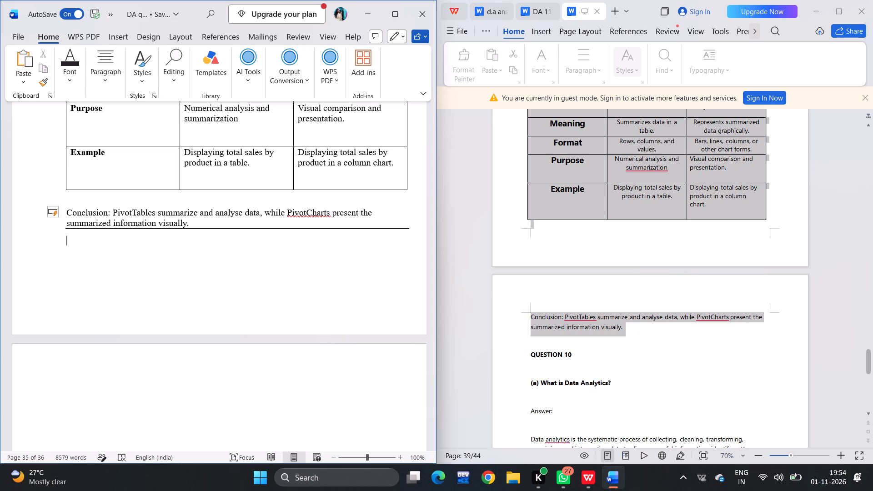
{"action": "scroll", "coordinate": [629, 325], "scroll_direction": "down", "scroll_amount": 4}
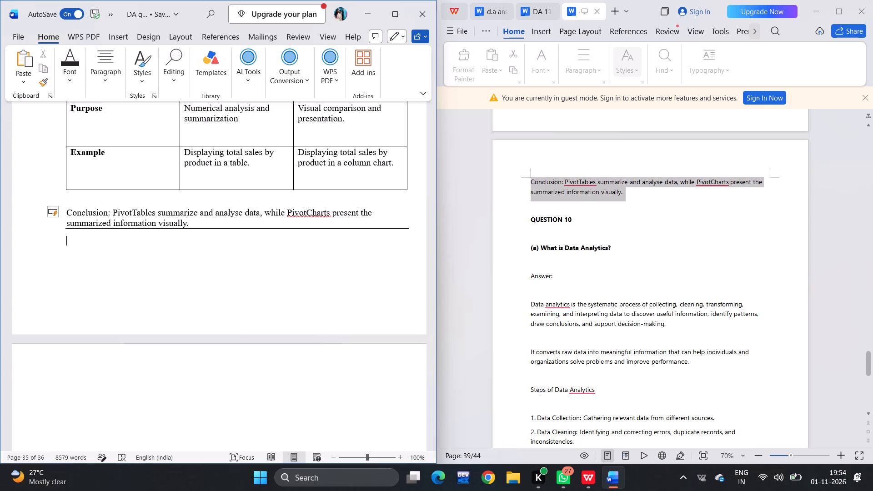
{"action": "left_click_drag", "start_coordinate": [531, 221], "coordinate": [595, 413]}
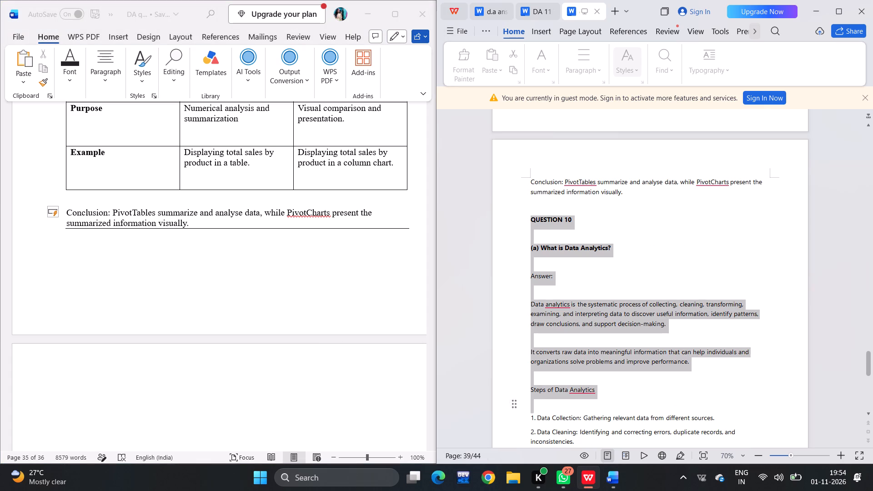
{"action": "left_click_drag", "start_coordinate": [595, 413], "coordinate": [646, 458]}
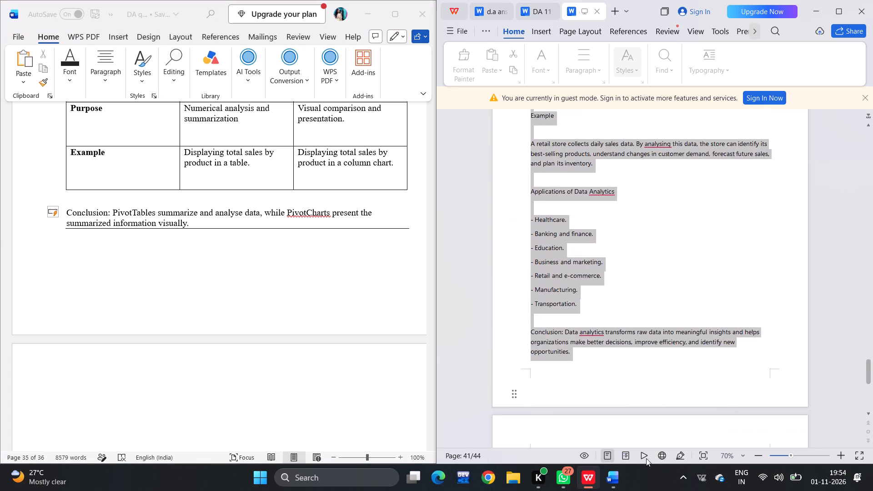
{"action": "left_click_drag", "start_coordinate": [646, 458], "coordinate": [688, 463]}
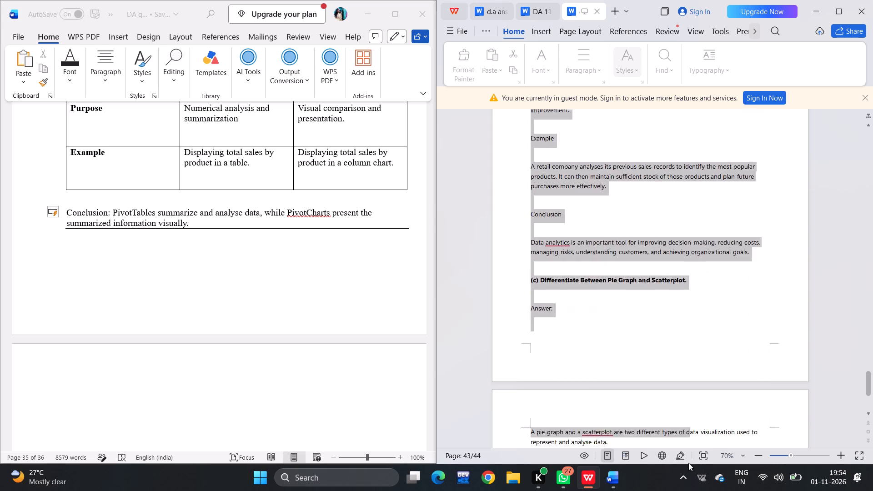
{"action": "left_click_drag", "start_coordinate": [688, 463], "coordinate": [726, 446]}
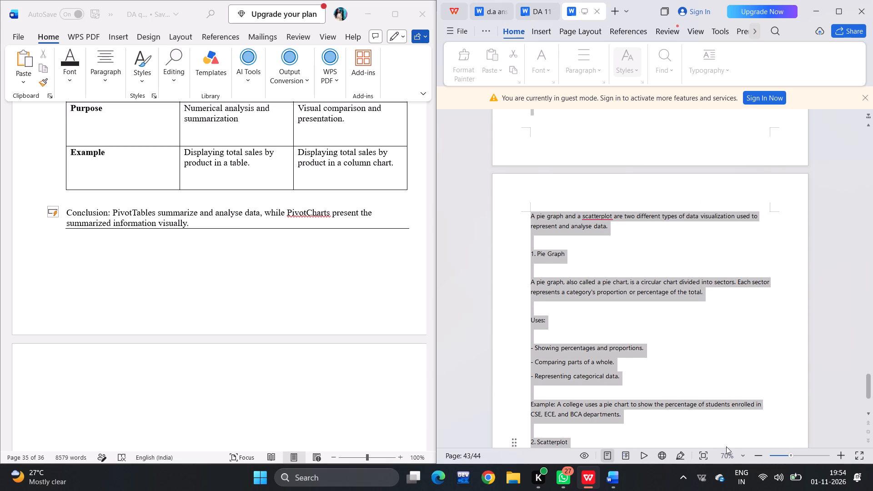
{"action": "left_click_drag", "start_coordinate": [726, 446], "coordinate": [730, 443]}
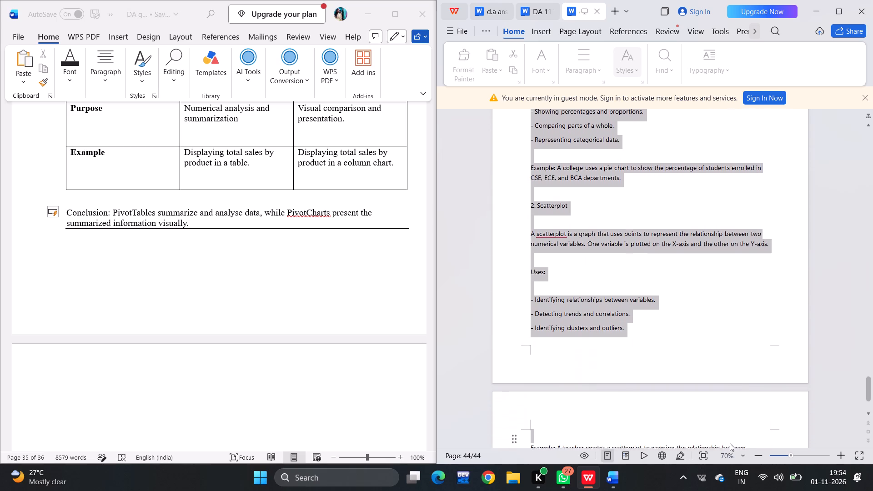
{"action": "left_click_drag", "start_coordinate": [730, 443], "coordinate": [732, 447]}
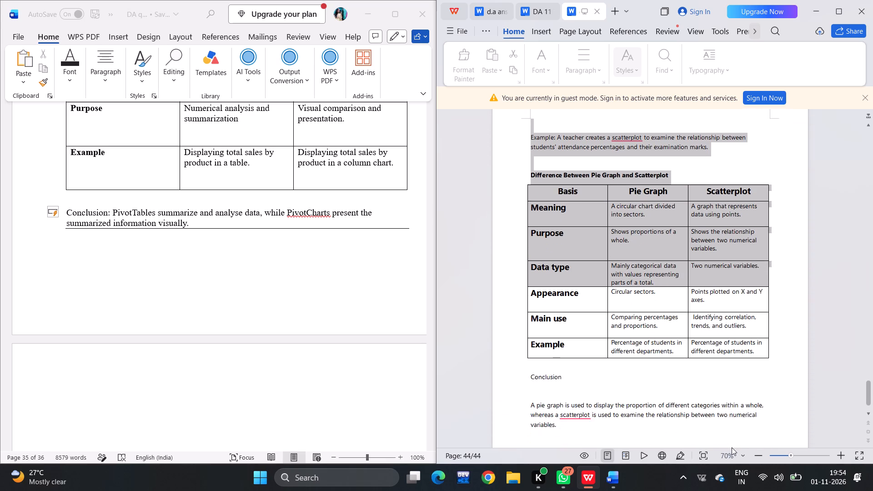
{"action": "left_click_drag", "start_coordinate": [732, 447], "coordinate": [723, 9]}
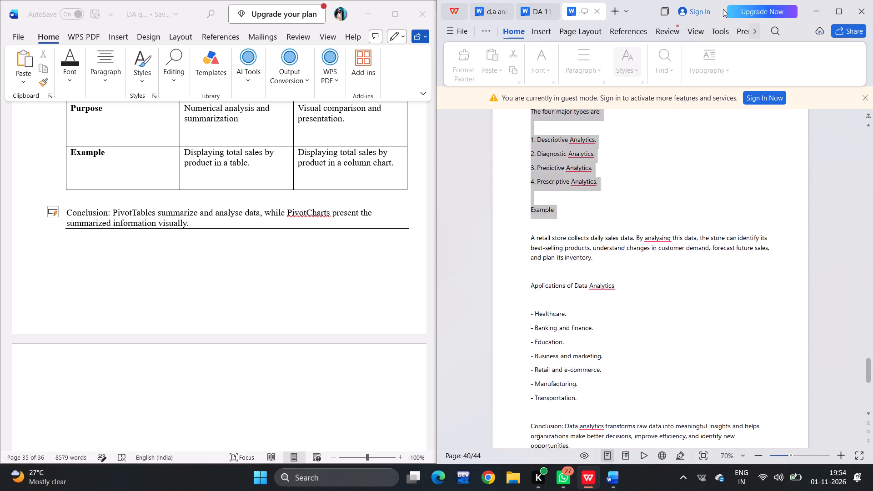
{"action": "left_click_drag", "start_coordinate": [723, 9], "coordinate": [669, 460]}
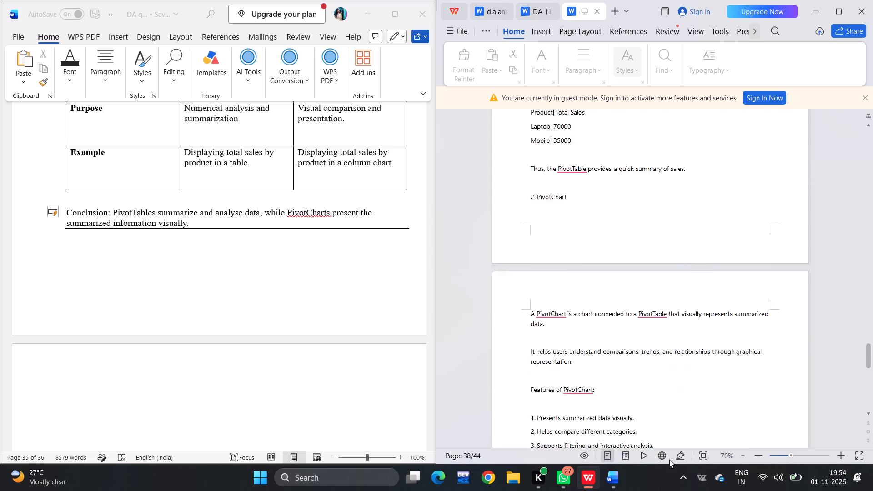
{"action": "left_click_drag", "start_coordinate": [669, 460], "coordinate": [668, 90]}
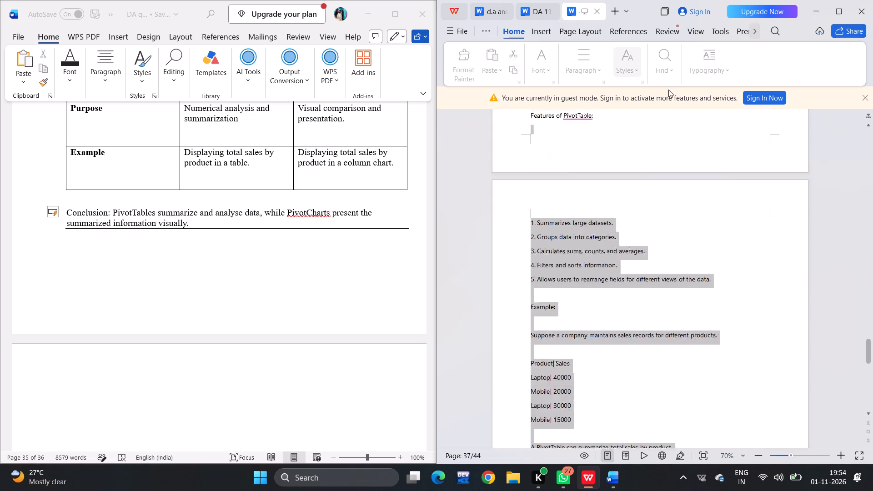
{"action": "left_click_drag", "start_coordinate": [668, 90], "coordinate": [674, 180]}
Look back through question 9 of the WPS source document and return to where question 10 begins.
{"action": "scroll", "coordinate": [672, 189], "scroll_direction": "down", "scroll_amount": 6}
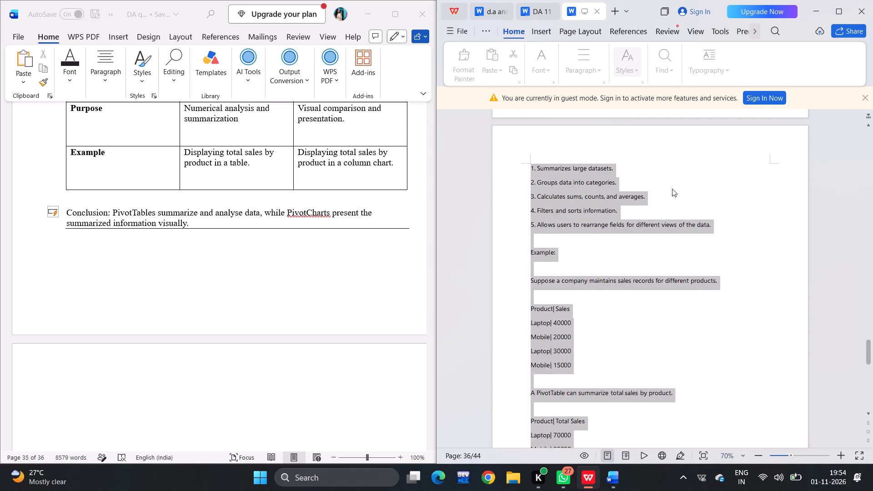
{"action": "scroll", "coordinate": [672, 189], "scroll_direction": "up", "scroll_amount": 15}
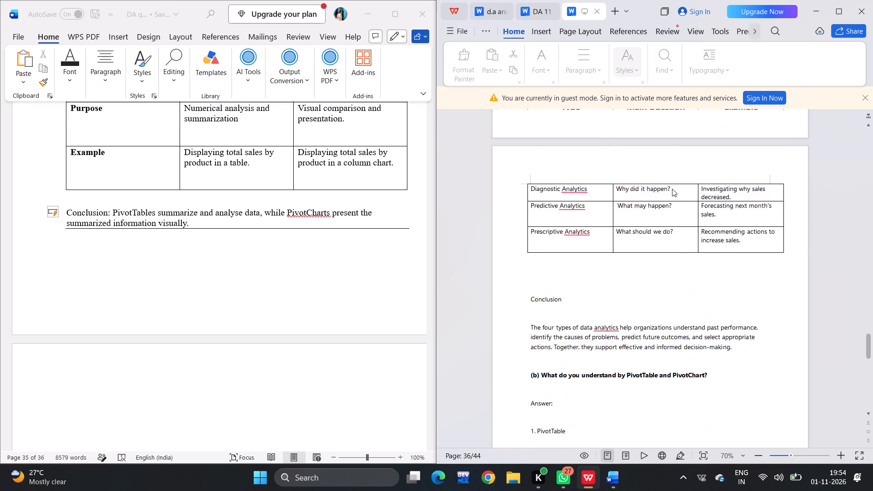
{"action": "scroll", "coordinate": [672, 189], "scroll_direction": "up", "scroll_amount": 9}
{"action": "scroll", "coordinate": [672, 189], "scroll_direction": "down", "scroll_amount": 6}
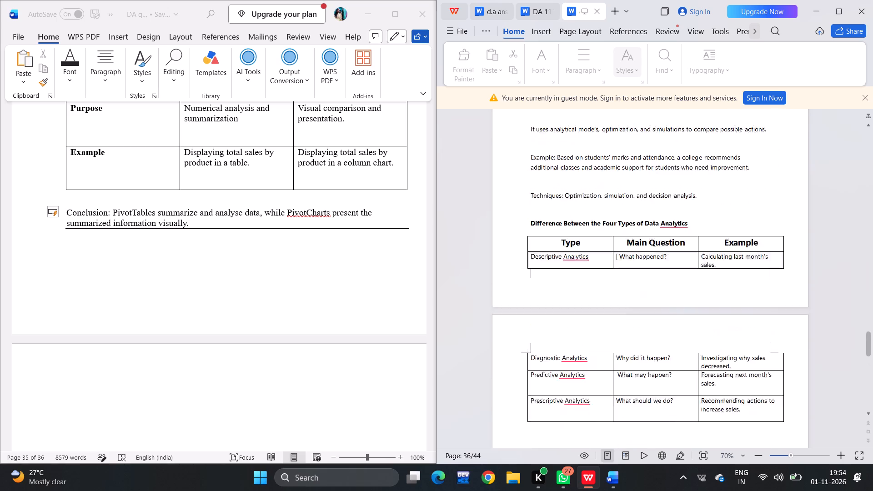
{"action": "scroll", "coordinate": [652, 187], "scroll_direction": "down", "scroll_amount": 16}
{"action": "scroll", "coordinate": [649, 184], "scroll_direction": "up", "scroll_amount": 9}
{"action": "scroll", "coordinate": [649, 188], "scroll_direction": "up", "scroll_amount": 15}
{"action": "scroll", "coordinate": [648, 190], "scroll_direction": "up", "scroll_amount": 13}
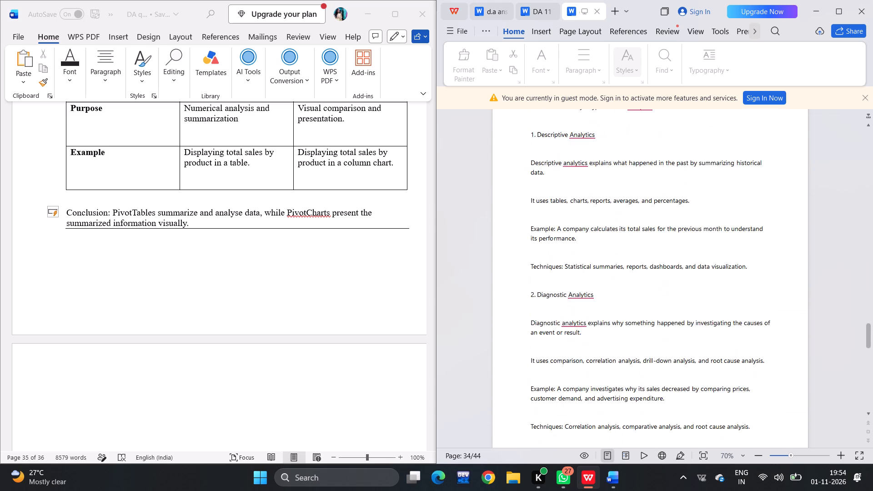
{"action": "scroll", "coordinate": [648, 189], "scroll_direction": "up", "scroll_amount": 9}
{"action": "scroll", "coordinate": [648, 189], "scroll_direction": "down", "scroll_amount": 6}
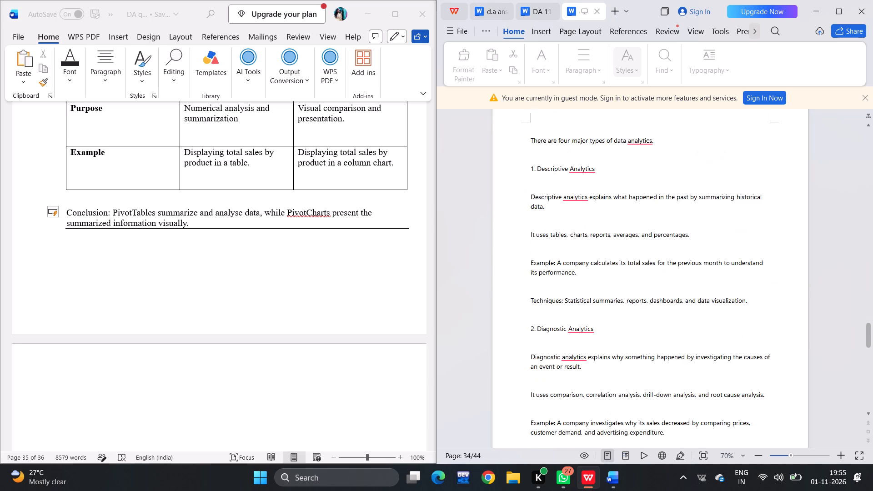
{"action": "scroll", "coordinate": [648, 189], "scroll_direction": "down", "scroll_amount": 17}
{"action": "scroll", "coordinate": [649, 184], "scroll_direction": "down", "scroll_amount": 10}
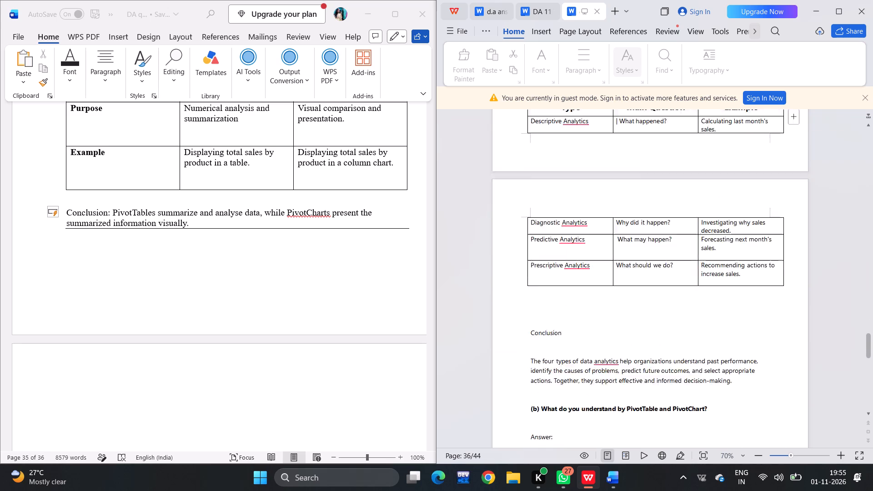
{"action": "scroll", "coordinate": [649, 183], "scroll_direction": "down", "scroll_amount": 17}
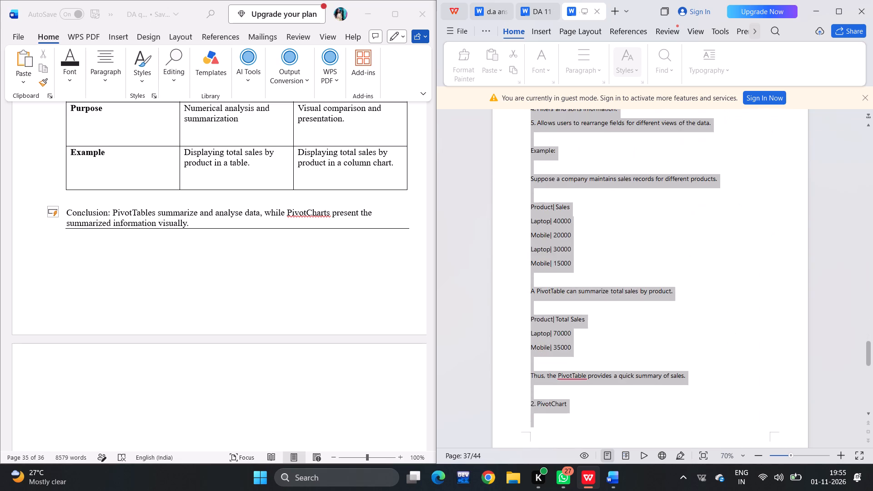
{"action": "scroll", "coordinate": [652, 175], "scroll_direction": "down", "scroll_amount": 18}
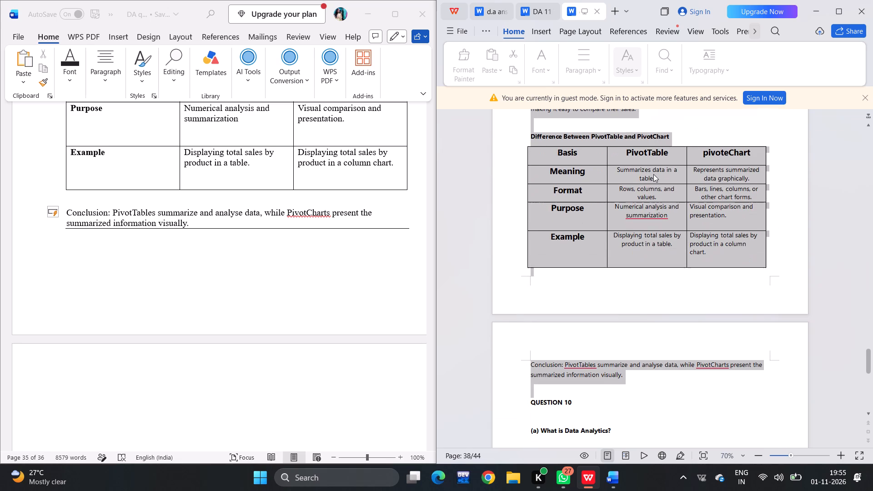
{"action": "scroll", "coordinate": [653, 174], "scroll_direction": "down", "scroll_amount": 4}
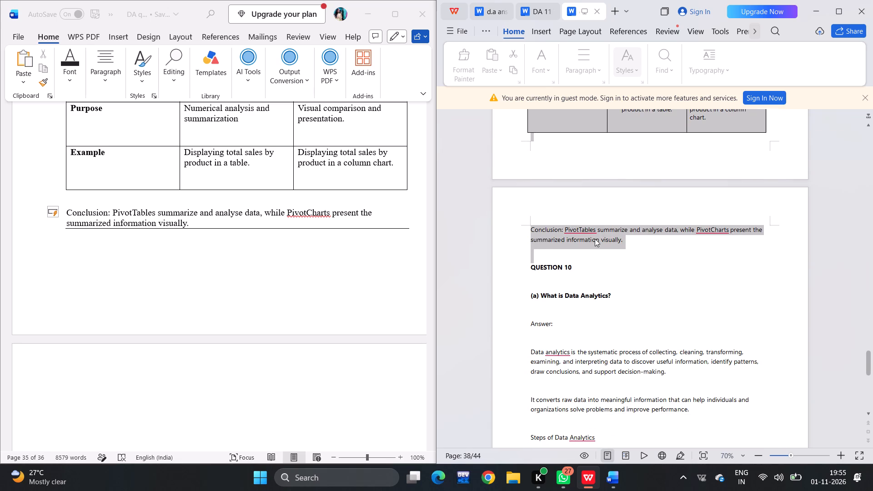
Copy all of question 10, through the pie graph and scatterplot conclusion, from the WPS source document to below the last separator line in Word.
{"action": "left_click", "coordinate": [599, 271]}
{"action": "scroll", "coordinate": [596, 268], "scroll_direction": "down", "scroll_amount": 3}
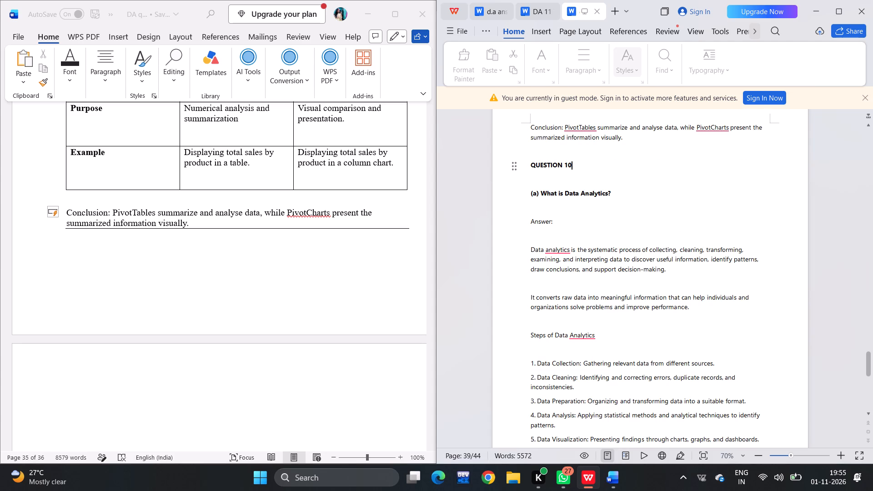
{"action": "left_click_drag", "start_coordinate": [532, 162], "coordinate": [548, 447]}
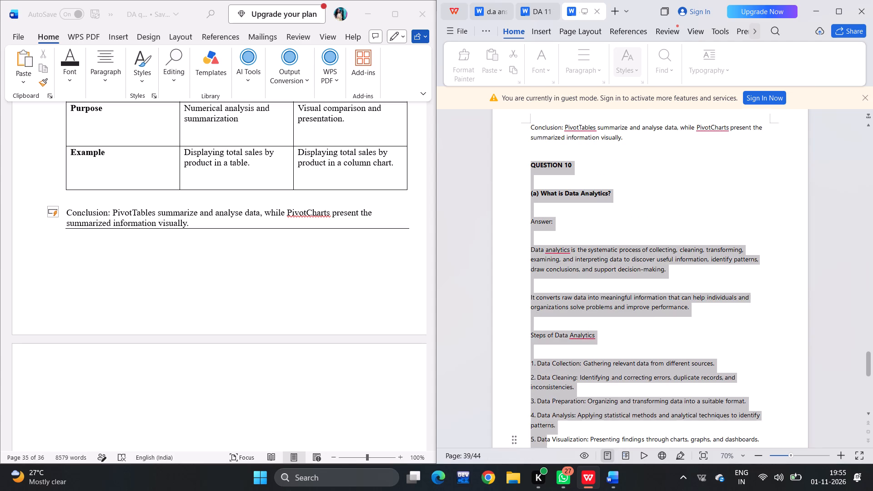
{"action": "left_click_drag", "start_coordinate": [548, 447], "coordinate": [549, 440]}
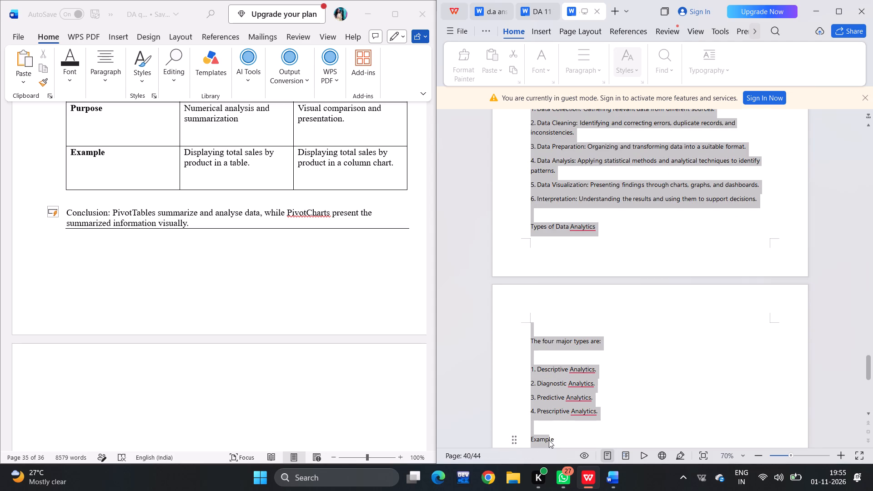
{"action": "left_click_drag", "start_coordinate": [549, 440], "coordinate": [545, 449]}
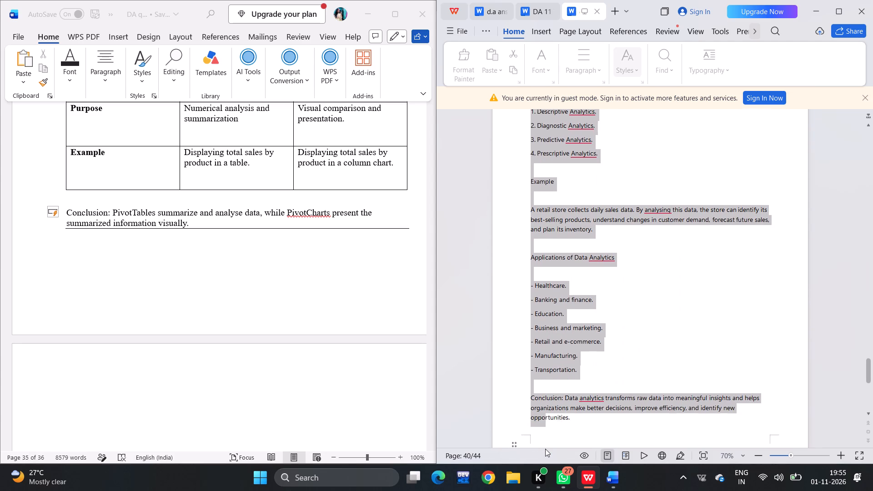
{"action": "left_click_drag", "start_coordinate": [545, 449], "coordinate": [554, 447]}
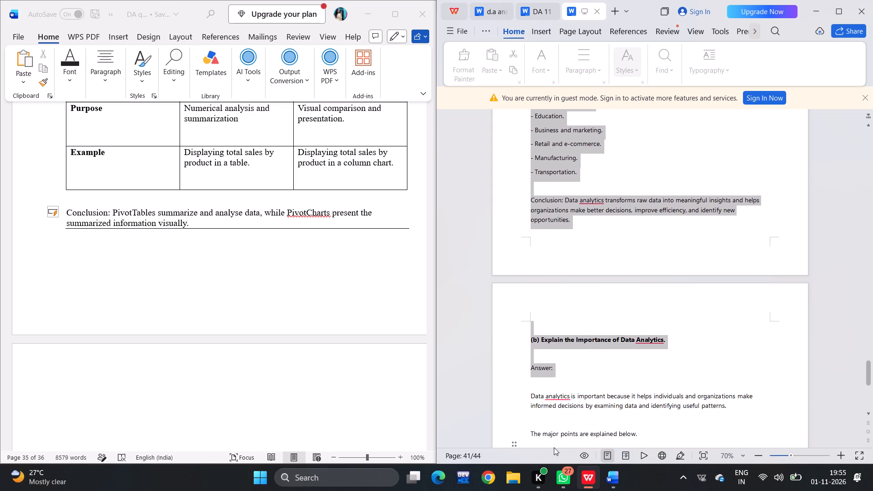
{"action": "left_click_drag", "start_coordinate": [554, 447], "coordinate": [572, 442]}
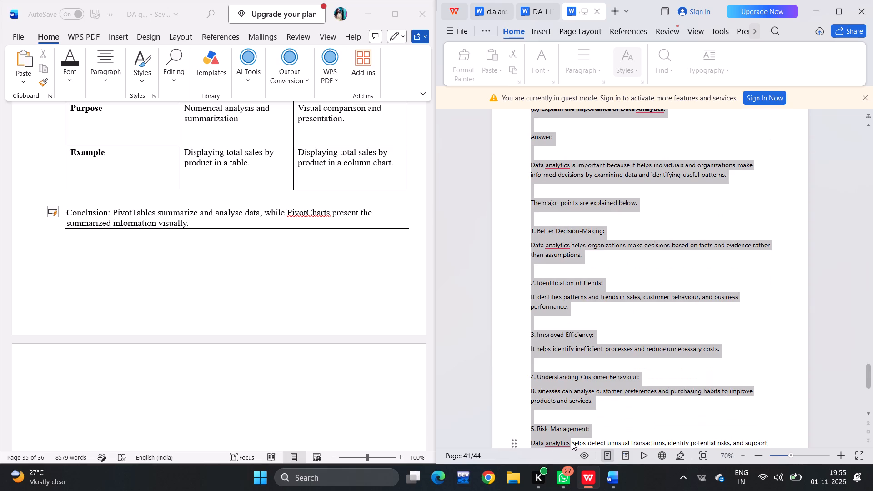
{"action": "left_click_drag", "start_coordinate": [572, 442], "coordinate": [593, 444]}
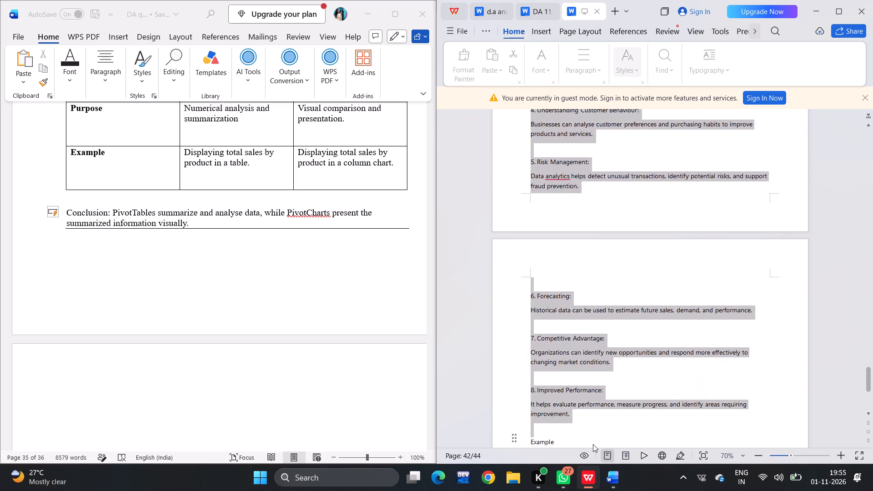
{"action": "left_click_drag", "start_coordinate": [593, 444], "coordinate": [596, 444]}
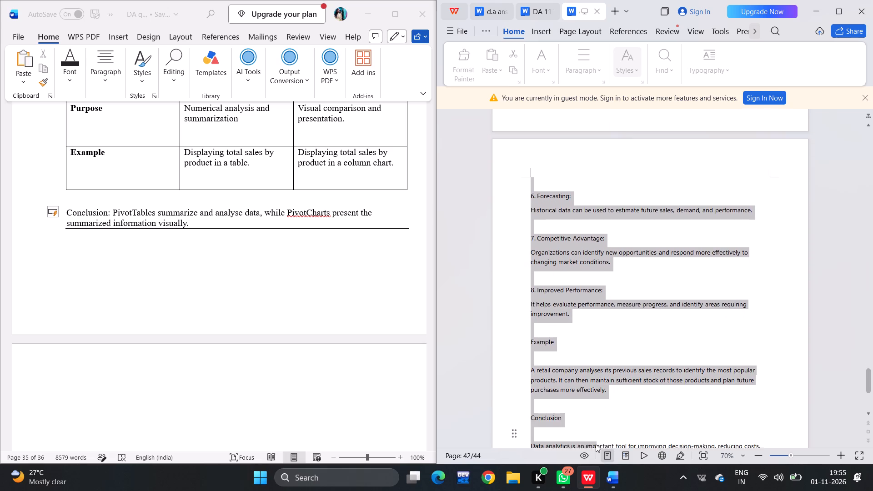
{"action": "left_click_drag", "start_coordinate": [596, 444], "coordinate": [611, 445]}
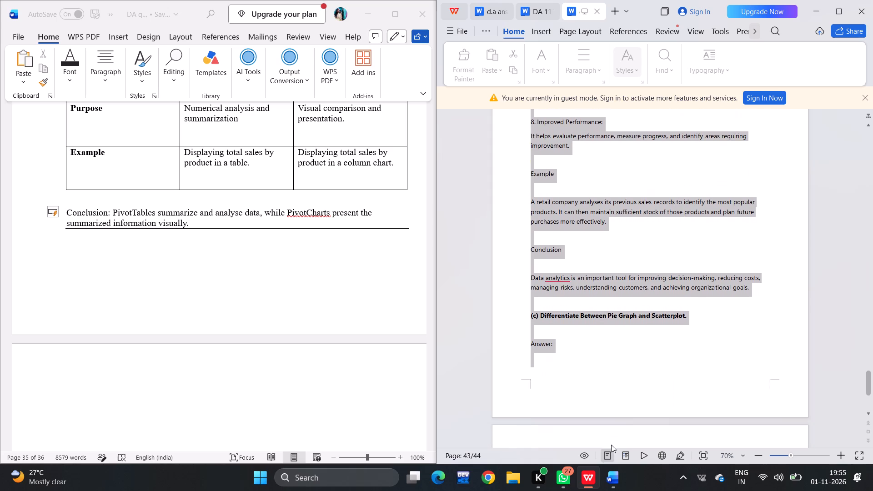
{"action": "left_click_drag", "start_coordinate": [611, 445], "coordinate": [614, 448]}
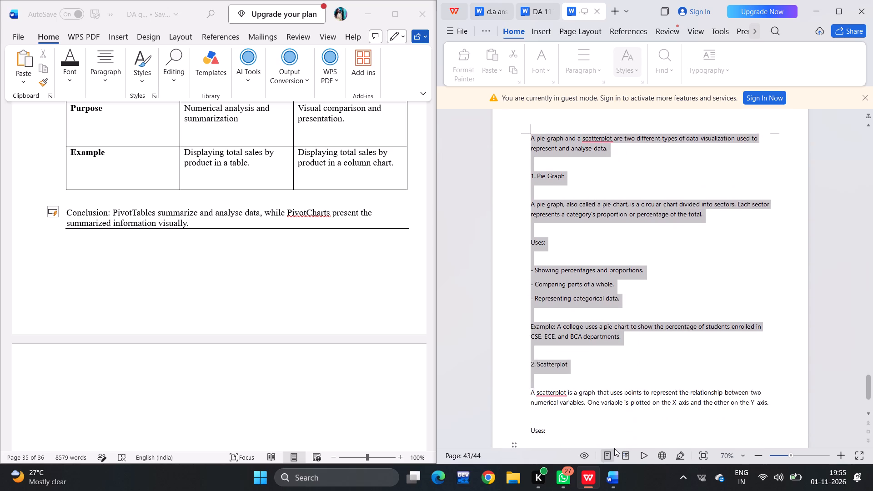
{"action": "left_click_drag", "start_coordinate": [614, 448], "coordinate": [631, 450]}
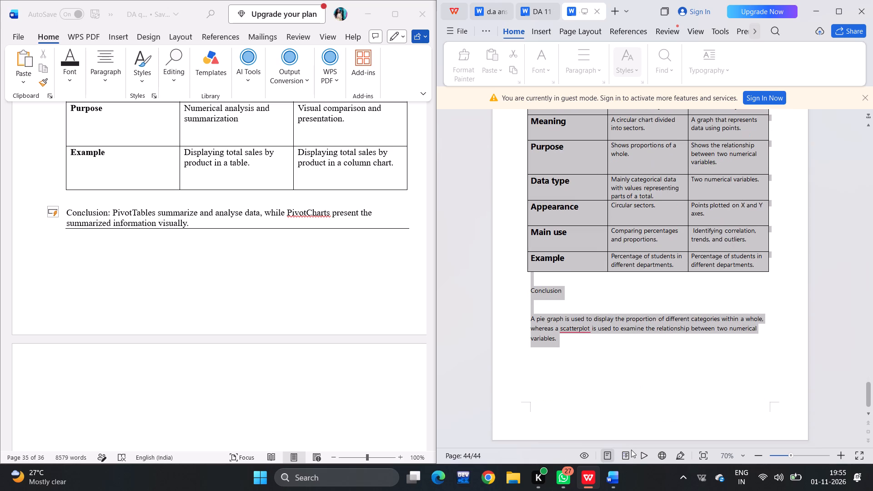
{"action": "left_click_drag", "start_coordinate": [631, 450], "coordinate": [631, 465]}
{"action": "key", "text": "ctrl+c"}
{"action": "left_click", "coordinate": [158, 254]}
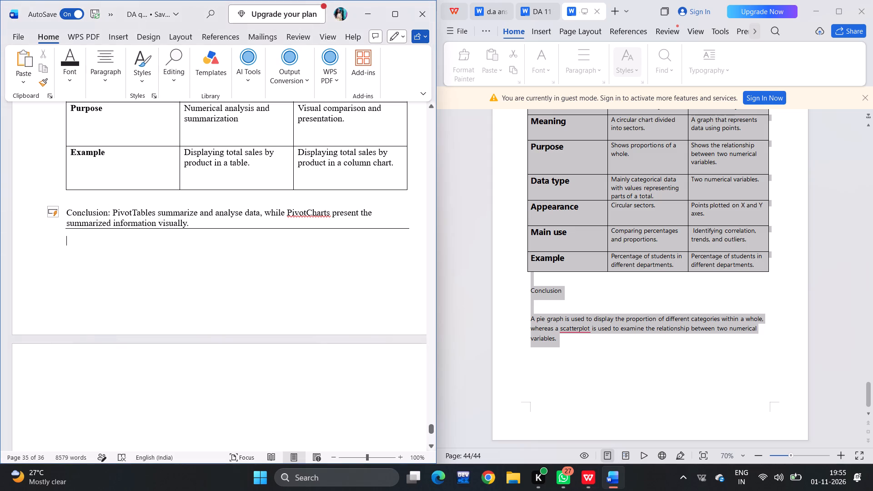
{"action": "key", "text": "ctrl+v"}
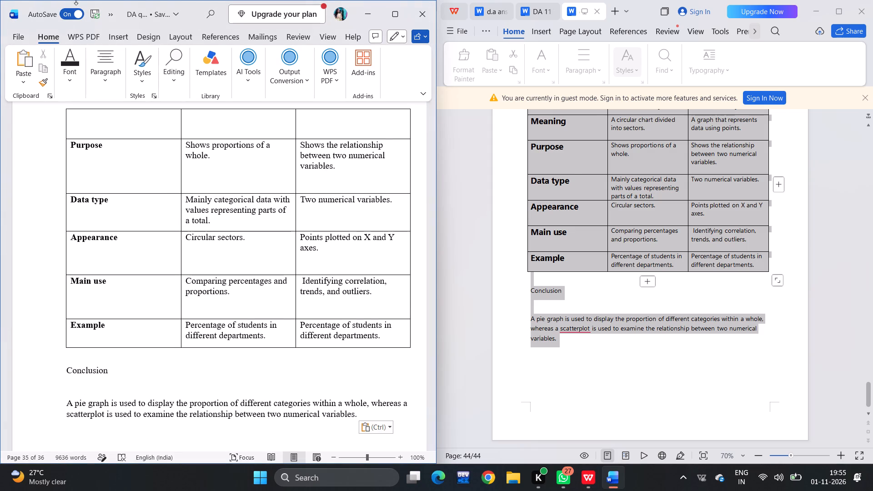
Maximize the Word question bank and look back through the pasted questions 10 and 9 to the QUESTION 9 heading.
{"action": "left_click", "coordinate": [395, 10]}
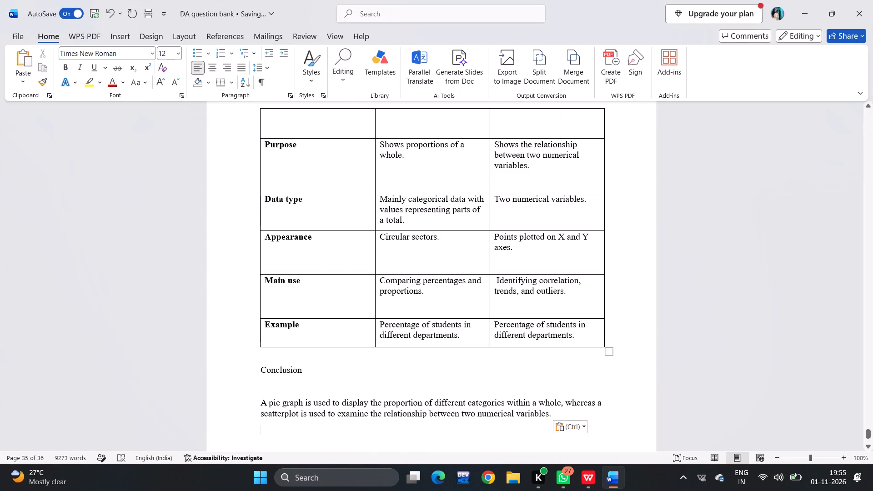
{"action": "scroll", "coordinate": [346, 353], "scroll_direction": "up", "scroll_amount": 15}
{"action": "scroll", "coordinate": [346, 353], "scroll_direction": "up", "scroll_amount": 8}
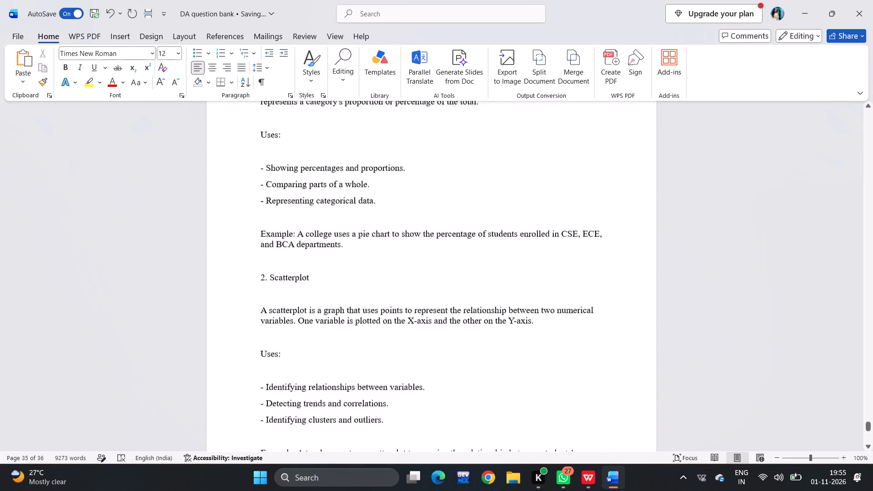
{"action": "scroll", "coordinate": [346, 353], "scroll_direction": "up", "scroll_amount": 18}
{"action": "scroll", "coordinate": [346, 353], "scroll_direction": "up", "scroll_amount": 7}
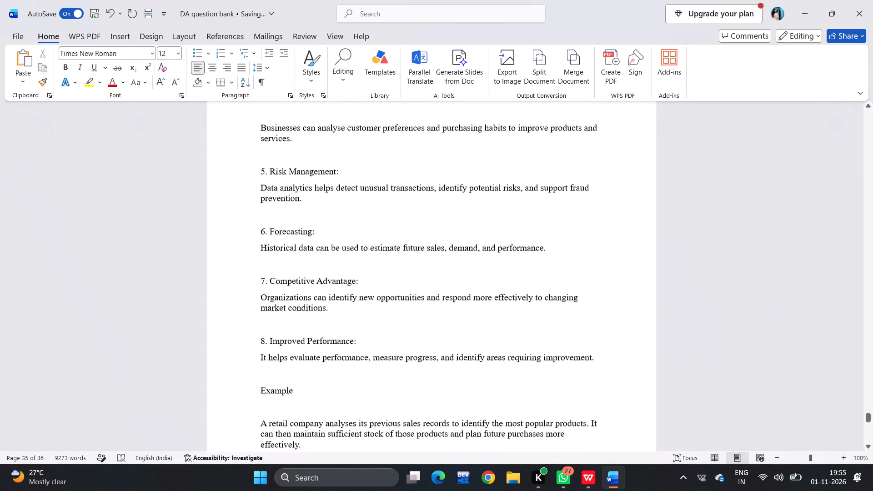
{"action": "scroll", "coordinate": [346, 353], "scroll_direction": "up", "scroll_amount": 12}
{"action": "scroll", "coordinate": [346, 353], "scroll_direction": "up", "scroll_amount": 18}
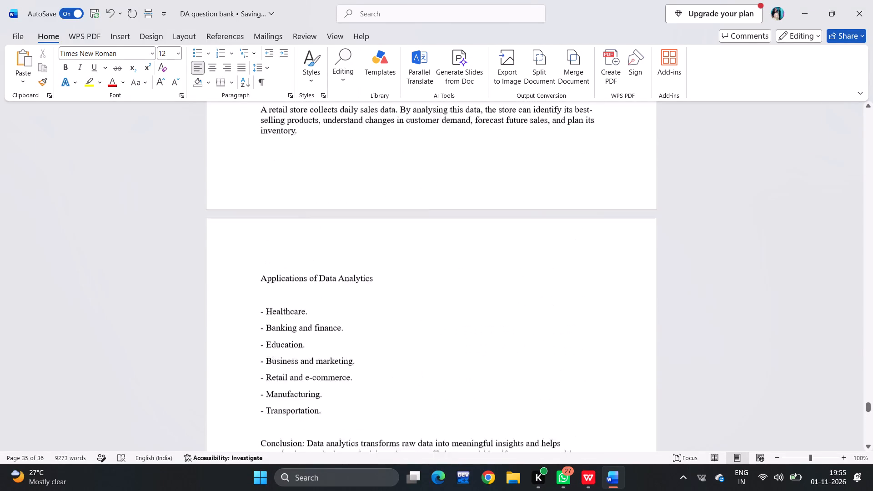
{"action": "scroll", "coordinate": [346, 353], "scroll_direction": "up", "scroll_amount": 15}
{"action": "scroll", "coordinate": [346, 353], "scroll_direction": "up", "scroll_amount": 16}
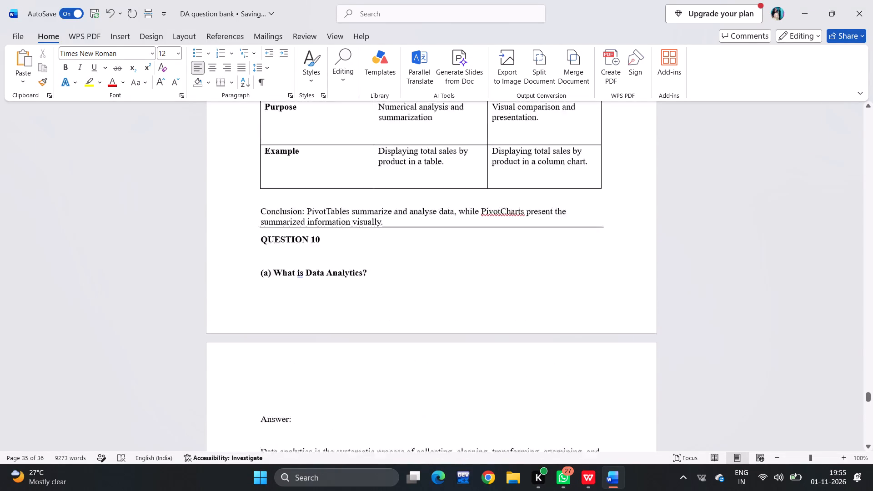
{"action": "scroll", "coordinate": [346, 353], "scroll_direction": "up", "scroll_amount": 16}
{"action": "scroll", "coordinate": [346, 353], "scroll_direction": "up", "scroll_amount": 16}
{"action": "scroll", "coordinate": [346, 353], "scroll_direction": "up", "scroll_amount": 17}
{"action": "scroll", "coordinate": [346, 353], "scroll_direction": "up", "scroll_amount": 8}
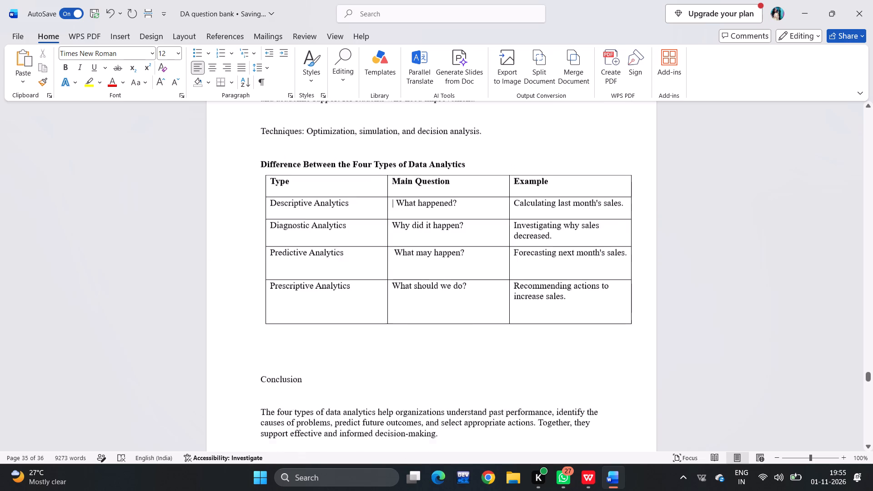
{"action": "scroll", "coordinate": [346, 353], "scroll_direction": "up", "scroll_amount": 16}
{"action": "scroll", "coordinate": [346, 353], "scroll_direction": "up", "scroll_amount": 8}
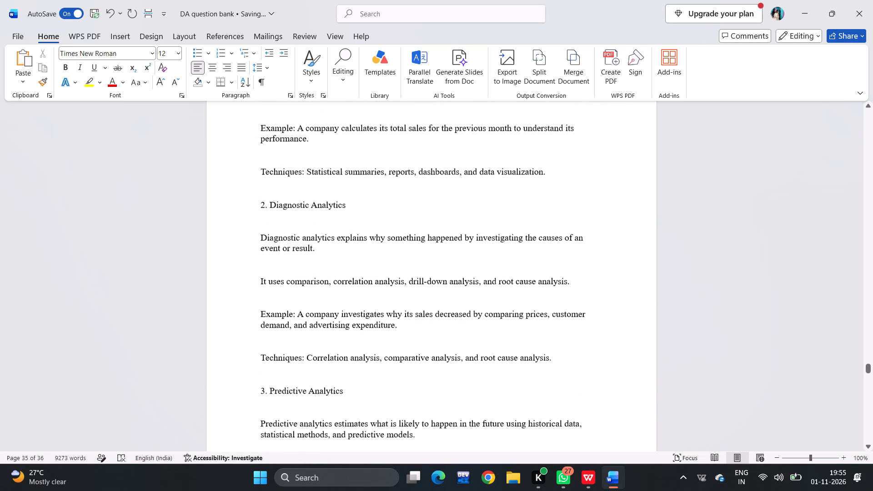
{"action": "scroll", "coordinate": [346, 353], "scroll_direction": "up", "scroll_amount": 18}
{"action": "scroll", "coordinate": [346, 353], "scroll_direction": "up", "scroll_amount": 9}
{"action": "scroll", "coordinate": [346, 353], "scroll_direction": "down", "scroll_amount": 7}
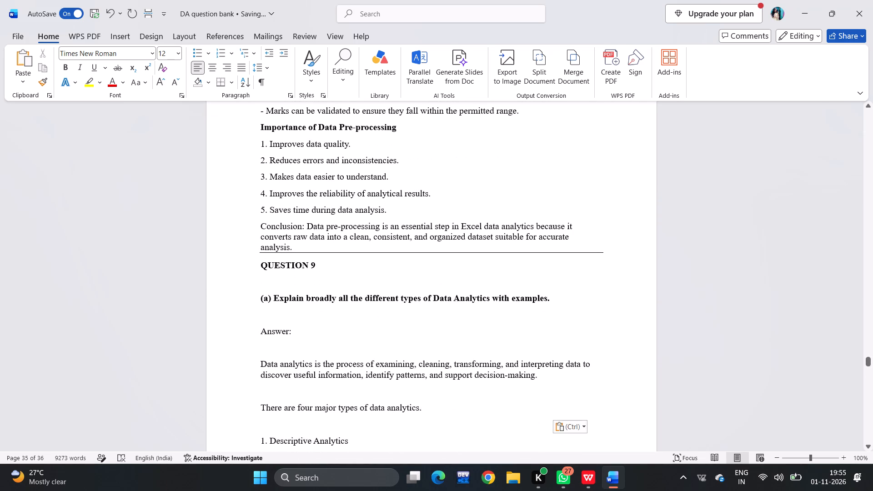
{"action": "scroll", "coordinate": [258, 331], "scroll_direction": "down", "scroll_amount": 3}
{"action": "scroll", "coordinate": [433, 339], "scroll_direction": "up", "scroll_amount": 1}
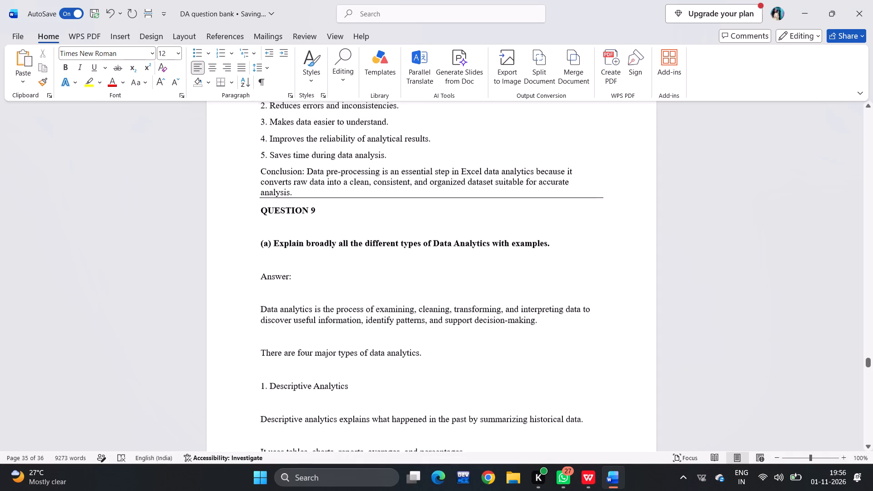
Delete the QUESTION 9 heading and the blank line it leaves above part (a), keeping the separator line.
{"action": "left_click", "coordinate": [318, 210]}
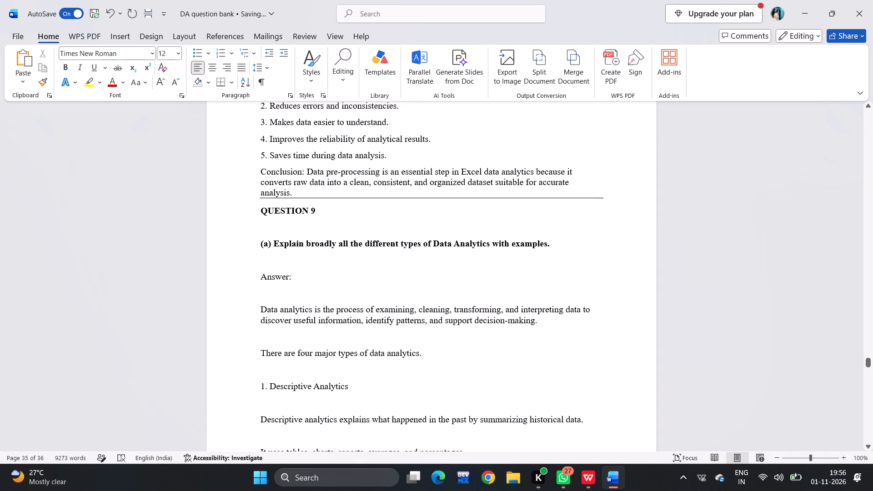
{"action": "key", "text": "BackSpace"}
{"action": "key", "text": "BackSpace"}
{"action": "key", "text": "BackSpace"}
{"action": "key", "text": "BackSpace"}
{"action": "key", "text": "BackSpace"}
{"action": "key", "text": "BackSpace"}
{"action": "key", "text": "BackSpace"}
{"action": "key", "text": "BackSpace"}
{"action": "key", "text": "BackSpace"}
{"action": "key", "text": "BackSpace"}
{"action": "key", "text": "BackSpace"}
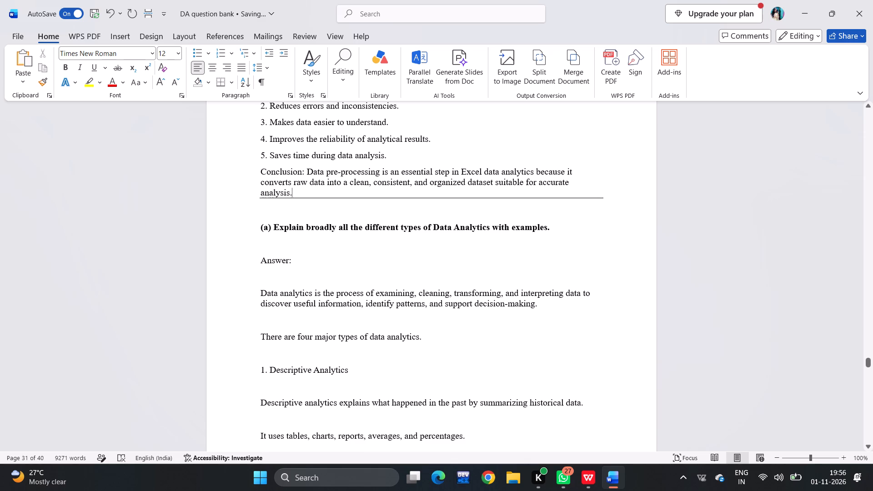
{"action": "left_click", "coordinate": [303, 211]}
{"action": "key", "text": "BackSpace"}
{"action": "key", "text": "BackSpace"}
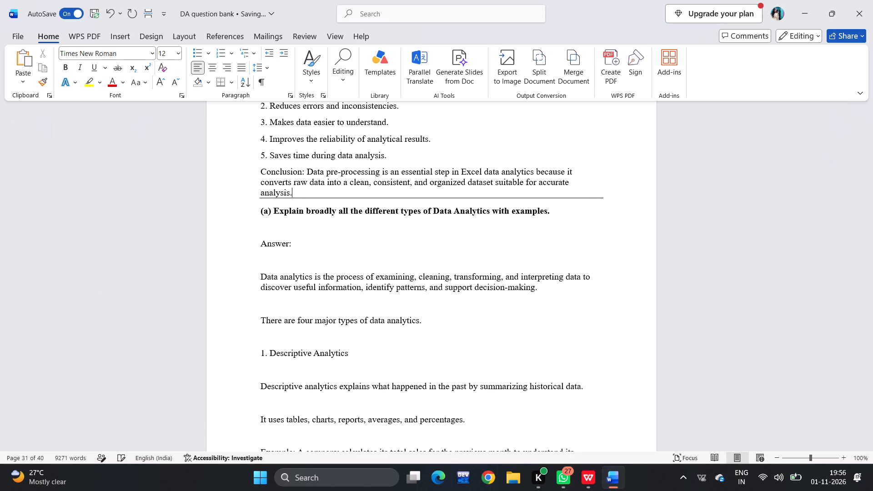
Insert the number "9." directly before "(a) Explain broadly all the different types of Data Analytics with examples.".
{"action": "left_click", "coordinate": [258, 212]}
{"action": "key", "text": "9"}
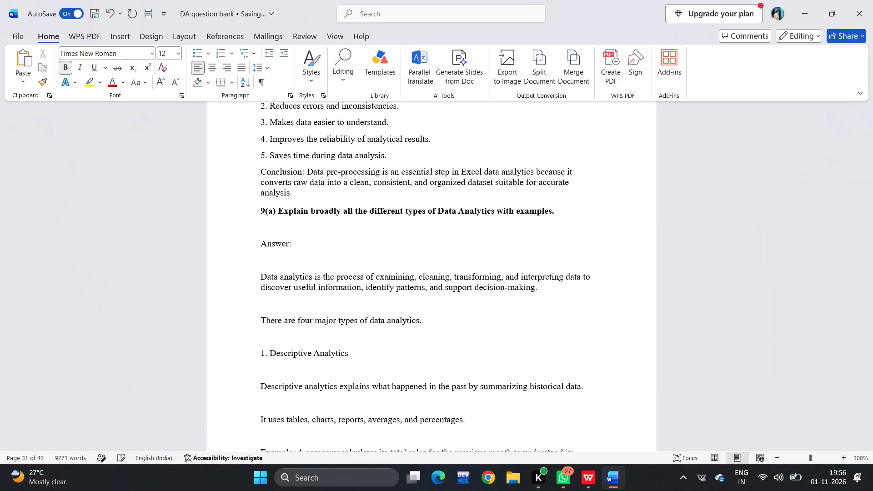
{"action": "key", "text": "period"}
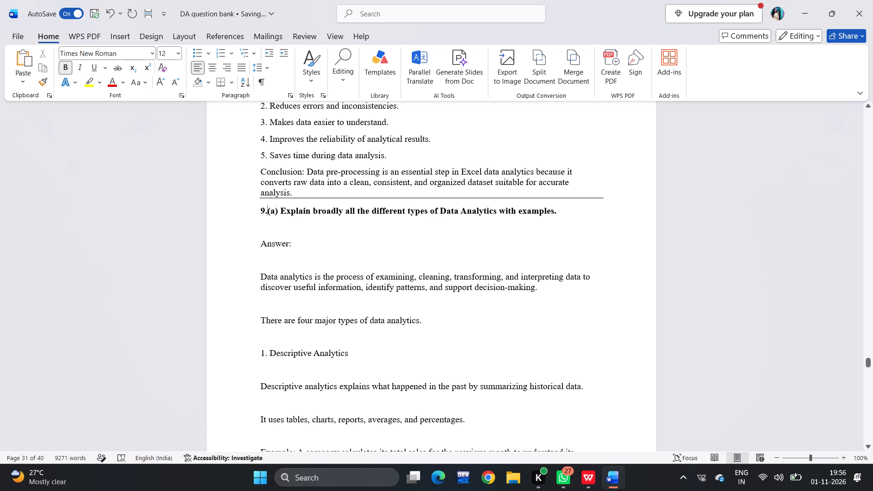
Remove the blank lines between the 9.(a) question, "Answer:", the data analytics definition and the "There are four major types" sentence.
{"action": "left_click", "coordinate": [303, 237]}
{"action": "key", "text": "BackSpace"}
{"action": "key", "text": "BackSpace"}
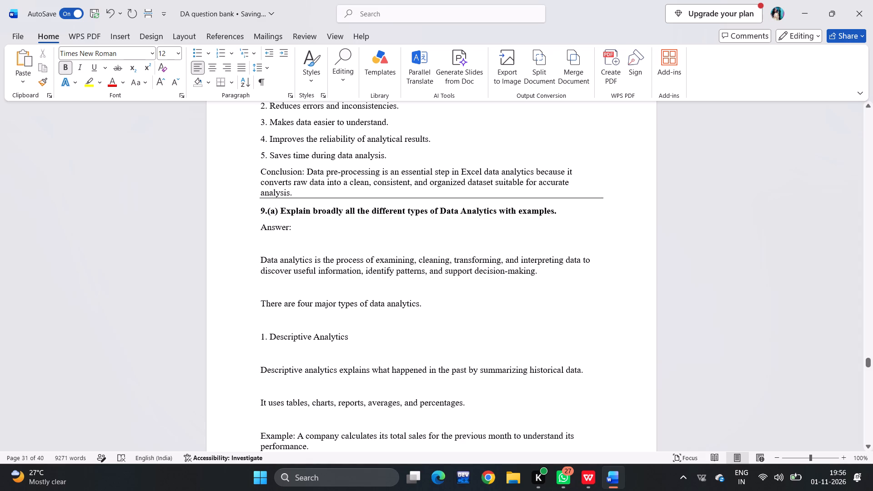
{"action": "left_click", "coordinate": [394, 245]}
{"action": "key", "text": "BackSpace"}
{"action": "key", "text": "BackSpace"}
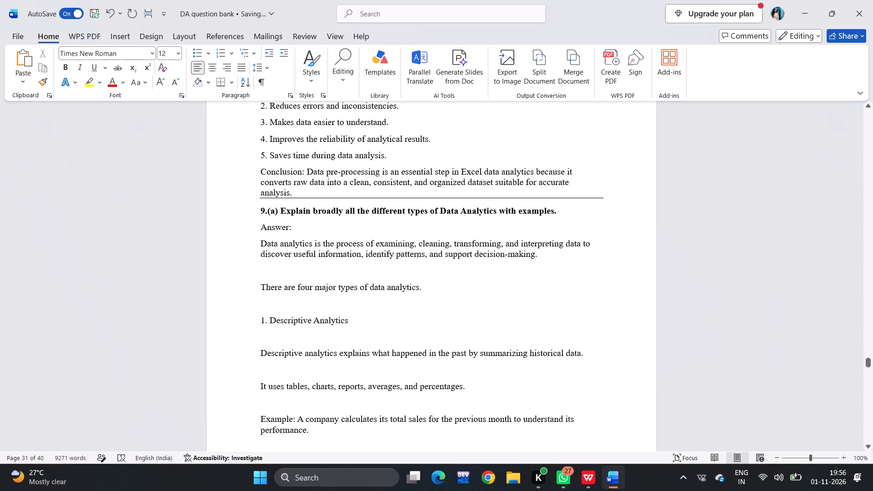
{"action": "left_click", "coordinate": [361, 272]}
{"action": "key", "text": "BackSpace"}
{"action": "key", "text": "BackSpace"}
Make "There are four major types of data analytics." bold and remove the blank line beneath it.
{"action": "left_click_drag", "start_coordinate": [436, 271], "coordinate": [425, 269]}
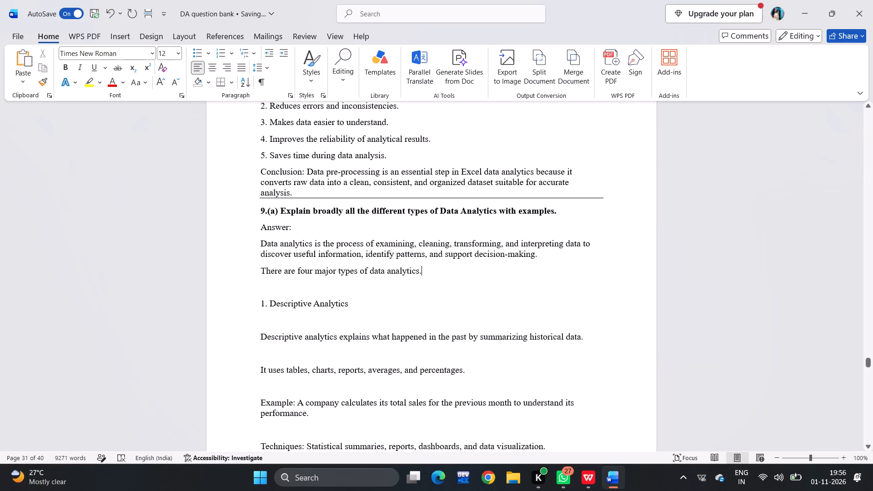
{"action": "left_click_drag", "start_coordinate": [425, 269], "coordinate": [244, 271]}
{"action": "left_click", "coordinate": [253, 253]}
{"action": "left_click", "coordinate": [351, 293]}
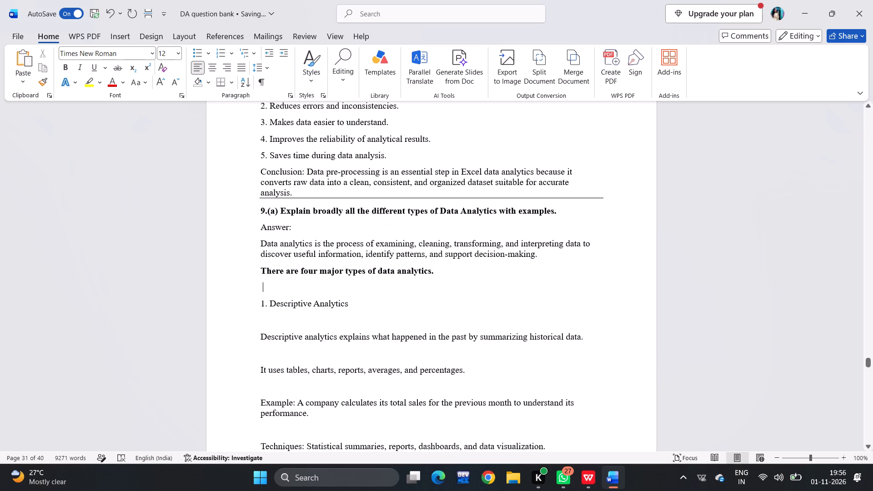
{"action": "key", "text": "BackSpace"}
{"action": "key", "text": "BackSpace"}
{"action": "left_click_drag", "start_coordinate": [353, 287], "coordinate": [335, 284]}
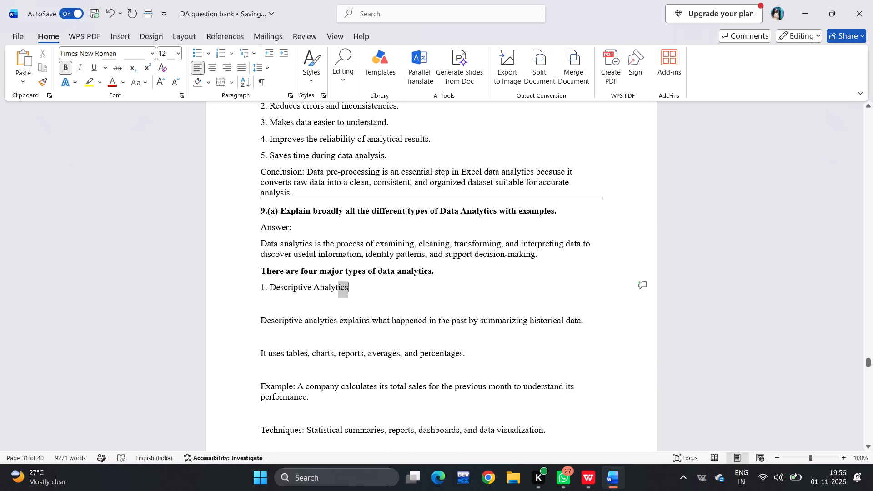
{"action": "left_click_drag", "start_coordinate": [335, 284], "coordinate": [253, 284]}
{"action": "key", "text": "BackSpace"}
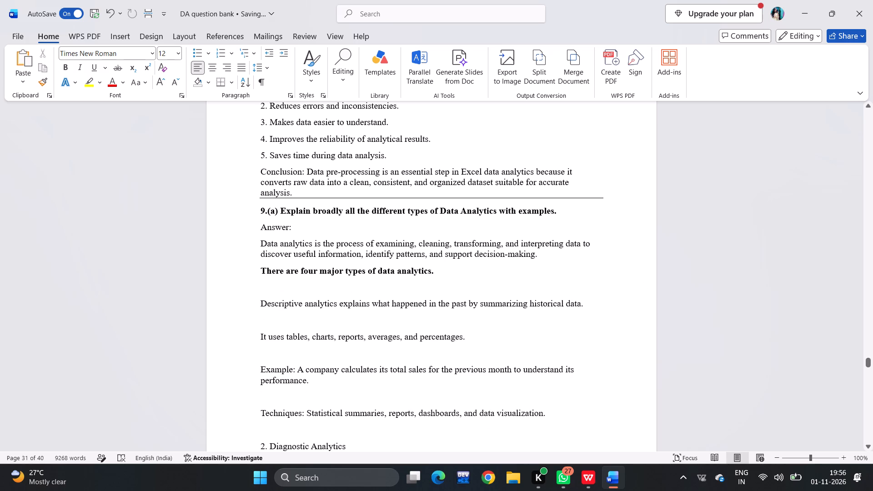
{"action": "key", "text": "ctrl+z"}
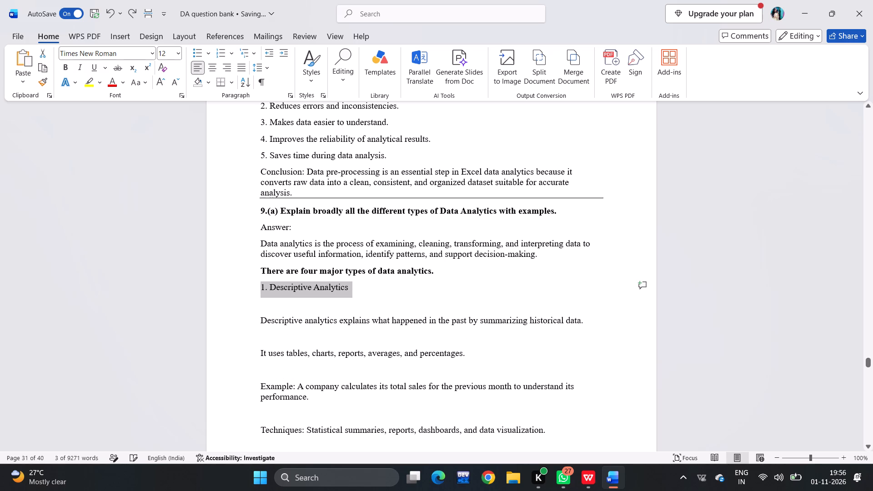
Make the subheading "1. Descriptive Analytics" bold.
{"action": "left_click", "coordinate": [286, 290]}
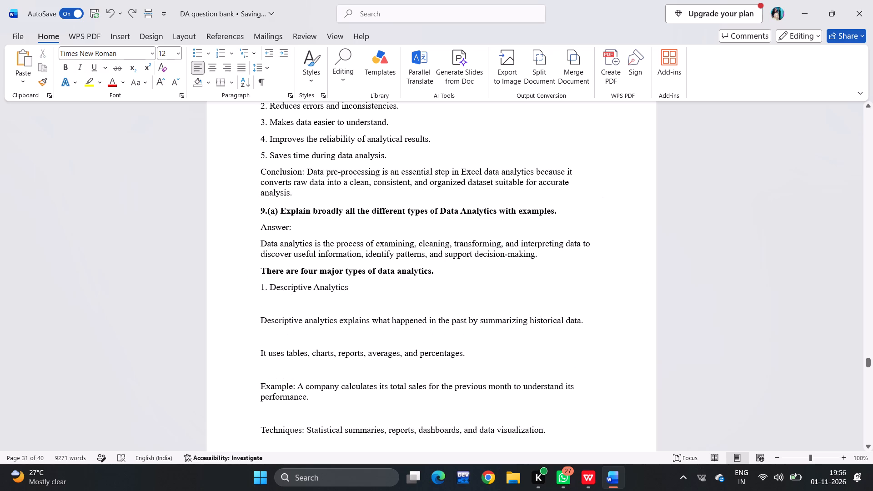
{"action": "left_click_drag", "start_coordinate": [351, 286], "coordinate": [328, 286]}
{"action": "left_click_drag", "start_coordinate": [328, 286], "coordinate": [261, 286]}
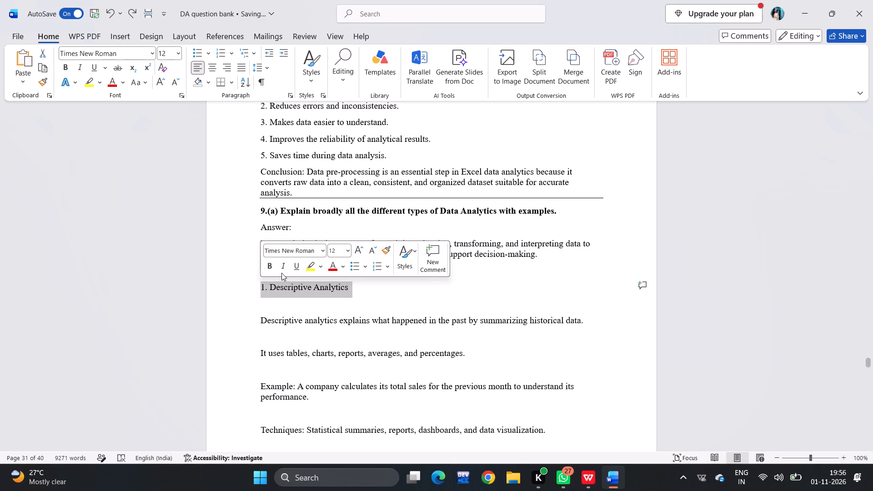
{"action": "left_click", "coordinate": [273, 264]}
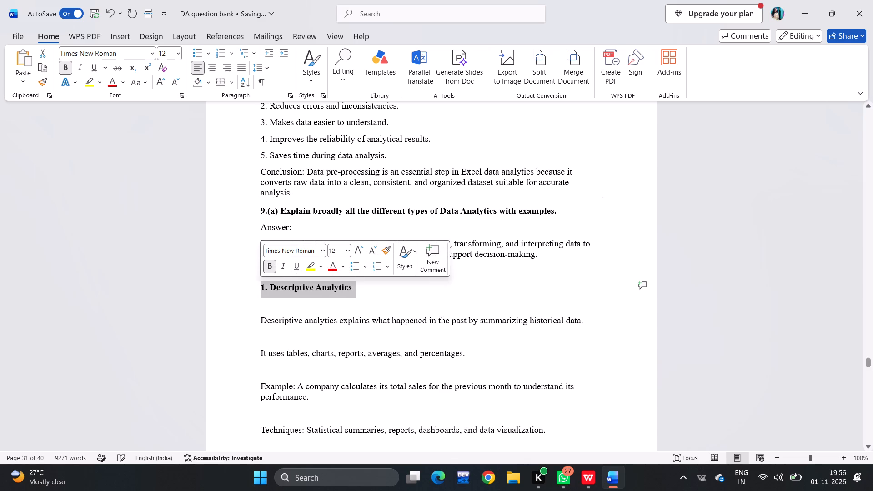
Remove the blank lines between all paragraphs of the Descriptive Analytics section, down to the "2. Diagnostic Analytics" subheading.
{"action": "left_click", "coordinate": [348, 308]}
{"action": "key", "text": "BackSpace"}
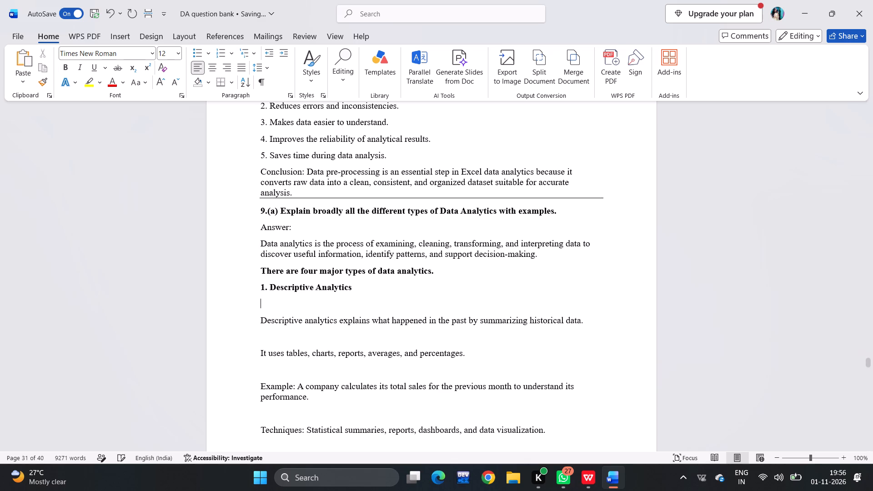
{"action": "key", "text": "BackSpace"}
{"action": "left_click", "coordinate": [356, 323]}
{"action": "key", "text": "BackSpace"}
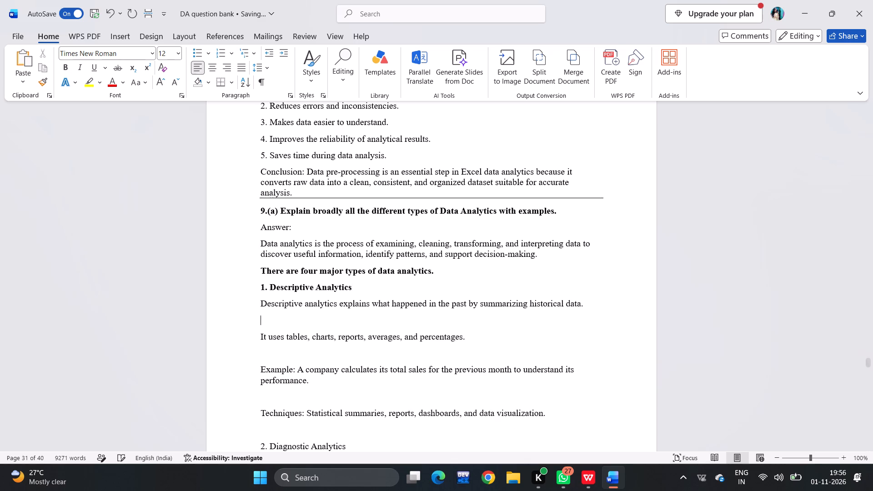
{"action": "key", "text": "BackSpace"}
{"action": "left_click", "coordinate": [349, 336]}
{"action": "key", "text": "BackSpace"}
{"action": "key", "text": "BackSpace"}
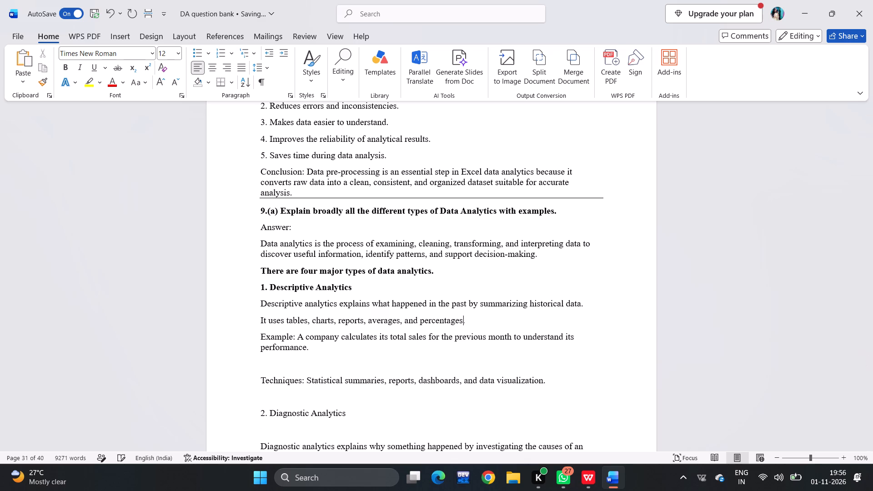
{"action": "left_click", "coordinate": [329, 362]}
{"action": "key", "text": "BackSpace"}
{"action": "key", "text": "BackSpace"}
{"action": "left_click", "coordinate": [324, 380]}
{"action": "key", "text": "BackSpace"}
{"action": "key", "text": "BackSpace"}
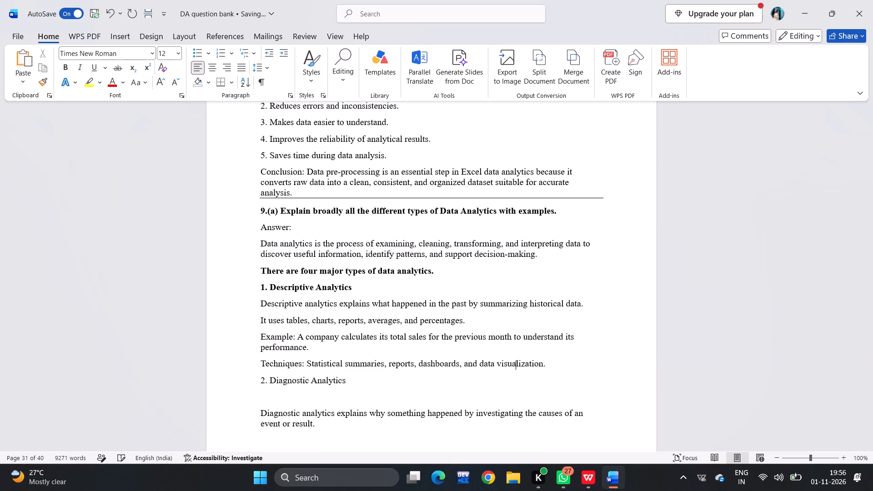
Make the subheading "2. Diagnostic Analytics" bold.
{"action": "left_click_drag", "start_coordinate": [352, 384], "coordinate": [264, 375]}
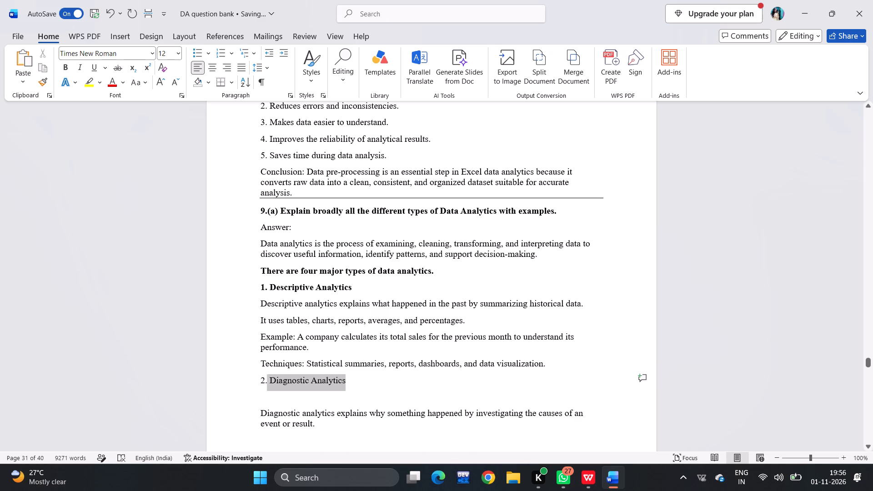
{"action": "left_click_drag", "start_coordinate": [264, 375], "coordinate": [258, 374]}
{"action": "left_click", "coordinate": [273, 352]}
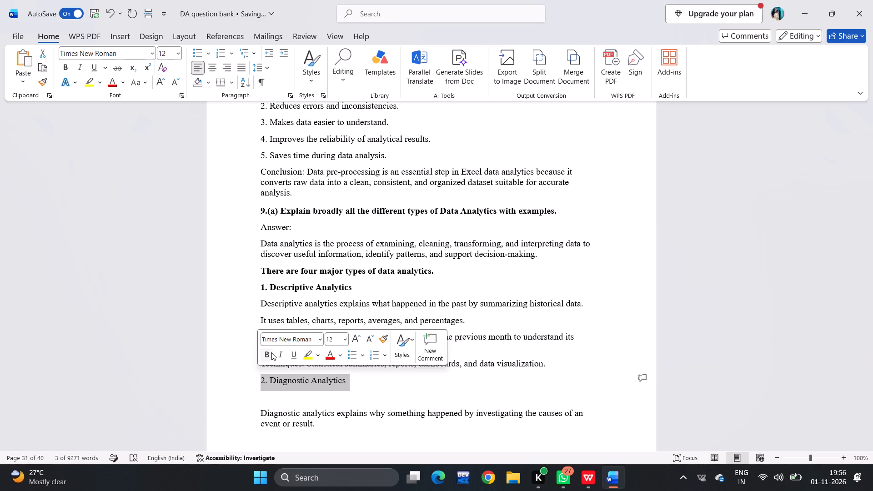
Apply bold to the selected subheading "2. Diagnostic Analytics".
{"action": "left_click", "coordinate": [271, 352]}
Remove the blank lines between all paragraphs of the Diagnostic Analytics section, down to its "Techniques" line.
{"action": "scroll", "coordinate": [274, 384], "scroll_direction": "down", "scroll_amount": 7}
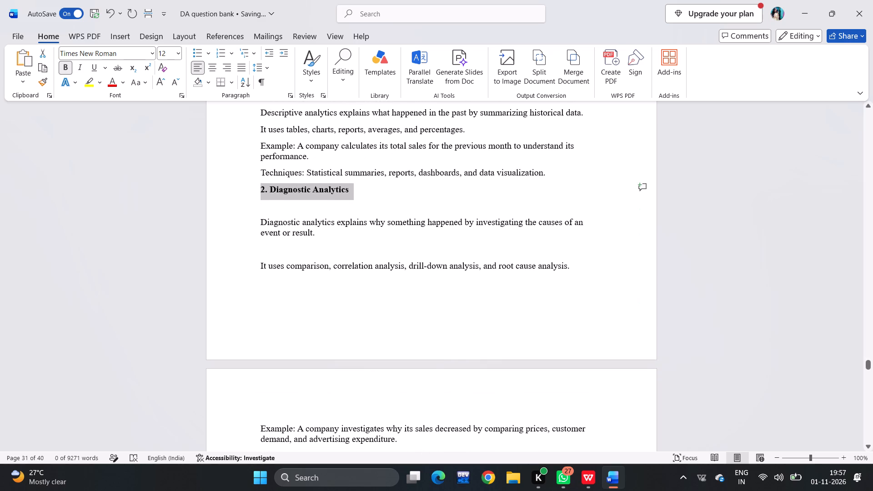
{"action": "left_click", "coordinate": [336, 217]}
{"action": "left_click", "coordinate": [336, 214]}
{"action": "key", "text": "BackSpace"}
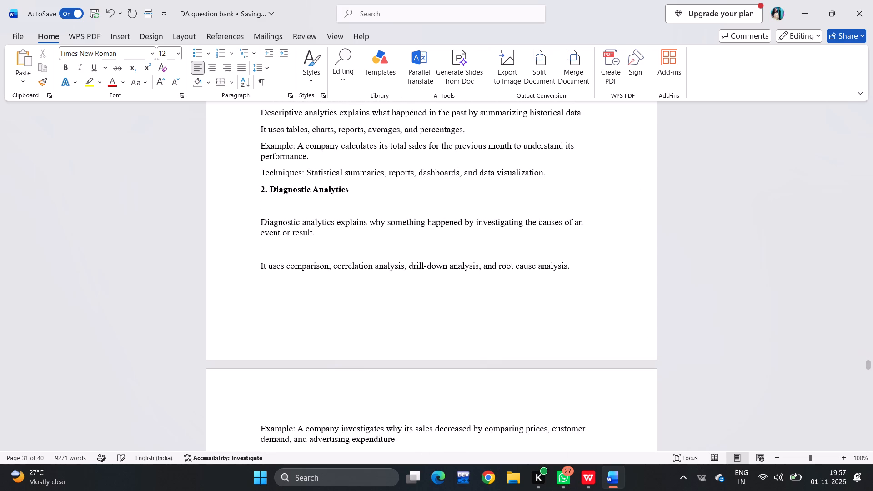
{"action": "key", "text": "BackSpace"}
{"action": "left_click", "coordinate": [334, 230]}
{"action": "key", "text": "BackSpace"}
{"action": "key", "text": "BackSpace"}
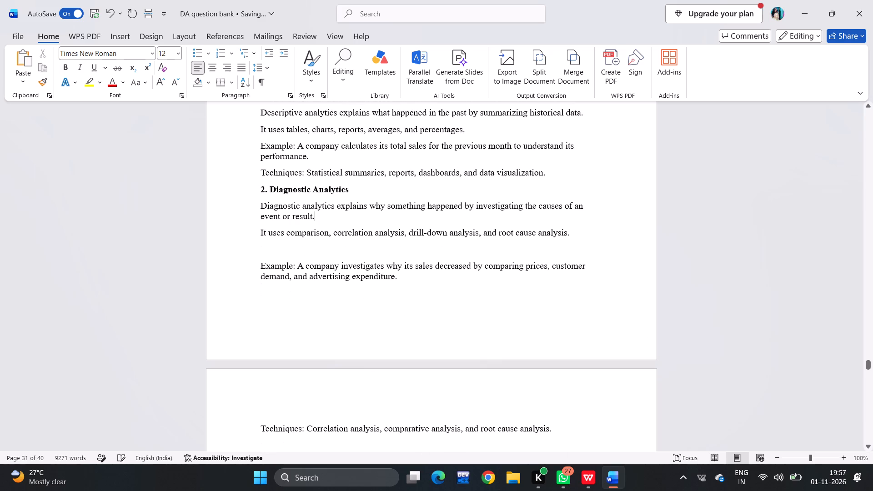
{"action": "left_click", "coordinate": [326, 254]}
{"action": "key", "text": "BackSpace"}
{"action": "key", "text": "BackSpace"}
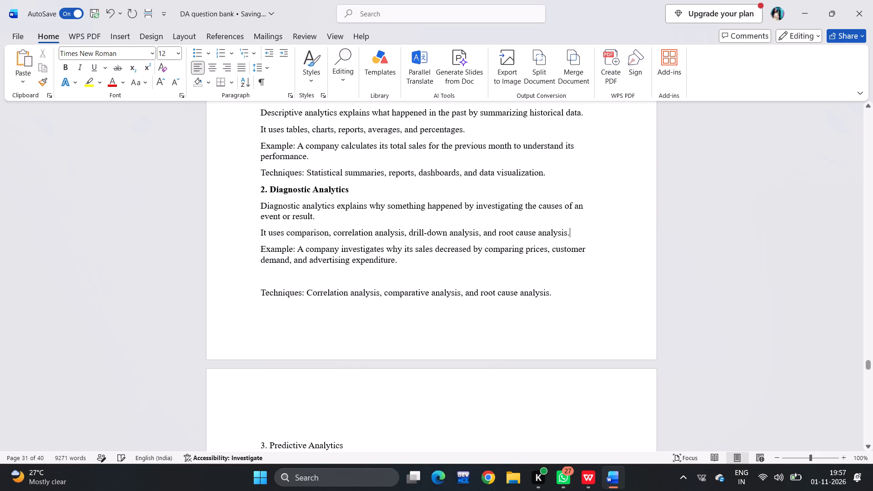
{"action": "left_click", "coordinate": [314, 280]}
{"action": "key", "text": "BackSpace"}
{"action": "key", "text": "BackSpace"}
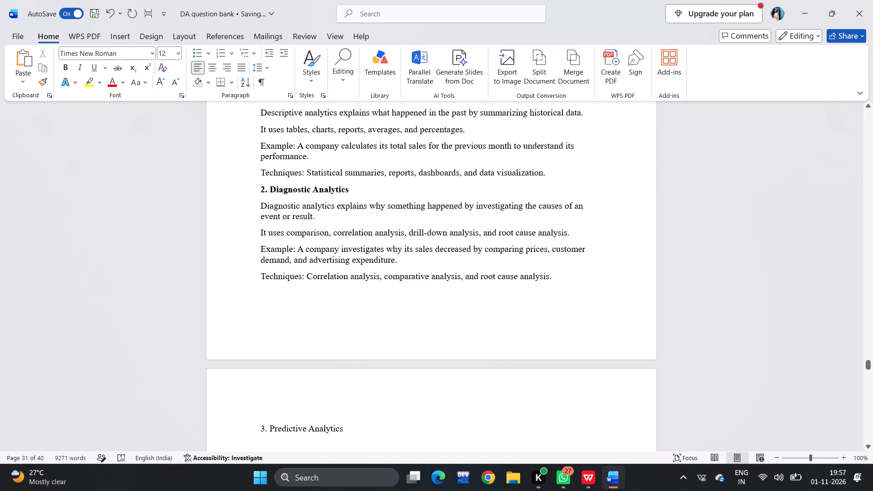
Make the subheading "3. Predictive Analytics" bold.
{"action": "scroll", "coordinate": [304, 355], "scroll_direction": "down", "scroll_amount": 5}
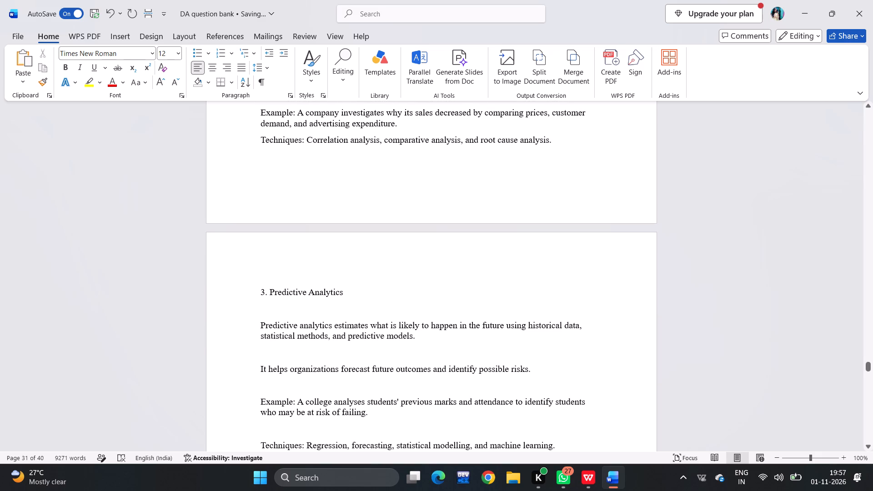
{"action": "left_click_drag", "start_coordinate": [347, 292], "coordinate": [255, 281]}
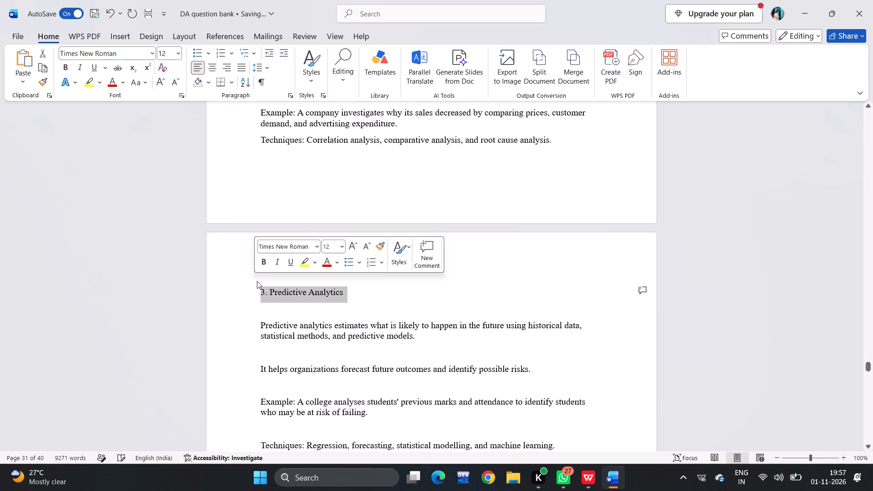
{"action": "left_click", "coordinate": [265, 266]}
Remove the blank lines between all paragraphs of the Predictive Analytics section, down to the "4. Prescriptive Analytics" subheading.
{"action": "left_click", "coordinate": [281, 311]}
{"action": "key", "text": "BackSpace"}
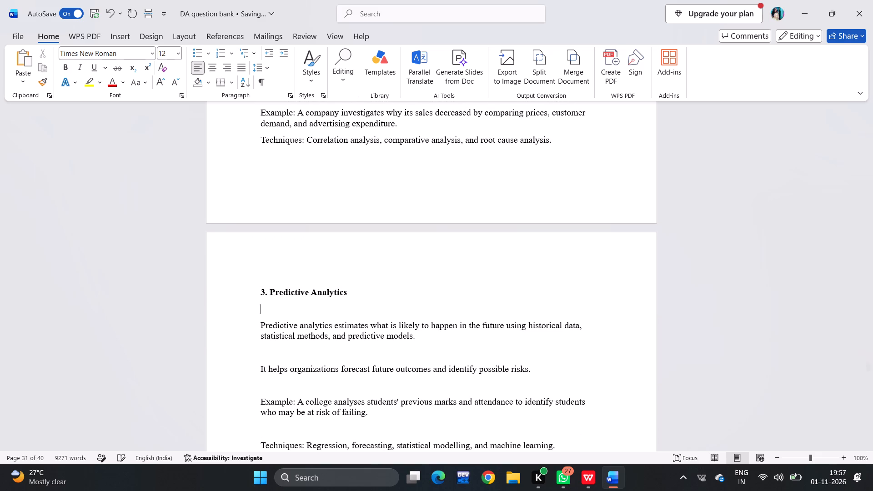
{"action": "key", "text": "BackSpace"}
{"action": "left_click", "coordinate": [278, 330]}
{"action": "key", "text": "BackSpace"}
{"action": "key", "text": "BackSpace"}
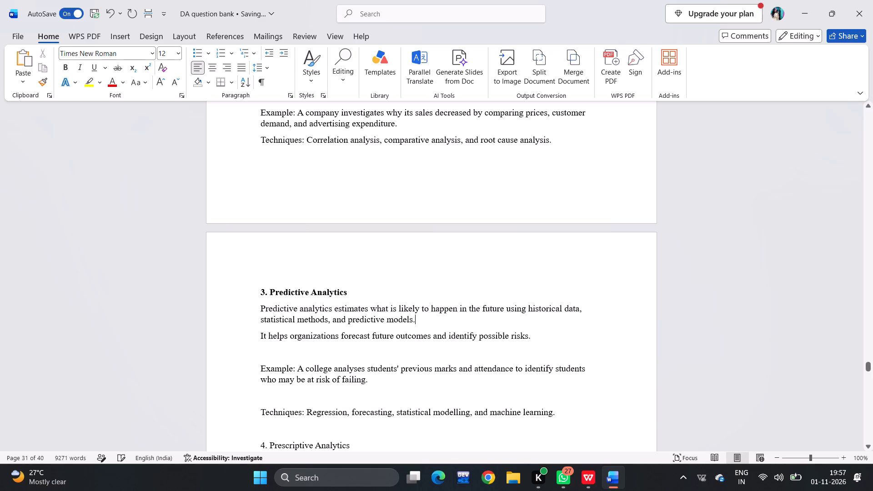
{"action": "left_click", "coordinate": [277, 352]}
{"action": "key", "text": "BackSpace"}
{"action": "key", "text": "BackSpace"}
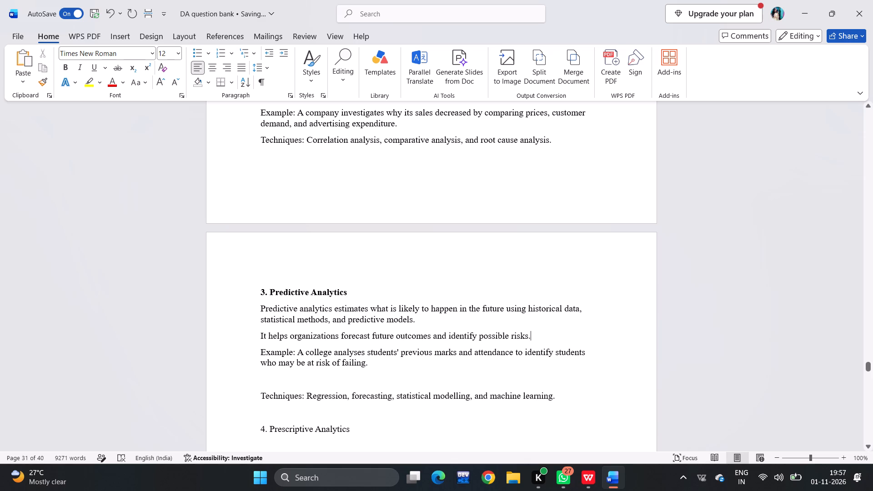
{"action": "left_click", "coordinate": [308, 376]}
{"action": "key", "text": "BackSpace"}
{"action": "key", "text": "BackSpace"}
{"action": "scroll", "coordinate": [301, 388], "scroll_direction": "down", "scroll_amount": 5}
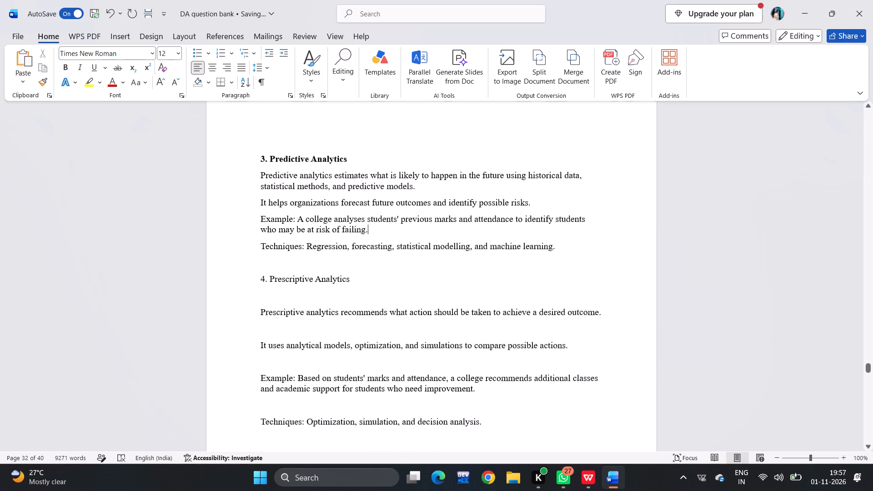
{"action": "left_click", "coordinate": [344, 257]}
{"action": "key", "text": "BackSpace"}
{"action": "key", "text": "BackSpace"}
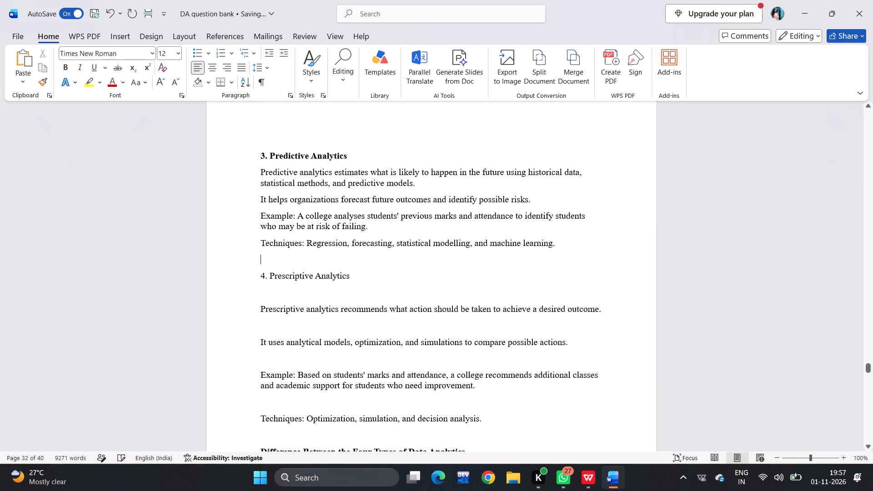
Make the subheading "4. Prescriptive Analytics" bold.
{"action": "left_click_drag", "start_coordinate": [350, 263], "coordinate": [345, 263]}
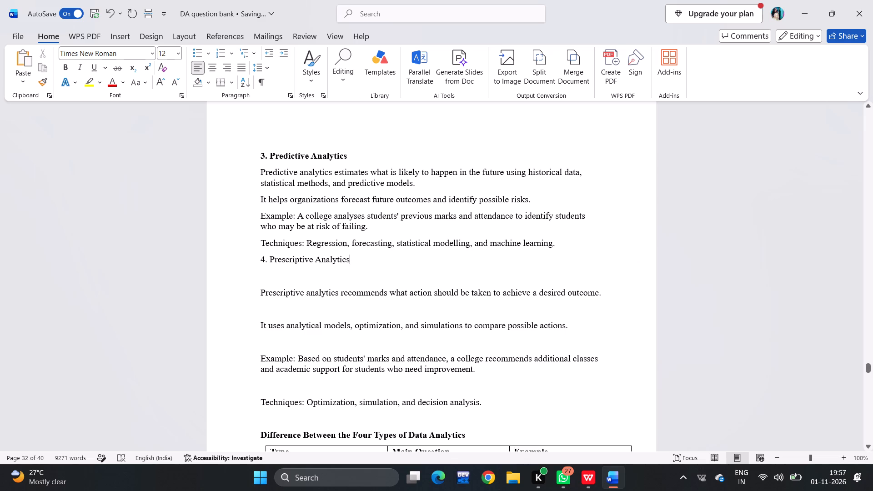
{"action": "left_click_drag", "start_coordinate": [345, 263], "coordinate": [258, 259]}
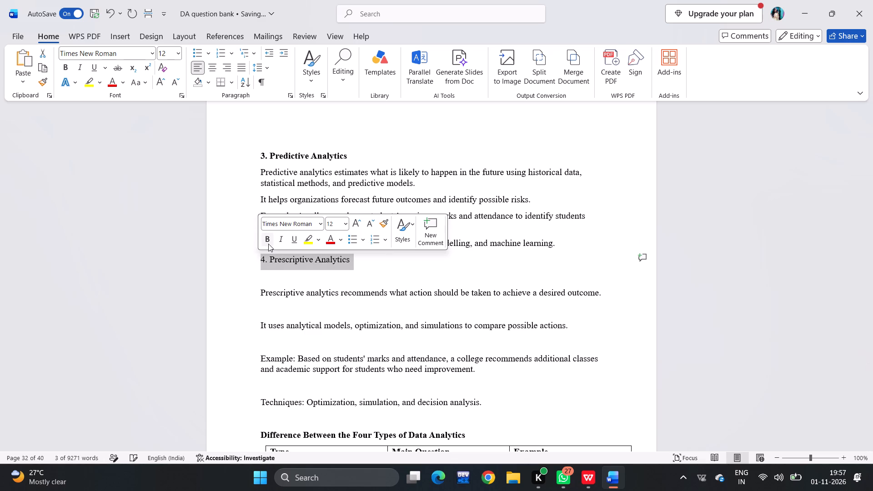
{"action": "left_click", "coordinate": [268, 244]}
Remove the blank lines throughout the Prescriptive Analytics section, down to the heading "Difference Between the Four Types of Data Analytics".
{"action": "left_click", "coordinate": [283, 283]}
{"action": "key", "text": "BackSpace"}
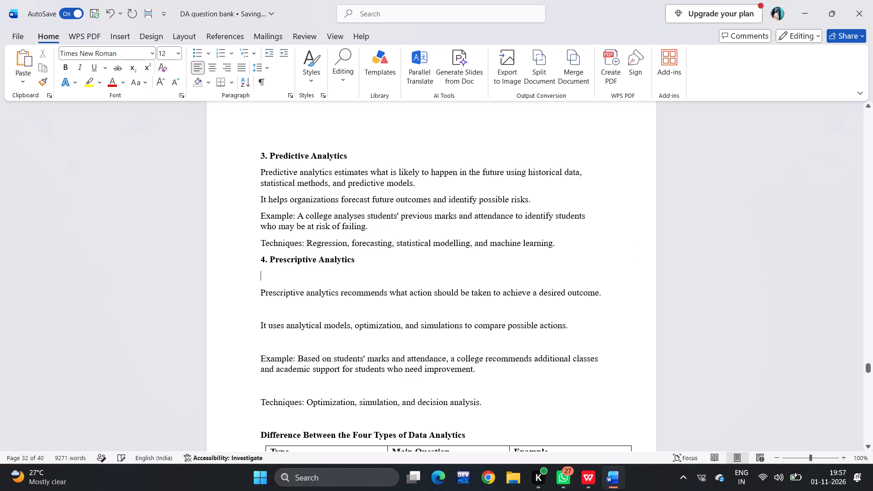
{"action": "key", "text": "BackSpace"}
{"action": "left_click", "coordinate": [292, 291]}
{"action": "key", "text": "BackSpace"}
{"action": "key", "text": "BackSpace"}
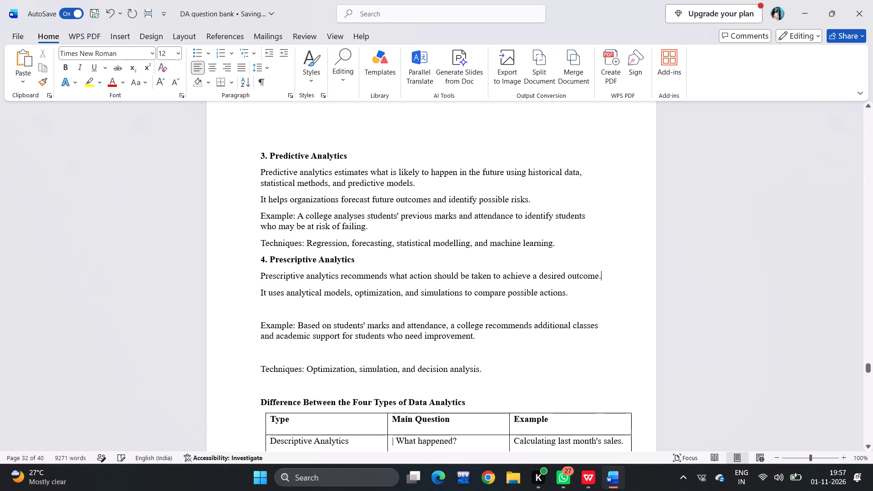
{"action": "left_click", "coordinate": [281, 312]}
{"action": "key", "text": "BackSpace"}
{"action": "key", "text": "BackSpace"}
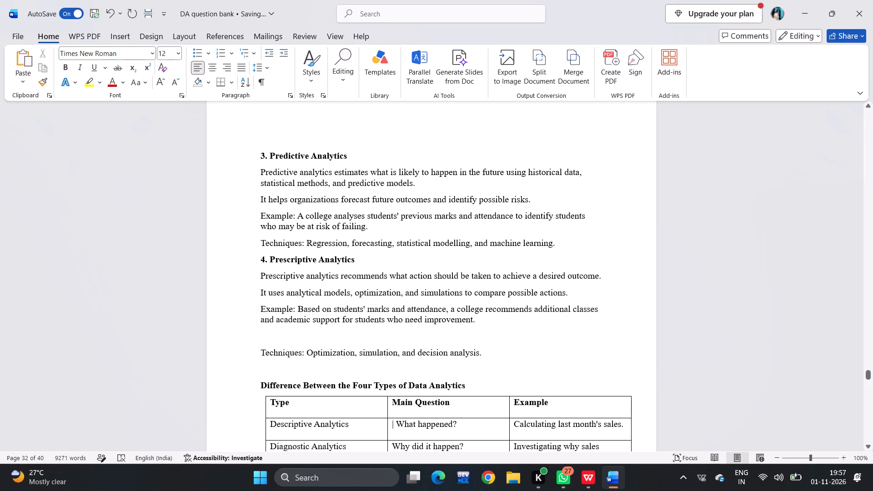
{"action": "left_click", "coordinate": [311, 342]}
{"action": "key", "text": "BackSpace"}
{"action": "key", "text": "BackSpace"}
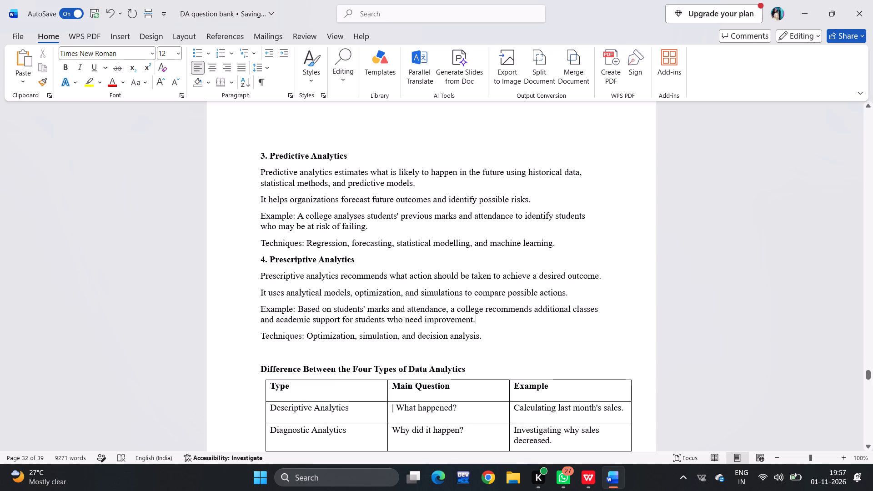
{"action": "left_click", "coordinate": [313, 354]}
{"action": "key", "text": "BackSpace"}
{"action": "key", "text": "BackSpace"}
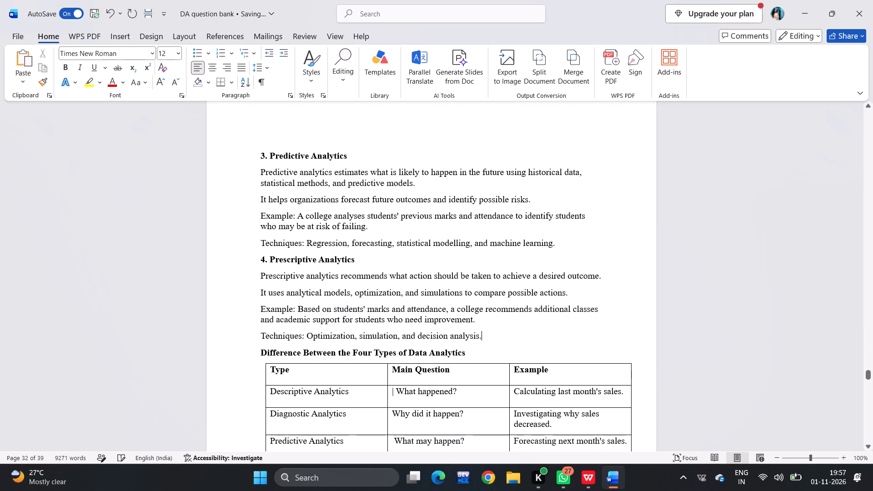
Remove the extra blank lines between the four-types comparison table and "Conclusion", leaving a single empty line.
{"action": "scroll", "coordinate": [309, 369], "scroll_direction": "down", "scroll_amount": 8}
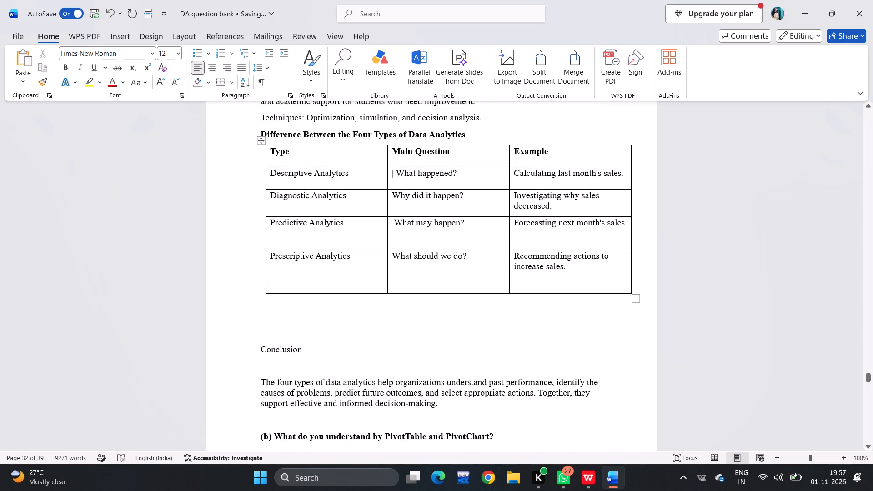
{"action": "left_click", "coordinate": [323, 331]}
{"action": "key", "text": "BackSpace"}
{"action": "key", "text": "BackSpace"}
{"action": "key", "text": "BackSpace"}
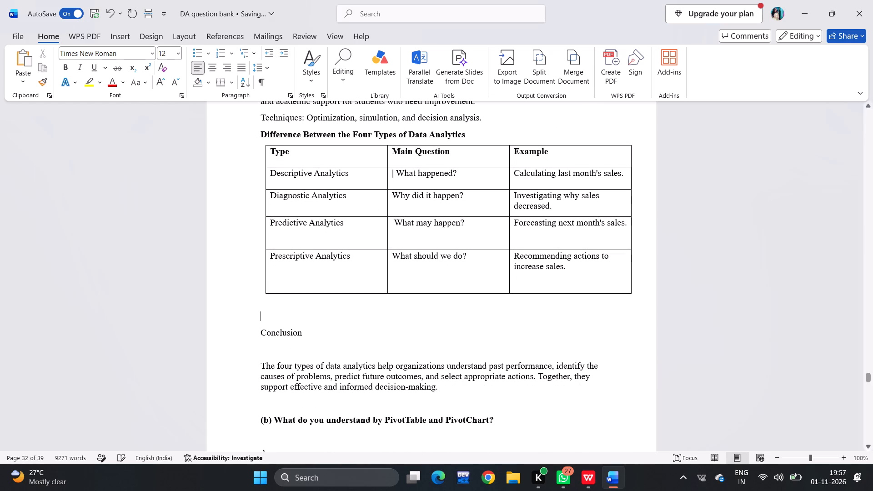
{"action": "key", "text": "BackSpace"}
{"action": "key", "text": "BackSpace"}
{"action": "key", "text": "BackSpace"}
{"action": "key", "text": "BackSpace"}
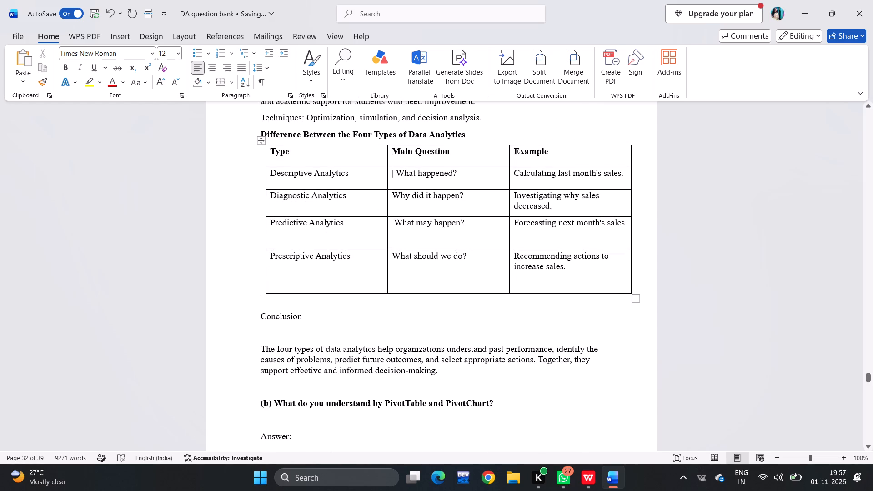
Make the "Conclusion" subheading below the comparison table bold.
{"action": "left_click_drag", "start_coordinate": [308, 317], "coordinate": [262, 311]}
{"action": "left_click", "coordinate": [271, 295]}
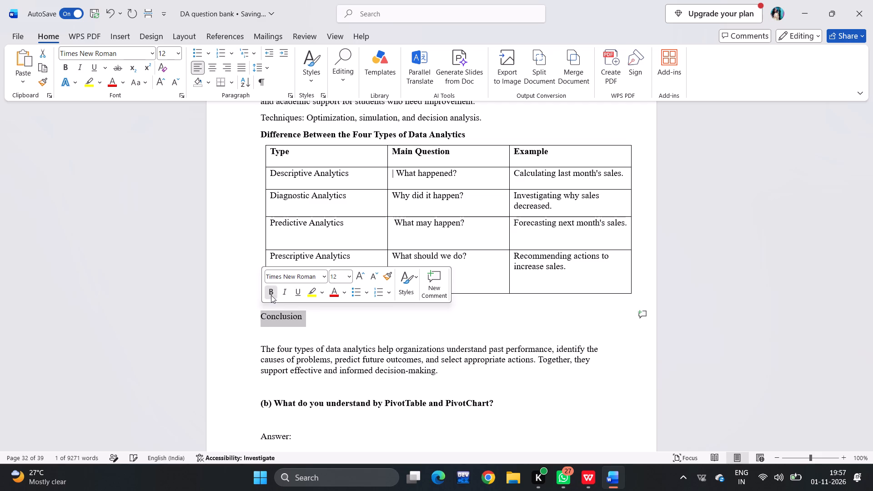
Remove the blank lines above and below the conclusion paragraph, down to the "(b) What do you understand by PivotTable and PivotChart?" heading.
{"action": "left_click", "coordinate": [269, 332]}
{"action": "key", "text": "BackSpace"}
{"action": "key", "text": "BackSpace"}
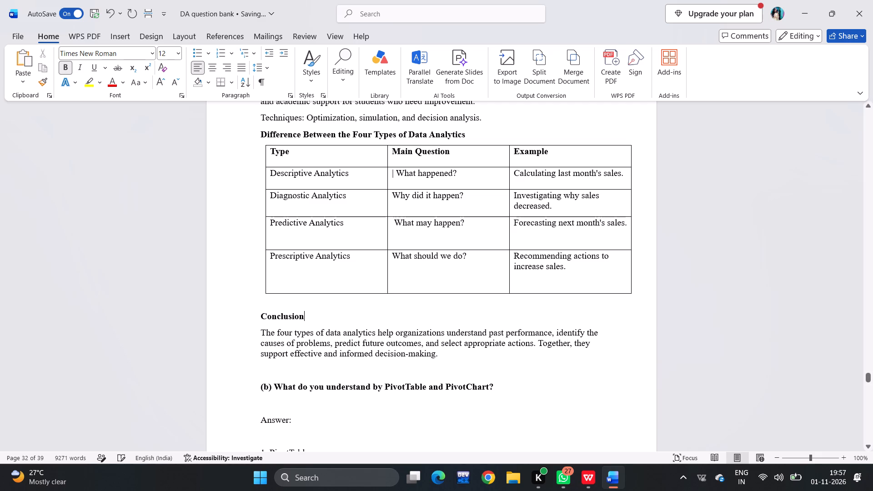
{"action": "left_click", "coordinate": [279, 377]}
{"action": "key", "text": "BackSpace"}
{"action": "key", "text": "BackSpace"}
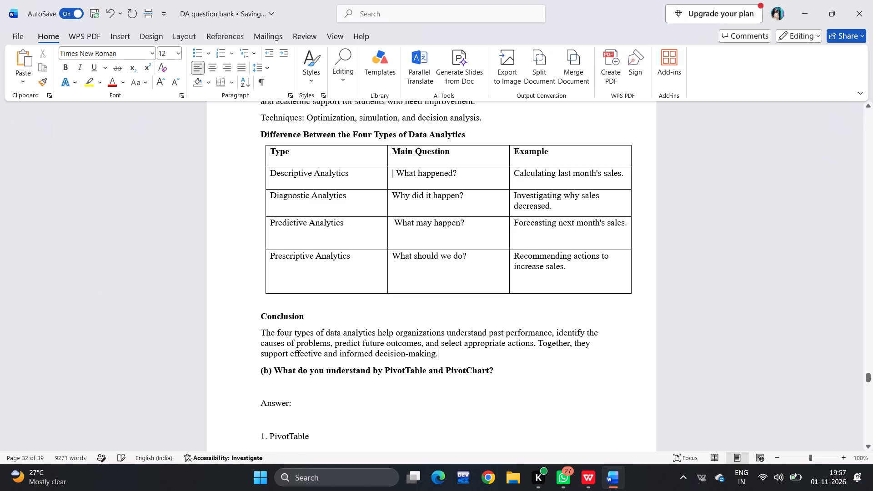
Remove the blank lines above and below "Answer:" in question (b) on PivotTable and PivotChart.
{"action": "scroll", "coordinate": [404, 410], "scroll_direction": "down", "scroll_amount": 7}
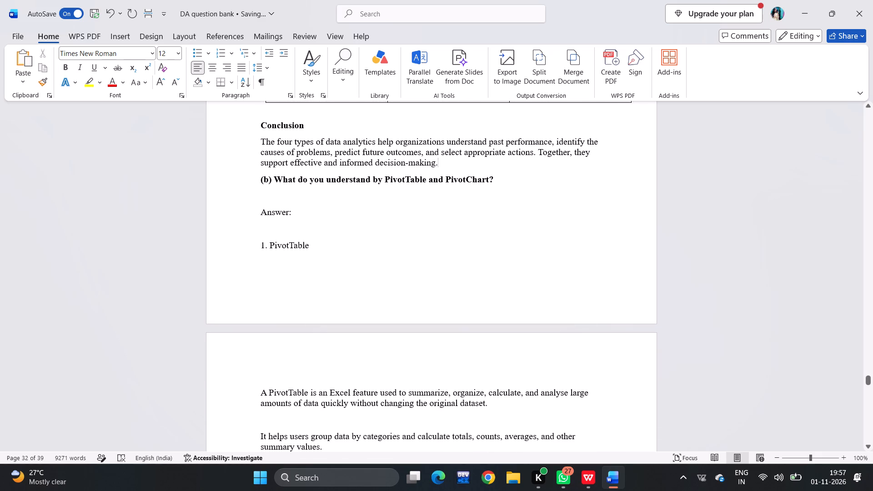
{"action": "left_click", "coordinate": [279, 202]}
{"action": "key", "text": "BackSpace"}
{"action": "key", "text": "BackSpace"}
{"action": "left_click", "coordinate": [281, 216]}
{"action": "key", "text": "BackSpace"}
{"action": "key", "text": "BackSpace"}
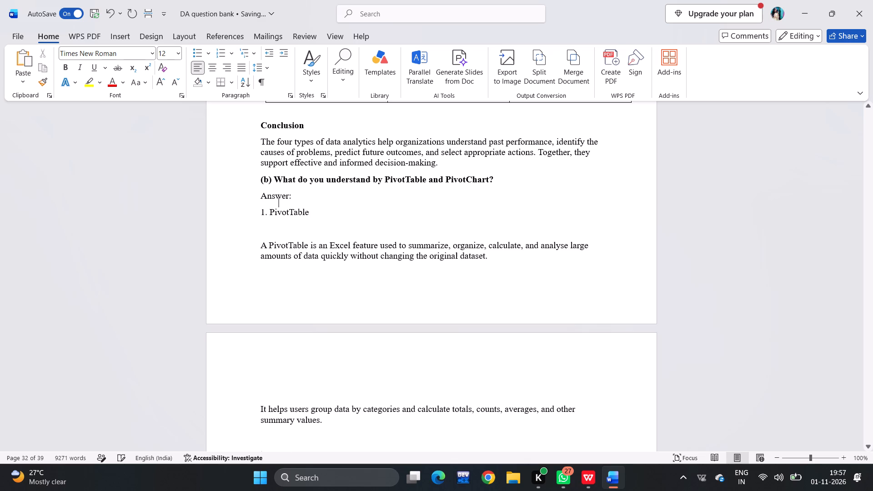
Make the subheading "1. PivotTable" bold.
{"action": "left_click_drag", "start_coordinate": [313, 213], "coordinate": [237, 201]}
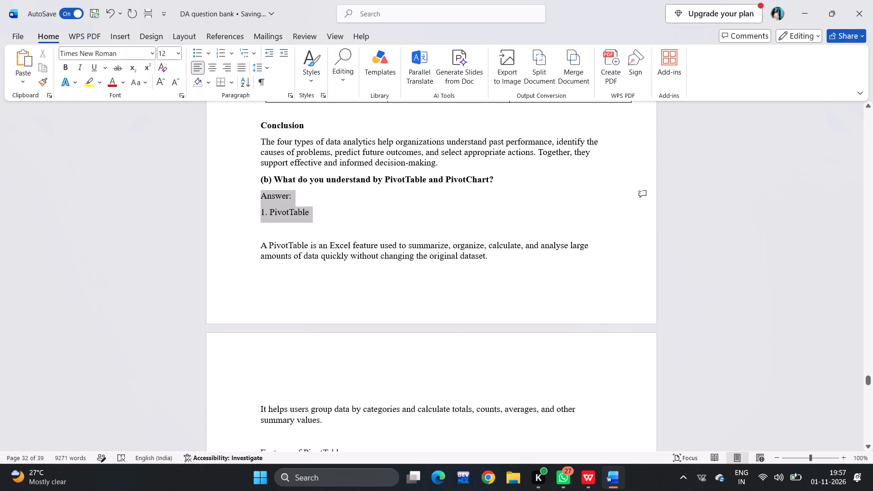
{"action": "left_click_drag", "start_coordinate": [237, 201], "coordinate": [237, 206]}
{"action": "left_click", "coordinate": [250, 191]}
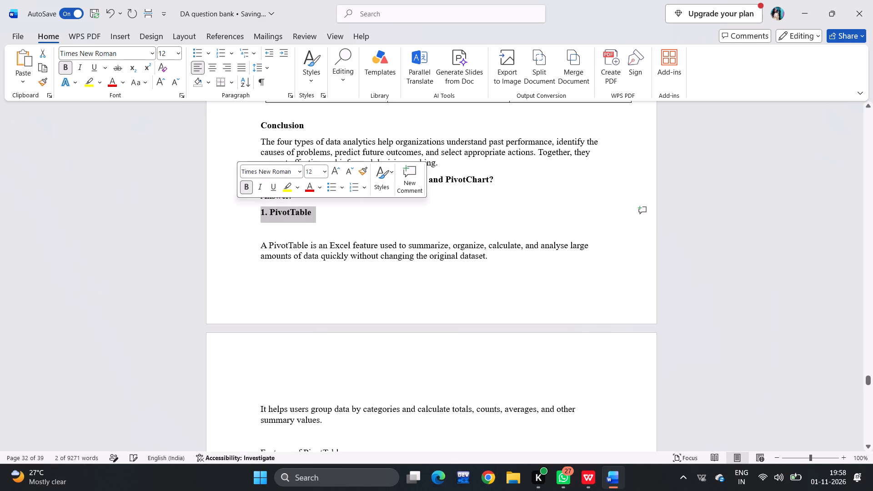
Remove the blank lines above and below the paragraph defining a PivotTable as an Excel feature.
{"action": "left_click", "coordinate": [276, 225]}
{"action": "key", "text": "BackSpace"}
{"action": "key", "text": "BackSpace"}
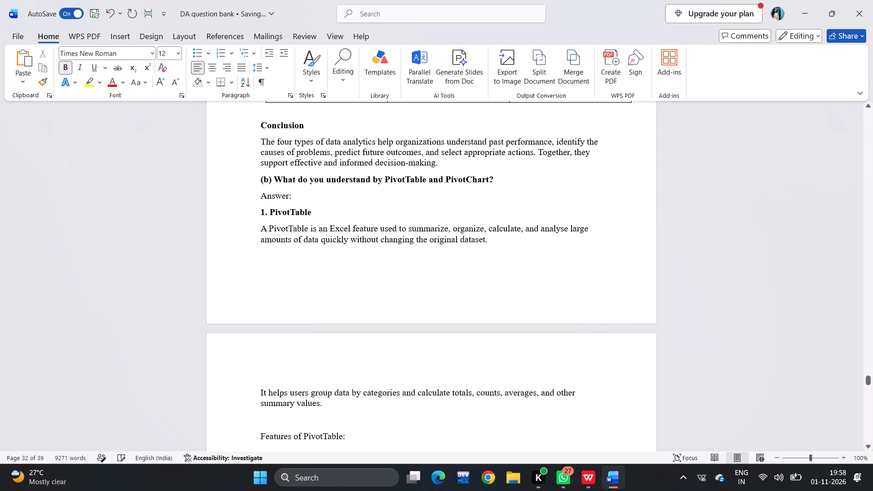
{"action": "scroll", "coordinate": [316, 272], "scroll_direction": "down", "scroll_amount": 2}
{"action": "left_click", "coordinate": [350, 220]}
{"action": "key", "text": "BackSpace"}
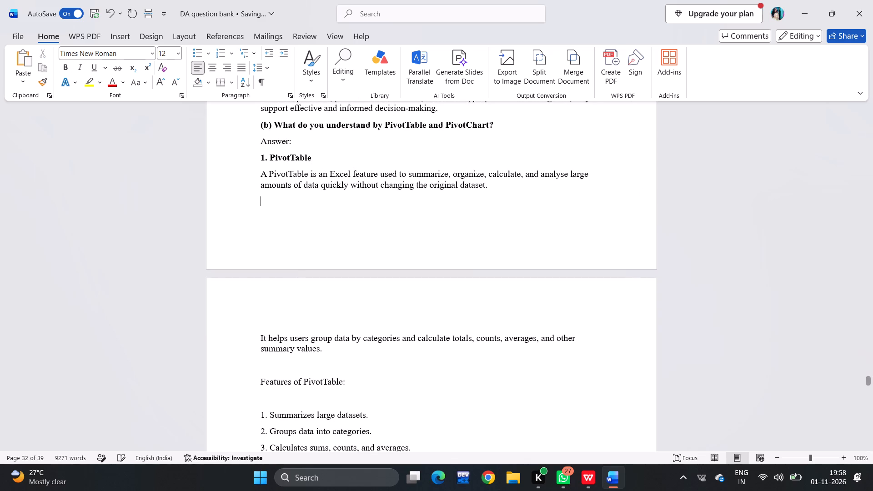
{"action": "key", "text": "BackSpace"}
{"action": "left_click", "coordinate": [306, 326]}
Try to remove the blank line above "Features of PivotTable:".
{"action": "left_click", "coordinate": [342, 371]}
{"action": "key", "text": "BackSpace"}
{"action": "key", "text": "BackSpace"}
{"action": "key", "text": "BackSpace"}
{"action": "key", "text": "BackSpace"}
{"action": "key", "text": "BackSpace"}
{"action": "key", "text": "BackSpace"}
{"action": "key", "text": "BackSpace"}
{"action": "key", "text": "BackSpace"}
{"action": "key", "text": "BackSpace"}
{"action": "key", "text": "BackSpace"}
{"action": "key", "text": "BackSpace"}
{"action": "key", "text": "BackSpace"}
{"action": "key", "text": "BackSpace"}
{"action": "key", "text": "BackSpace"}
{"action": "key", "text": "BackSpace"}
{"action": "key", "text": "BackSpace"}
{"action": "key", "text": "BackSpace"}
{"action": "key", "text": "BackSpace"}
{"action": "key", "text": "BackSpace"}
{"action": "key", "text": "BackSpace"}
{"action": "key", "text": "BackSpace"}
{"action": "key", "text": "BackSpace"}
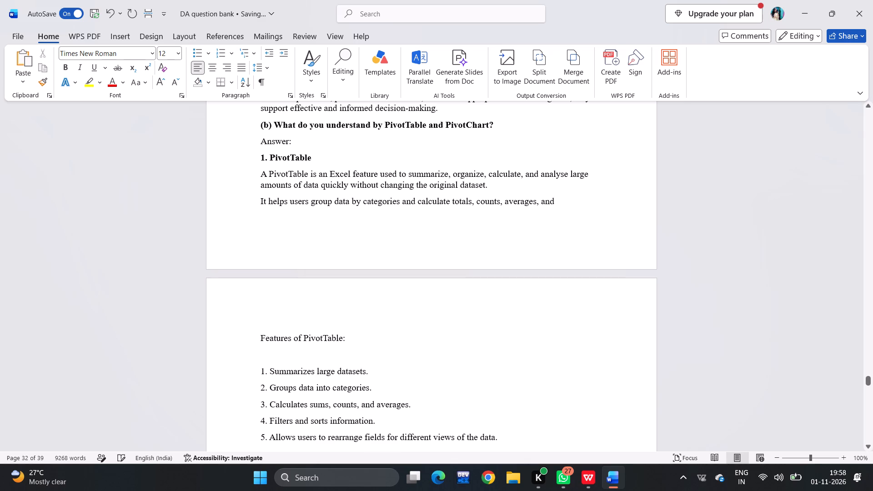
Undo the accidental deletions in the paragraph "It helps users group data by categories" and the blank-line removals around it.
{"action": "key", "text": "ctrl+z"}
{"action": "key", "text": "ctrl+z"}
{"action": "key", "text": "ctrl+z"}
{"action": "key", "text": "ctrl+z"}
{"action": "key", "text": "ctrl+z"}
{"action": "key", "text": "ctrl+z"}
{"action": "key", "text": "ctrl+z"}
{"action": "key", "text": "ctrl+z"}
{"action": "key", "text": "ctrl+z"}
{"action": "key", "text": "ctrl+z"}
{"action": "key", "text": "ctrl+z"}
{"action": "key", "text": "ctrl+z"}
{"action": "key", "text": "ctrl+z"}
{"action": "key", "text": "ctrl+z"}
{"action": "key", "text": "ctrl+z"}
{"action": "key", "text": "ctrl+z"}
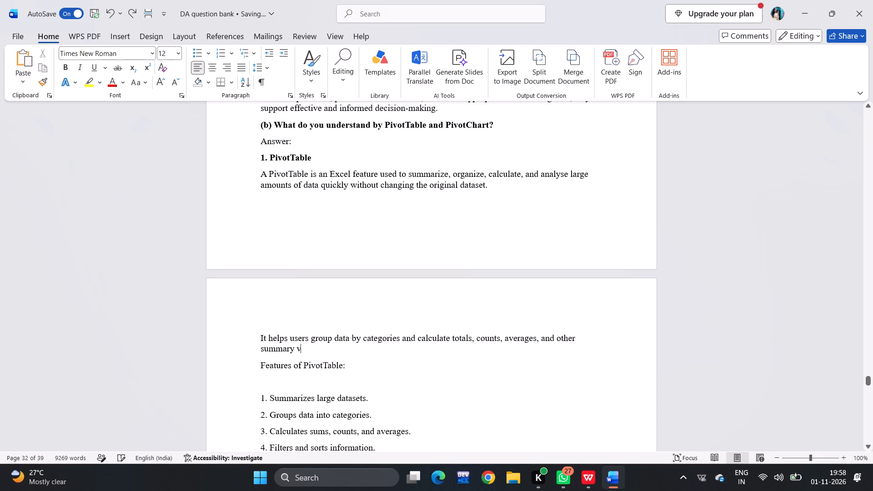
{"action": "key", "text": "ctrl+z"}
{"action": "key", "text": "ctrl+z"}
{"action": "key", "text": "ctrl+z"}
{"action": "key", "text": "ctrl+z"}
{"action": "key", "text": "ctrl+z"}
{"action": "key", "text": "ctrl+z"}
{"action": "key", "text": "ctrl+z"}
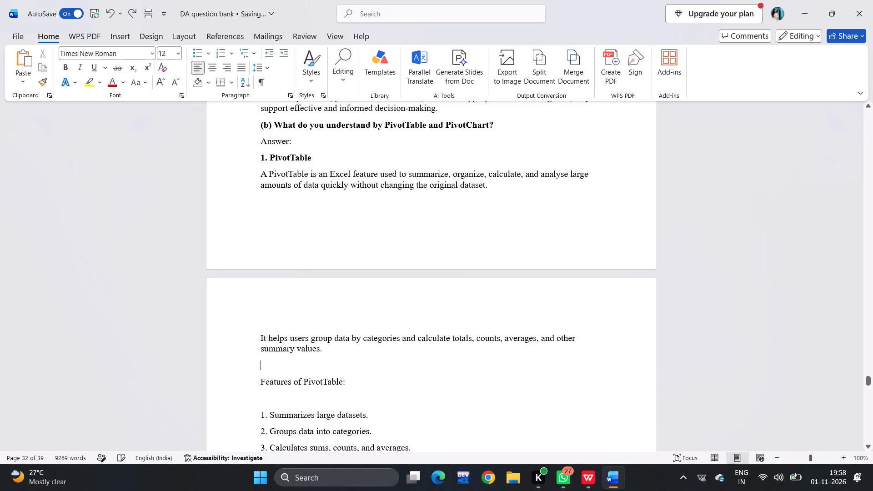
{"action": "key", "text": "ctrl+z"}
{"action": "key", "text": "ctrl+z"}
Make the subheading "Features of PivotTable:" bold and remove the blank lines above and below it.
{"action": "left_click", "coordinate": [329, 360]}
{"action": "key", "text": "BackSpace"}
{"action": "key", "text": "BackSpace"}
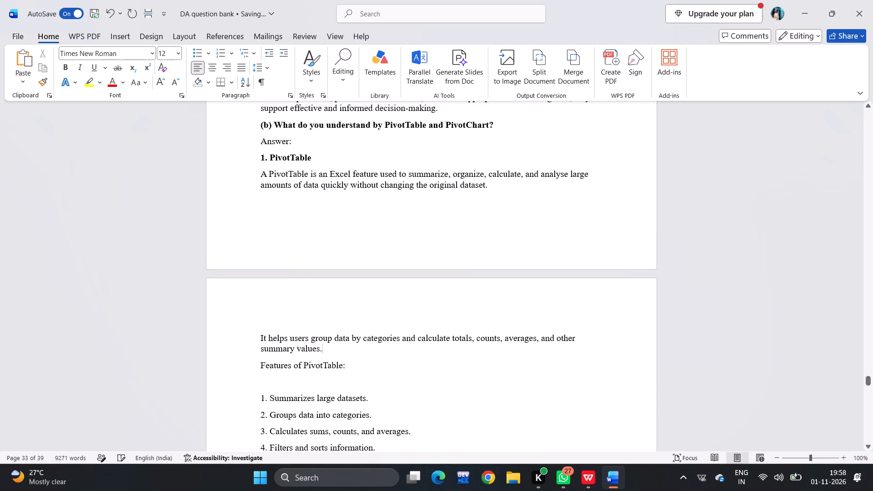
{"action": "left_click_drag", "start_coordinate": [354, 365], "coordinate": [263, 361]}
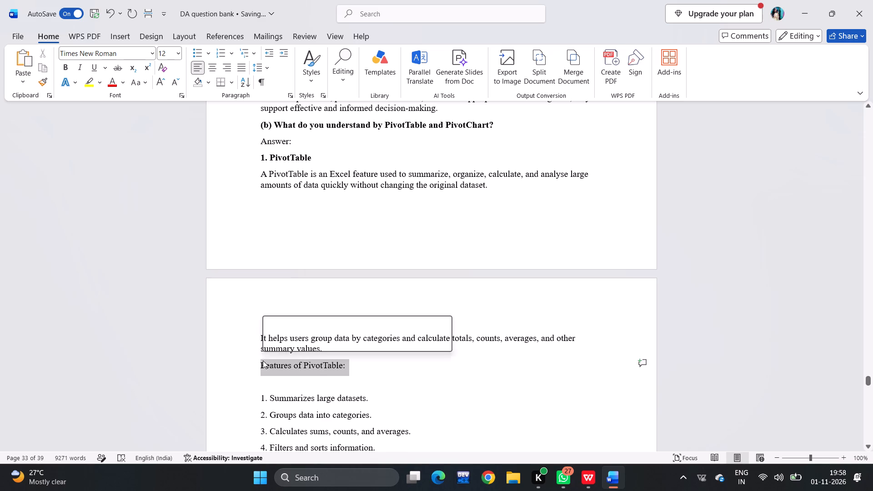
{"action": "left_click", "coordinate": [272, 344]}
{"action": "scroll", "coordinate": [268, 377], "scroll_direction": "down", "scroll_amount": 5}
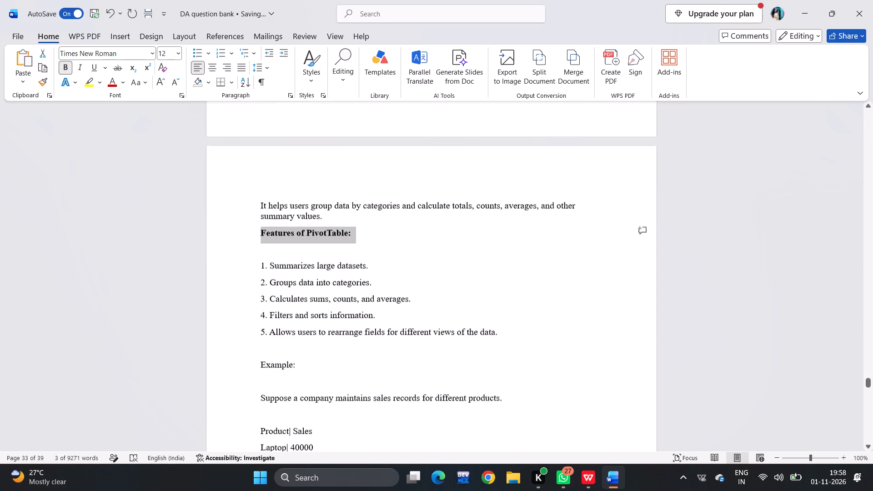
{"action": "scroll", "coordinate": [266, 376], "scroll_direction": "down", "scroll_amount": 2}
{"action": "left_click", "coordinate": [302, 203]}
{"action": "left_click", "coordinate": [308, 197]}
{"action": "key", "text": "BackSpace"}
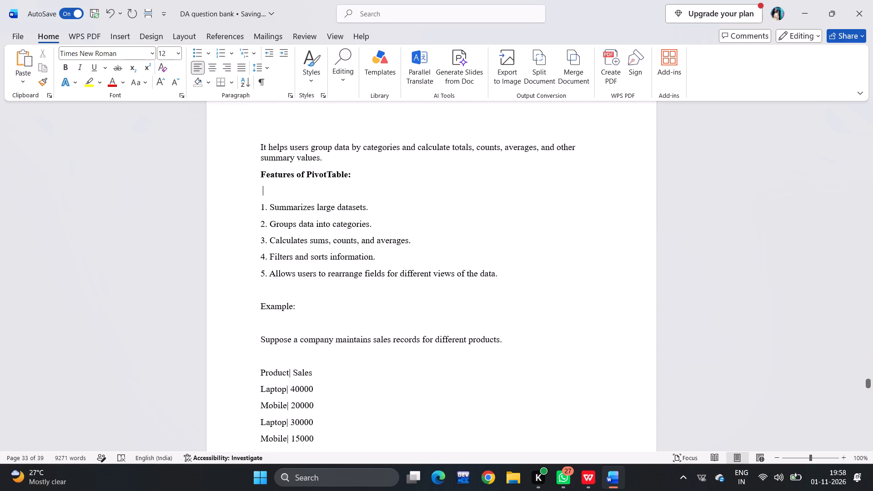
{"action": "key", "text": "BackSpace"}
Make the PivotTable "Example:" subheading bold and remove the blank lines above and below it.
{"action": "left_click", "coordinate": [297, 281]}
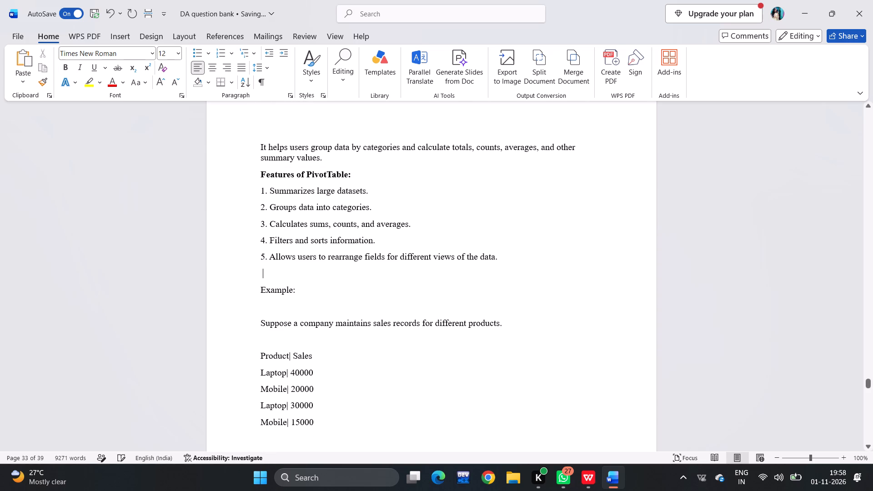
{"action": "key", "text": "BackSpace"}
{"action": "key", "text": "BackSpace"}
{"action": "left_click_drag", "start_coordinate": [299, 275], "coordinate": [263, 271]}
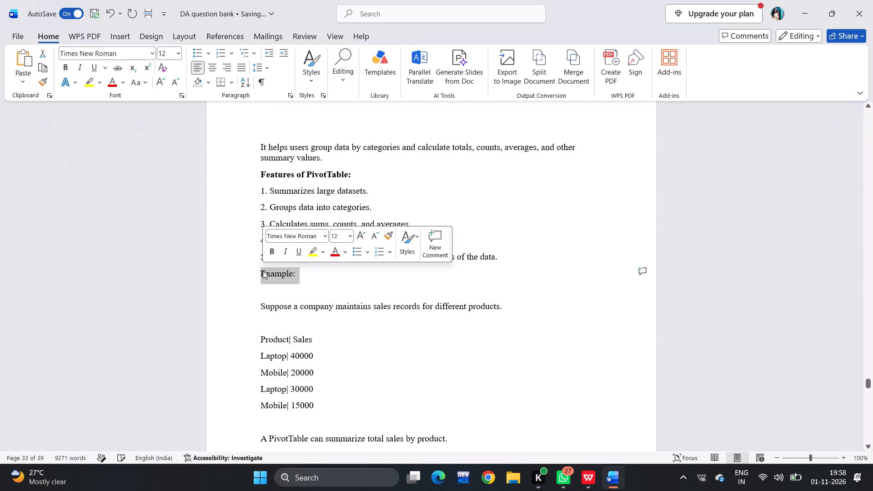
{"action": "left_click", "coordinate": [272, 253]}
{"action": "left_click", "coordinate": [274, 286]}
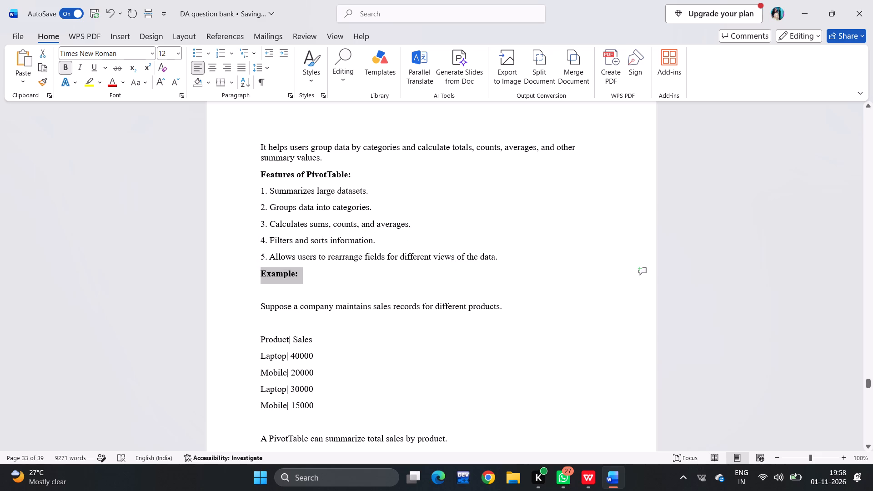
{"action": "key", "text": "BackSpace"}
{"action": "key", "text": "BackSpace"}
Remove the blank lines within the PivotTable sales example, from "Suppose a company maintains sales records" to "Thus, the PivotTable provides a quick summary".
{"action": "left_click", "coordinate": [274, 306]}
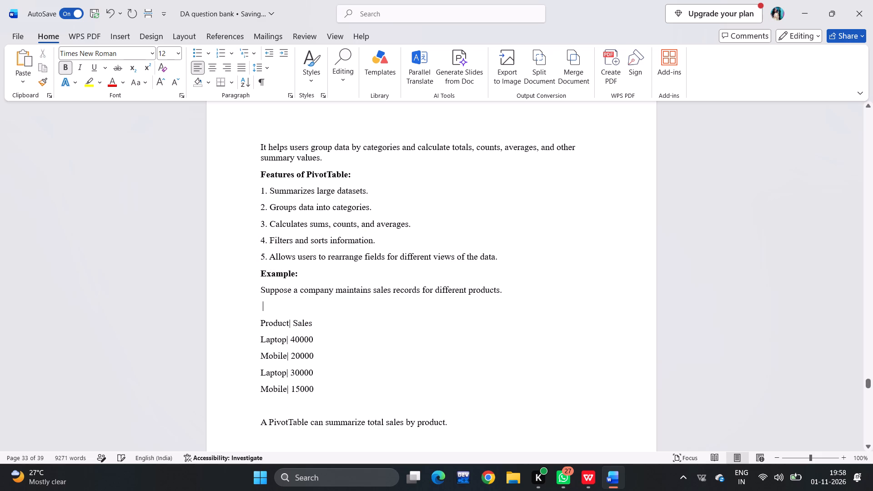
{"action": "key", "text": "BackSpace"}
{"action": "key", "text": "BackSpace"}
{"action": "scroll", "coordinate": [272, 314], "scroll_direction": "down", "scroll_amount": 4}
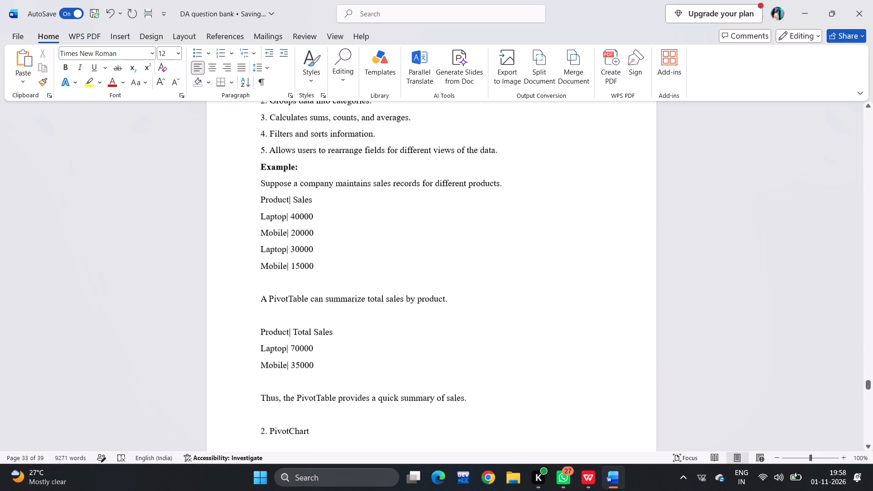
{"action": "left_click", "coordinate": [296, 283]}
{"action": "key", "text": "BackSpace"}
{"action": "key", "text": "BackSpace"}
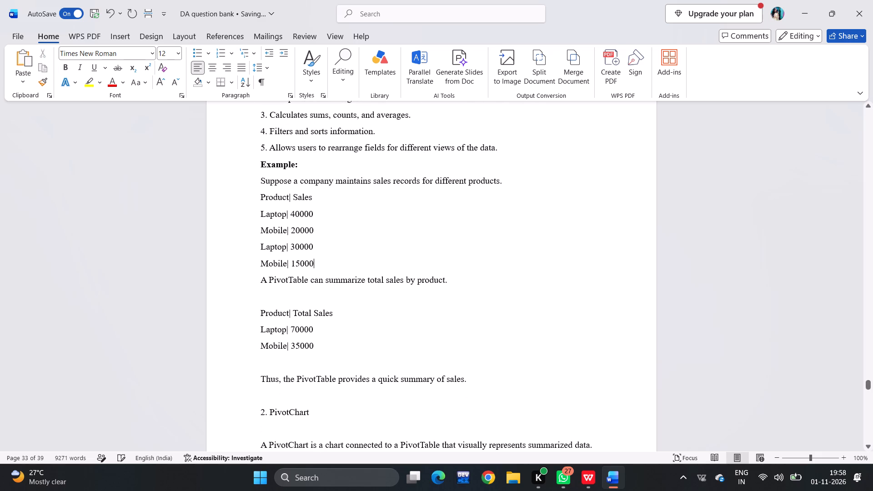
{"action": "left_click", "coordinate": [290, 296]}
{"action": "key", "text": "BackSpace"}
{"action": "key", "text": "BackSpace"}
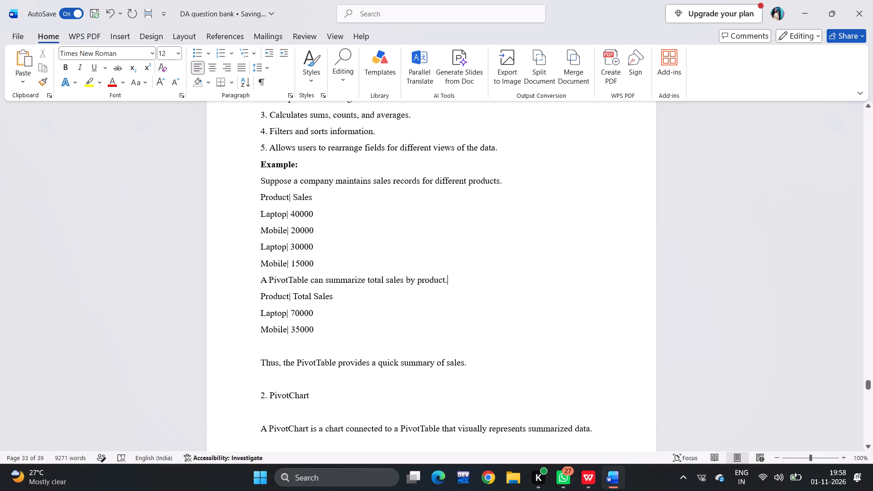
{"action": "left_click", "coordinate": [337, 343]}
{"action": "key", "text": "BackSpace"}
{"action": "key", "text": "BackSpace"}
Make the subheading "2. PivotChart" bold and remove the blank lines above and below it.
{"action": "left_click", "coordinate": [317, 369]}
{"action": "key", "text": "BackSpace"}
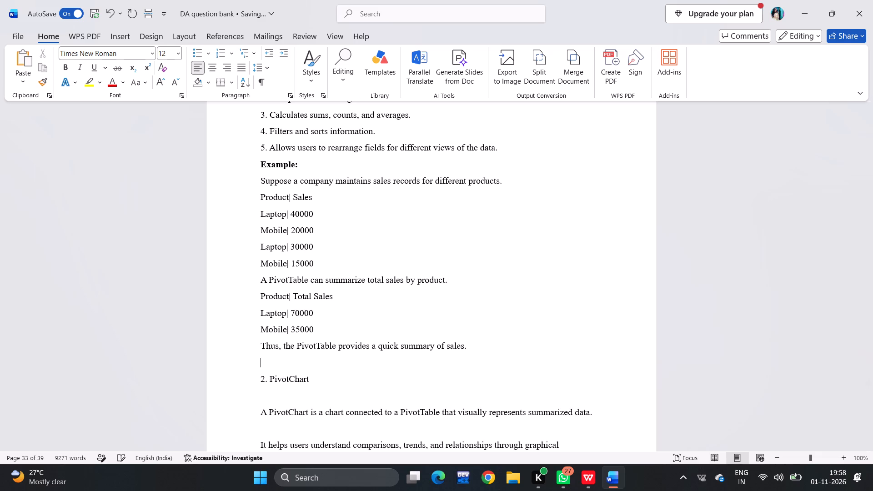
{"action": "key", "text": "BackSpace"}
{"action": "left_click_drag", "start_coordinate": [315, 363], "coordinate": [257, 357]}
{"action": "left_click", "coordinate": [267, 339]}
{"action": "scroll", "coordinate": [269, 387], "scroll_direction": "down", "scroll_amount": 6}
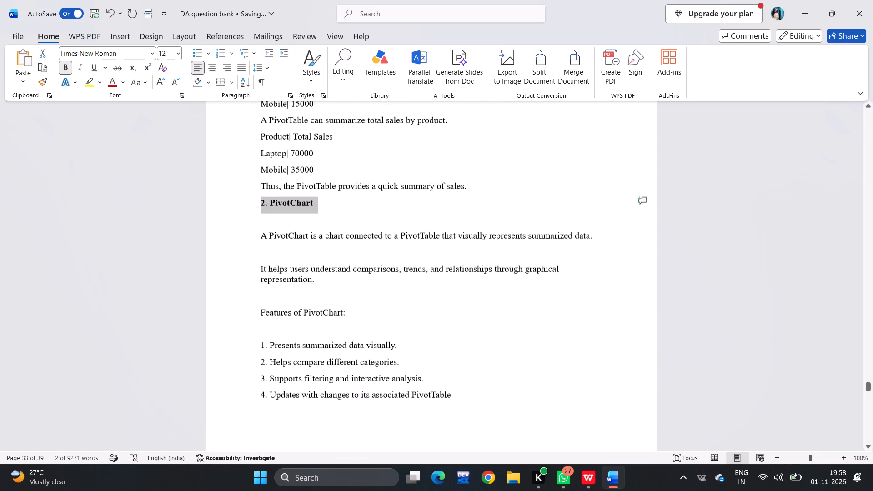
{"action": "left_click", "coordinate": [287, 219]}
{"action": "key", "text": "BackSpace"}
{"action": "key", "text": "BackSpace"}
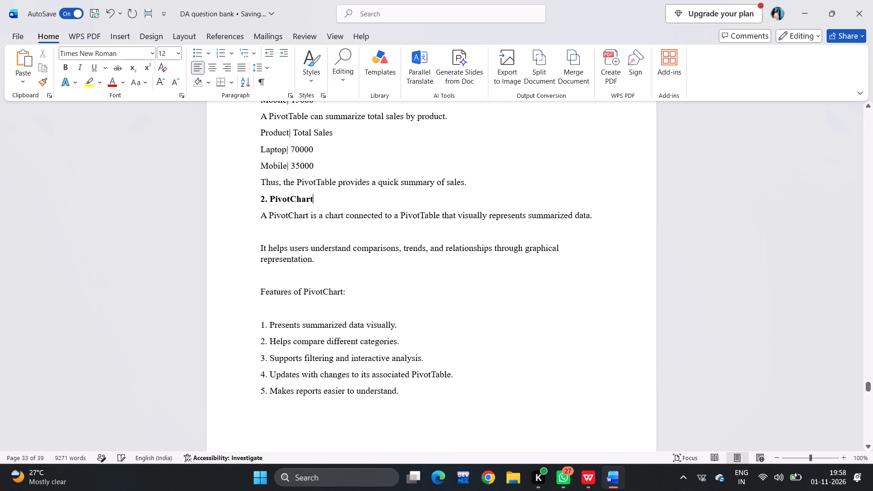
Remove the blank line below the sentence defining a PivotChart as a chart connected to a PivotTable.
{"action": "left_click", "coordinate": [286, 232]}
{"action": "key", "text": "BackSpace"}
{"action": "key", "text": "BackSpace"}
Make the subheading "Features of PivotChart:" bold and remove the blank lines above and below it.
{"action": "left_click", "coordinate": [278, 253]}
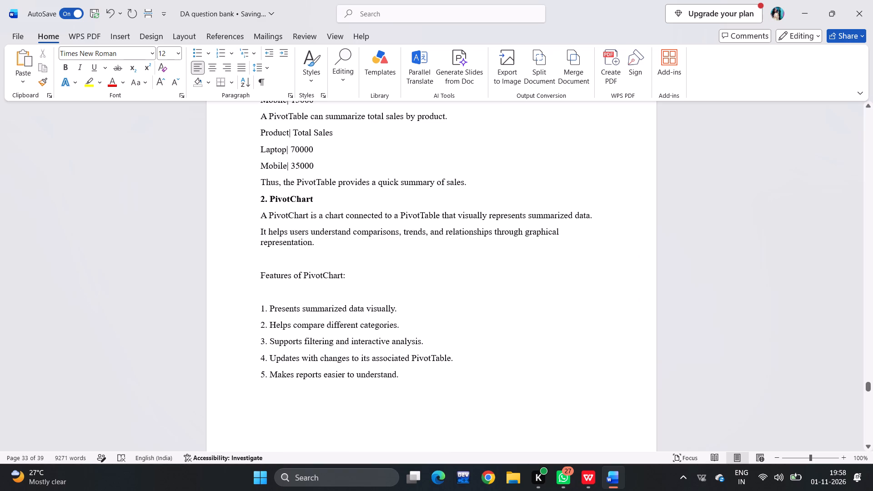
{"action": "key", "text": "BackSpace"}
{"action": "key", "text": "BackSpace"}
{"action": "left_click_drag", "start_coordinate": [352, 261], "coordinate": [271, 255]}
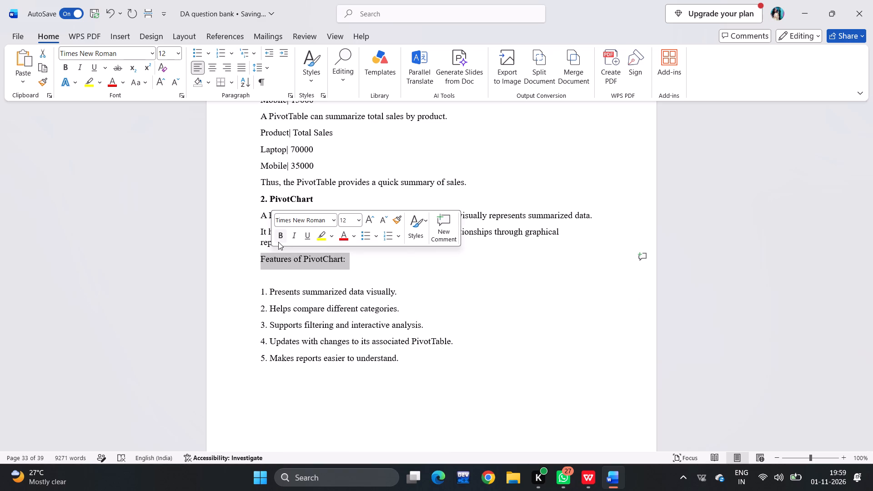
{"action": "left_click", "coordinate": [281, 237]}
{"action": "left_click", "coordinate": [271, 273]}
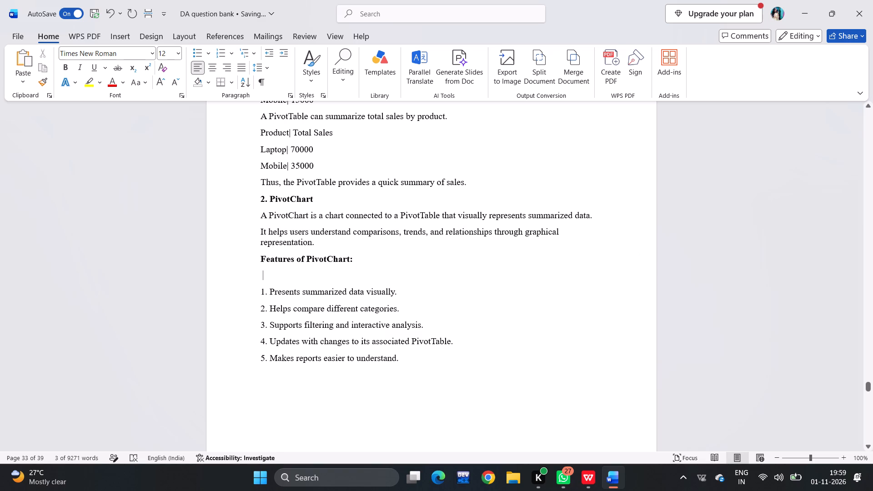
{"action": "key", "text": "BackSpace"}
{"action": "key", "text": "BackSpace"}
Remove the blank line above the column PivotChart example and make its "Example:" label bold.
{"action": "left_click", "coordinate": [291, 355]}
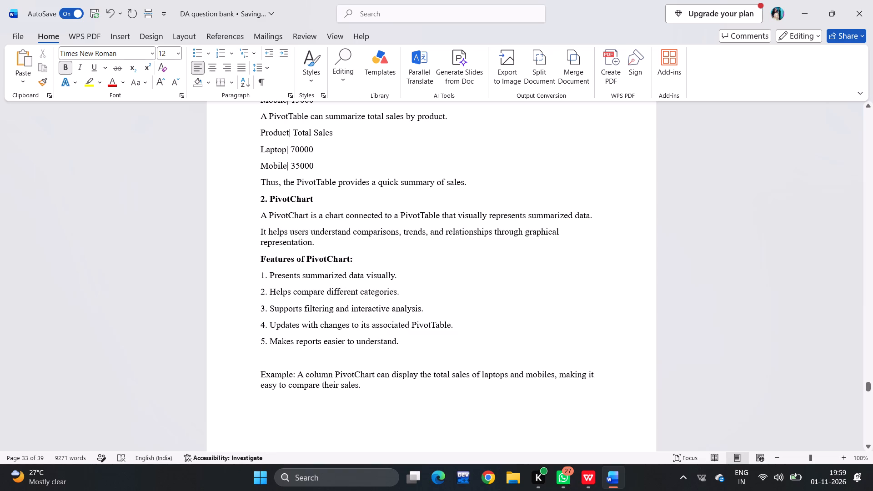
{"action": "key", "text": "BackSpace"}
{"action": "key", "text": "BackSpace"}
{"action": "left_click_drag", "start_coordinate": [296, 357], "coordinate": [268, 356]}
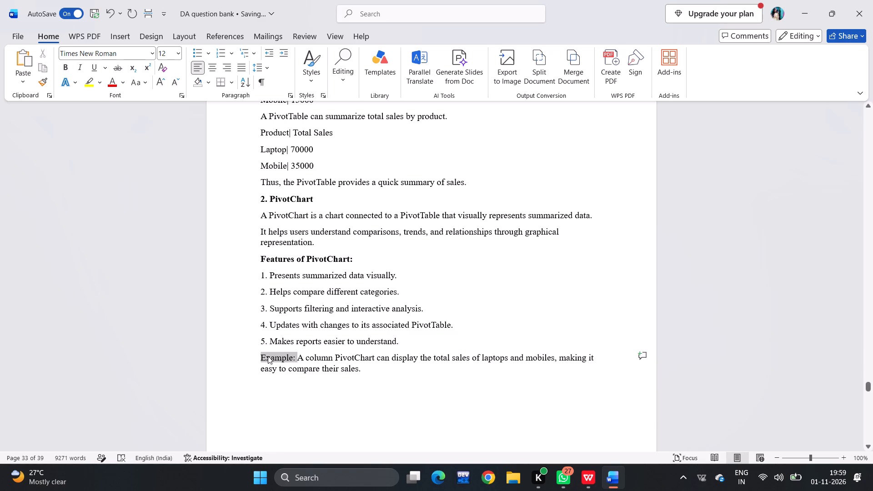
{"action": "left_click", "coordinate": [279, 337]}
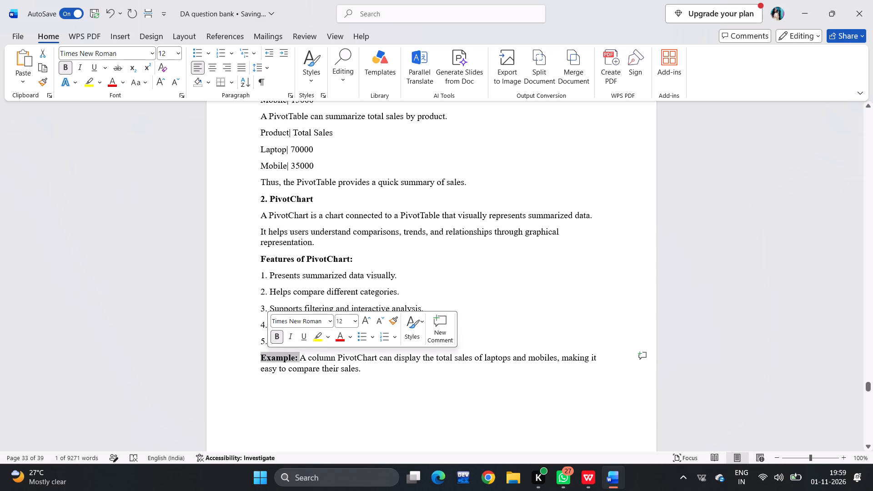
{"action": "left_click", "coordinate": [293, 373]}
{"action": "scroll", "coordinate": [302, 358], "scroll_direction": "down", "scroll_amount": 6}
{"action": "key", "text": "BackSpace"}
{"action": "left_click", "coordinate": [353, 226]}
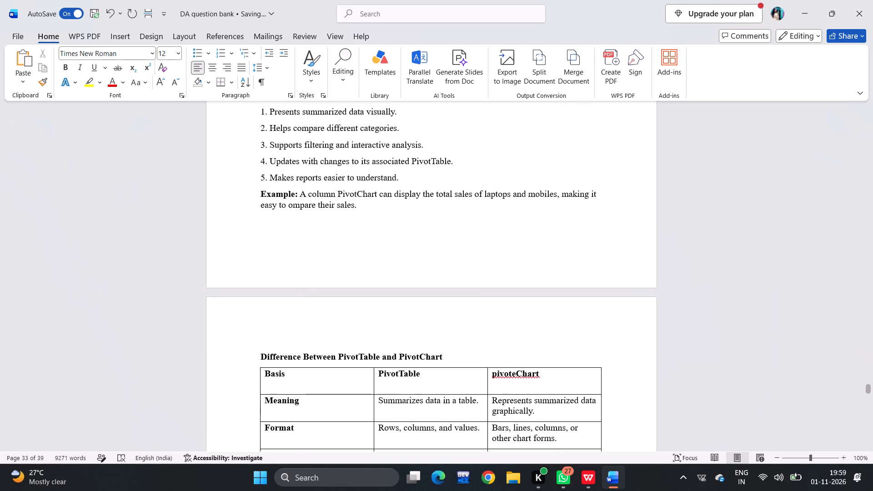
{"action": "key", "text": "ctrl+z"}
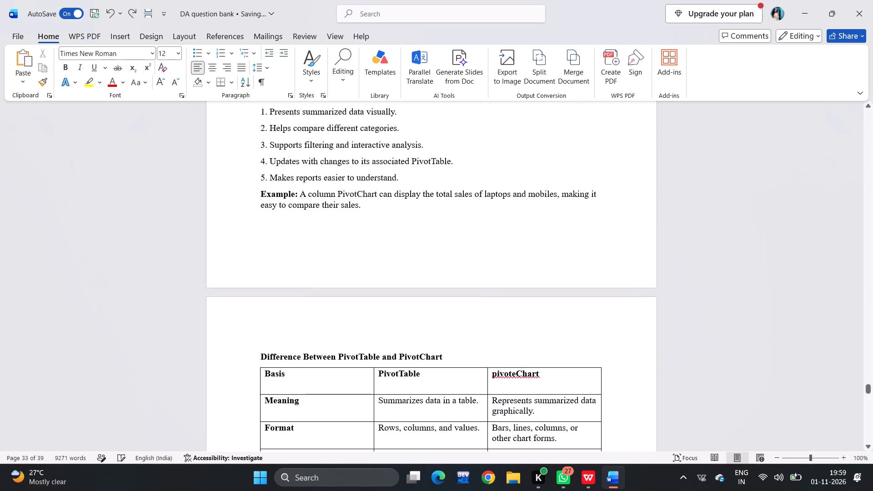
Delete the "QUESTION 10" heading and the blank line between it and "(a) What is Data Analytics?".
{"action": "scroll", "coordinate": [336, 344], "scroll_direction": "down", "scroll_amount": 4}
{"action": "scroll", "coordinate": [321, 249], "scroll_direction": "down", "scroll_amount": 7}
{"action": "scroll", "coordinate": [279, 227], "scroll_direction": "down", "scroll_amount": 1}
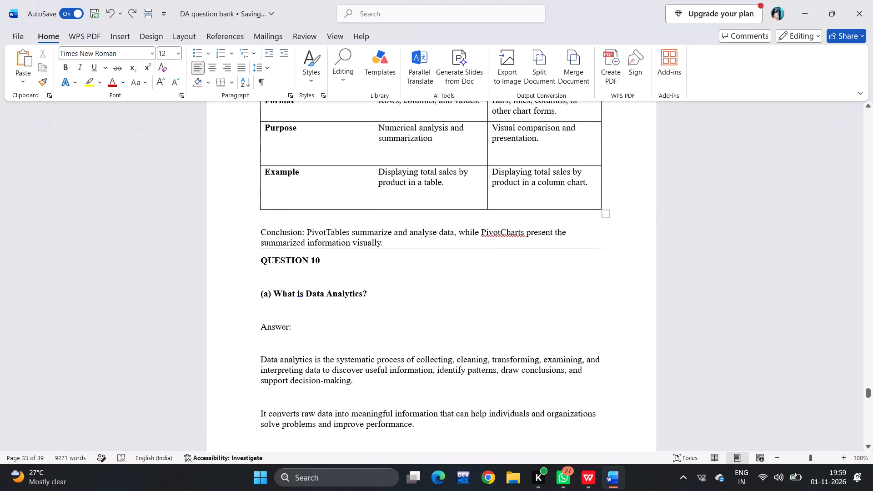
{"action": "left_click", "coordinate": [326, 254]}
{"action": "left_click", "coordinate": [327, 265]}
{"action": "key", "text": "BackSpace"}
{"action": "key", "text": "BackSpace"}
{"action": "key", "text": "BackSpace"}
{"action": "key", "text": "BackSpace"}
{"action": "key", "text": "BackSpace"}
{"action": "key", "text": "BackSpace"}
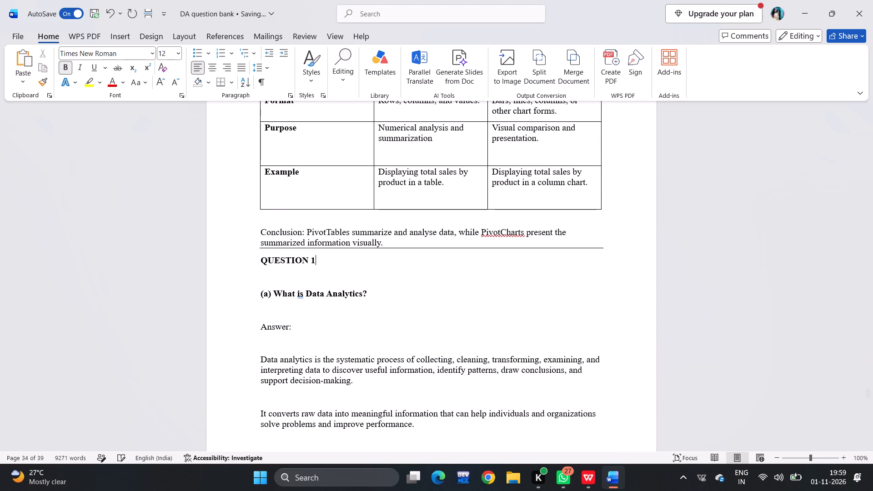
{"action": "key", "text": "BackSpace"}
{"action": "key", "text": "BackSpace"}
{"action": "key", "text": "BackSpace"}
{"action": "key", "text": "BackSpace"}
{"action": "key", "text": "BackSpace"}
{"action": "key", "text": "BackSpace"}
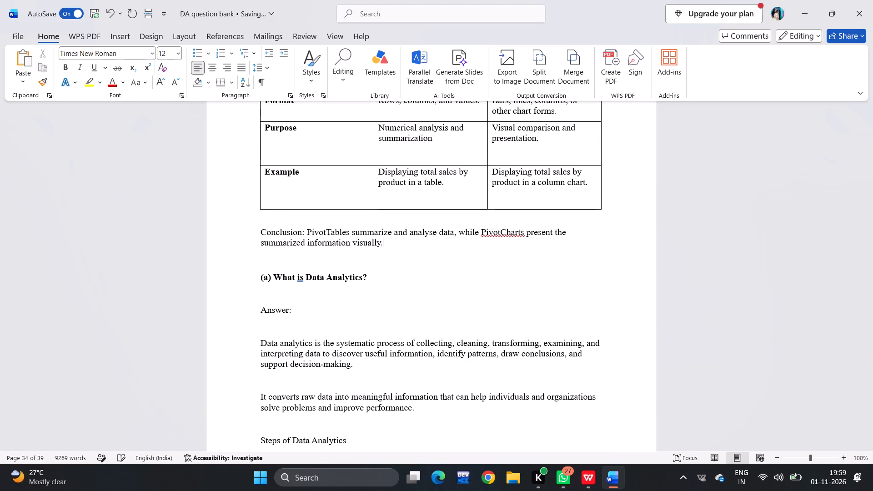
{"action": "left_click", "coordinate": [327, 261]}
{"action": "key", "text": "BackSpace"}
{"action": "key", "text": "BackSpace"}
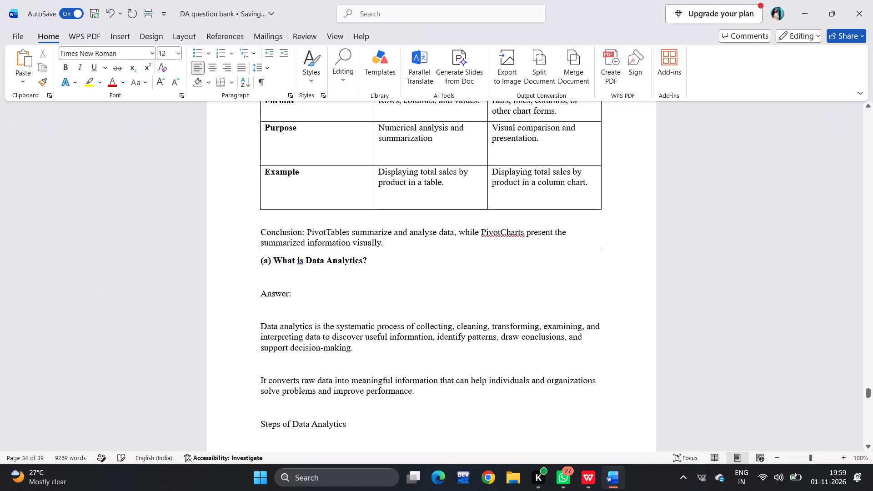
Insert "10." in front of the question "(a) What is Data Analytics?".
{"action": "left_click", "coordinate": [259, 263]}
{"action": "type", "text": "10."}
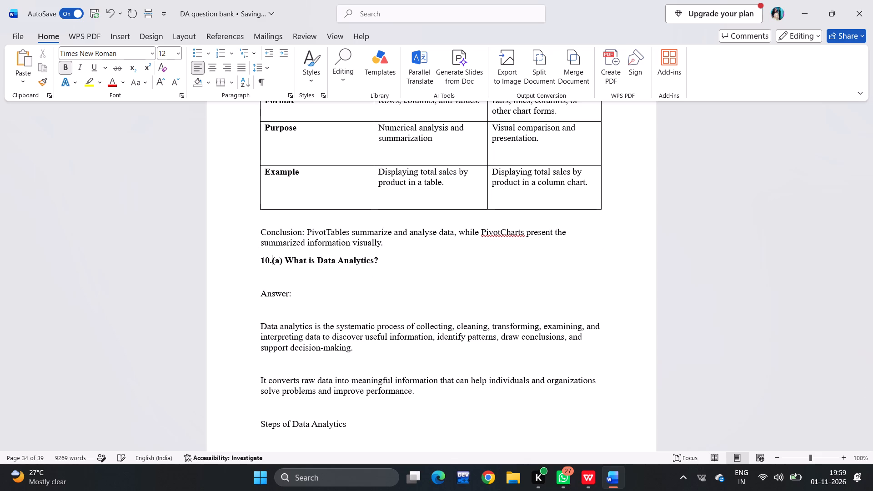
Remove the blank lines around "Answer:" and between the two introductory paragraphs of question 10(a).
{"action": "left_click", "coordinate": [285, 285]}
{"action": "key", "text": "BackSpace"}
{"action": "key", "text": "BackSpace"}
{"action": "left_click", "coordinate": [291, 290]}
{"action": "key", "text": "BackSpace"}
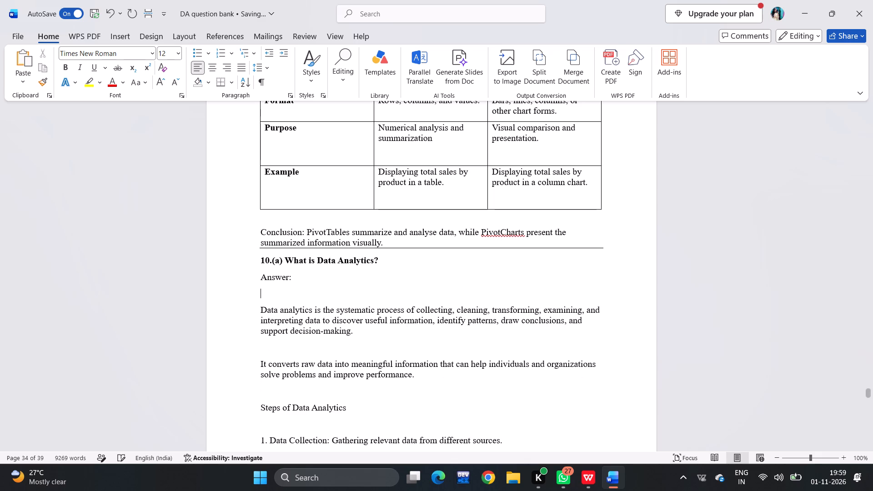
{"action": "key", "text": "BackSpace"}
{"action": "left_click", "coordinate": [294, 335]}
{"action": "key", "text": "BackSpace"}
{"action": "key", "text": "BackSpace"}
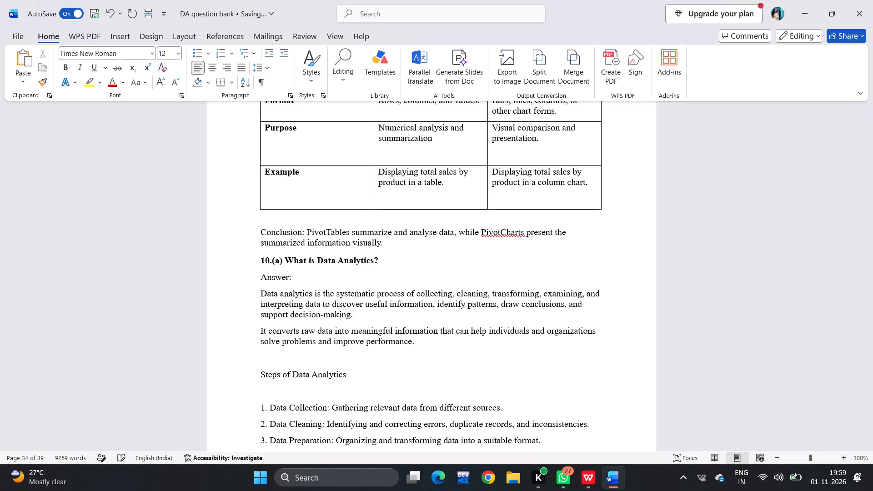
Make the subheading "Steps of Data Analytics" bold and remove the blank lines above and below it.
{"action": "left_click", "coordinate": [288, 366]}
{"action": "key", "text": "BackSpace"}
{"action": "key", "text": "BackSpace"}
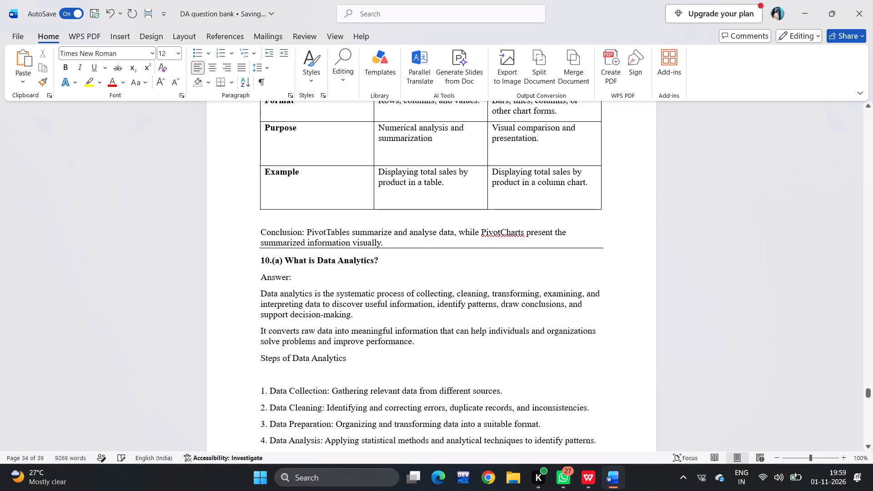
{"action": "left_click_drag", "start_coordinate": [347, 359], "coordinate": [259, 357]}
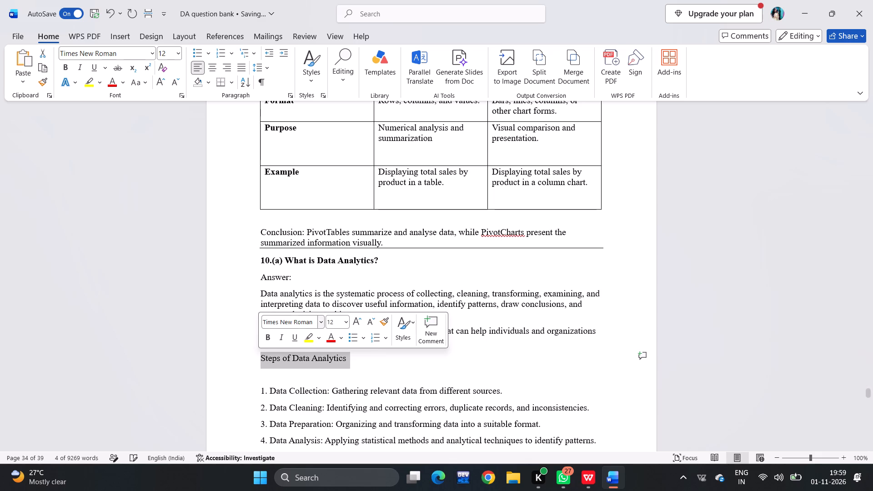
{"action": "left_click", "coordinate": [268, 340]}
{"action": "left_click", "coordinate": [283, 382]}
{"action": "key", "text": "BackSpace"}
{"action": "key", "text": "BackSpace"}
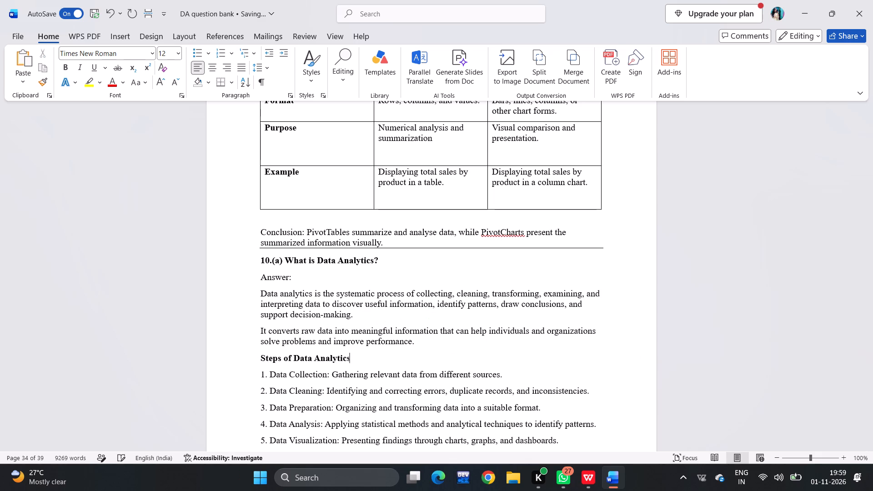
Make the subheading "Types of Data Analytics" bold.
{"action": "scroll", "coordinate": [281, 385], "scroll_direction": "down", "scroll_amount": 4}
{"action": "scroll", "coordinate": [268, 351], "scroll_direction": "down", "scroll_amount": 5}
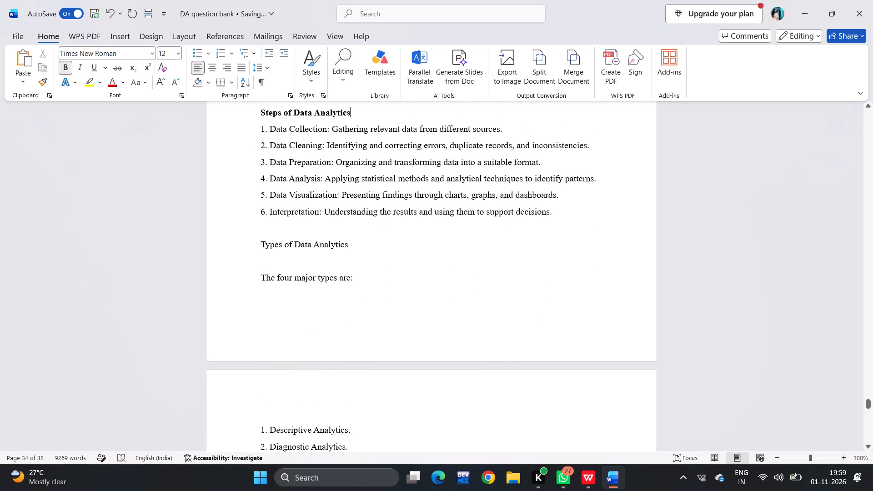
{"action": "left_click_drag", "start_coordinate": [351, 246], "coordinate": [304, 239]}
{"action": "left_click_drag", "start_coordinate": [304, 239], "coordinate": [242, 239]}
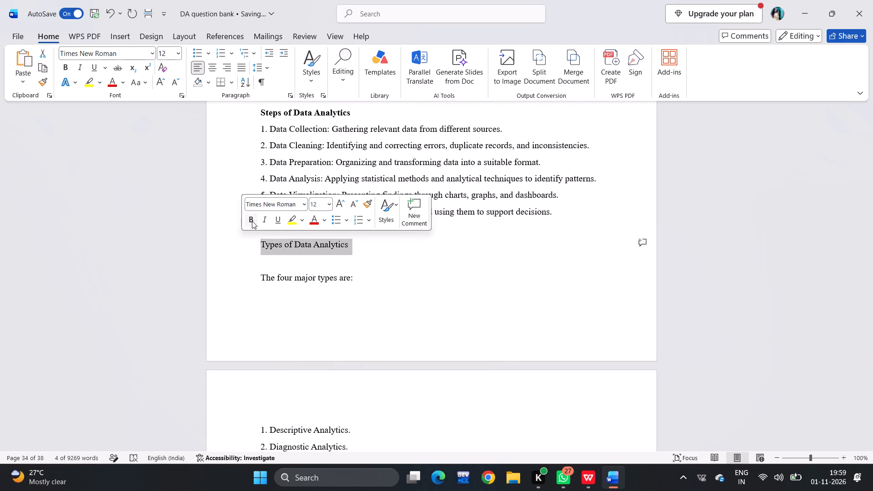
{"action": "left_click", "coordinate": [252, 221]}
{"action": "left_click", "coordinate": [292, 268]}
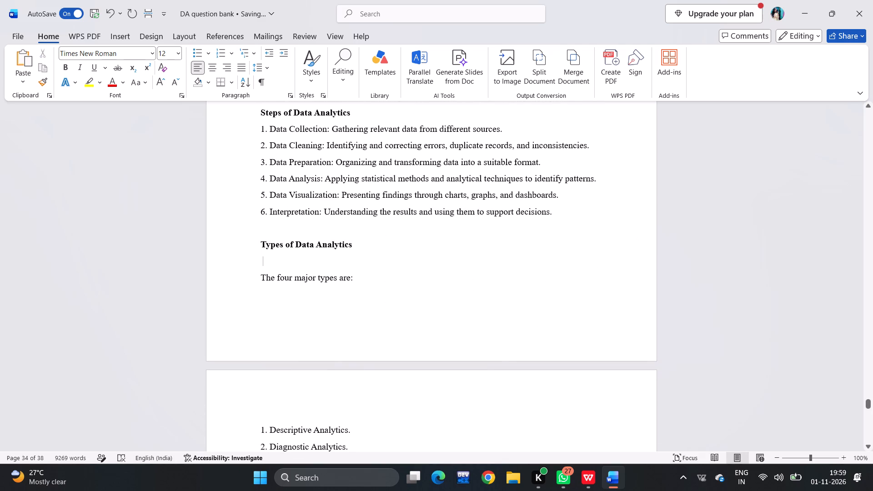
Underline the line "The four major types are:".
{"action": "left_click_drag", "start_coordinate": [357, 280], "coordinate": [356, 279]}
{"action": "left_click_drag", "start_coordinate": [356, 279], "coordinate": [270, 276]}
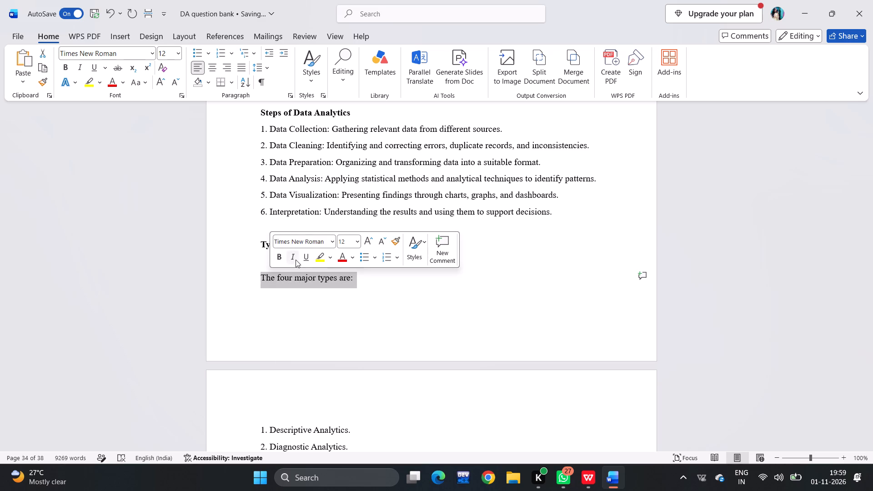
{"action": "left_click", "coordinate": [311, 259]}
Remove the blank lines above and below "Types of Data Analytics" and below "The four major types are:".
{"action": "left_click", "coordinate": [314, 222]}
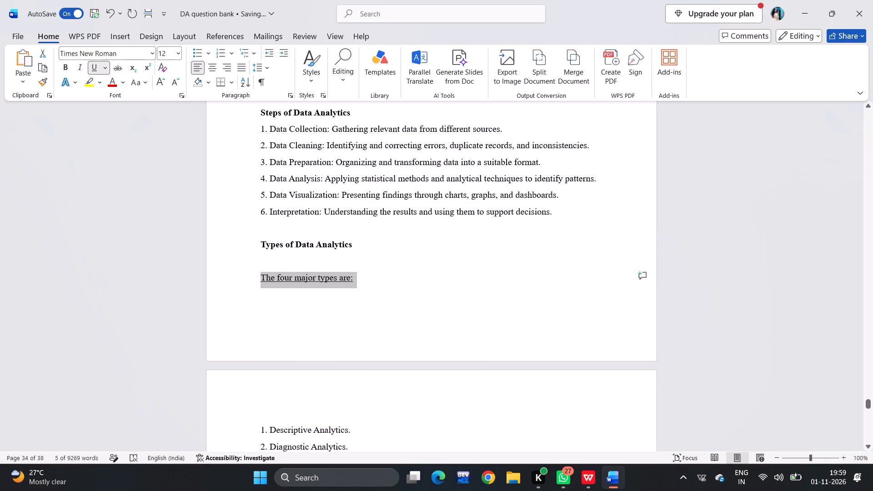
{"action": "key", "text": "BackSpace"}
{"action": "key", "text": "BackSpace"}
{"action": "left_click", "coordinate": [326, 248]}
{"action": "key", "text": "BackSpace"}
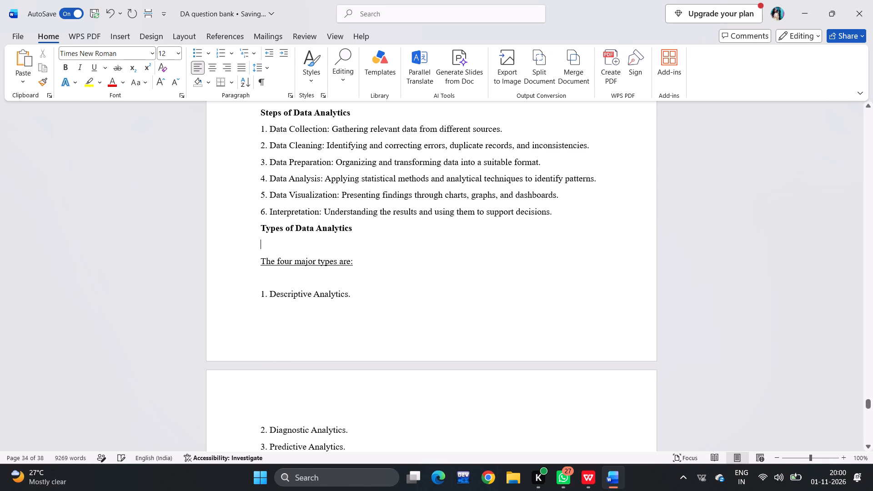
{"action": "key", "text": "BackSpace"}
{"action": "left_click", "coordinate": [320, 267]}
{"action": "key", "text": "BackSpace"}
{"action": "key", "text": "BackSpace"}
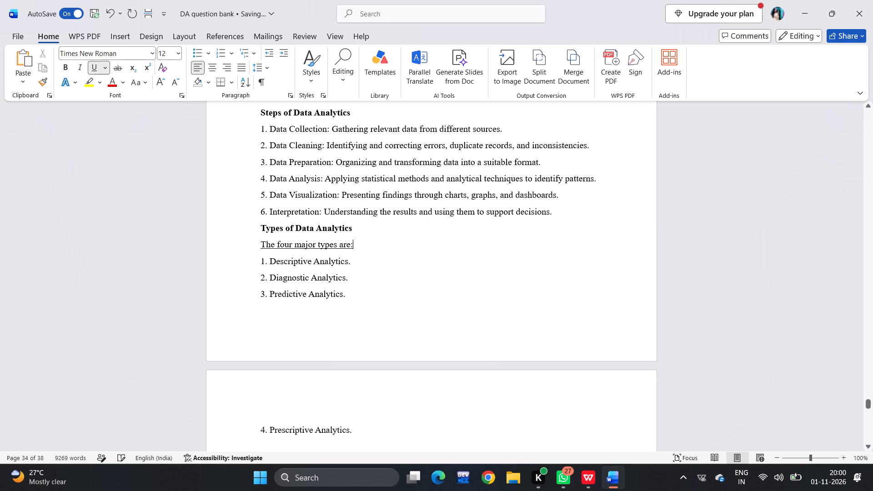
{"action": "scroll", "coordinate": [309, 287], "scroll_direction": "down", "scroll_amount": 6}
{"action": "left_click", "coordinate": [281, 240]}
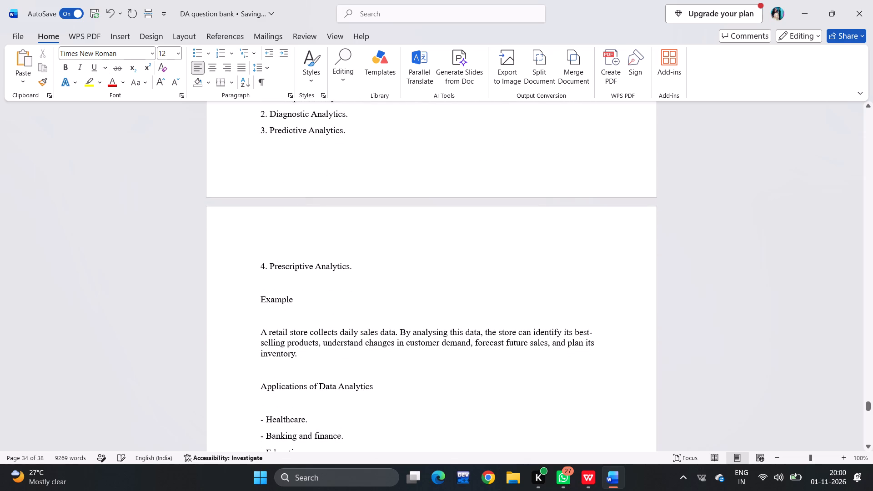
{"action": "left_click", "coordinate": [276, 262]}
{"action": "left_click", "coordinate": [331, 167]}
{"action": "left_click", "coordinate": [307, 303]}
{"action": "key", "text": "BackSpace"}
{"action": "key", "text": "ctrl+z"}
Make the "Example" subheading after "4. Prescriptive Analytics." bold and remove the blank lines above and below it.
{"action": "left_click_drag", "start_coordinate": [299, 298], "coordinate": [285, 301]}
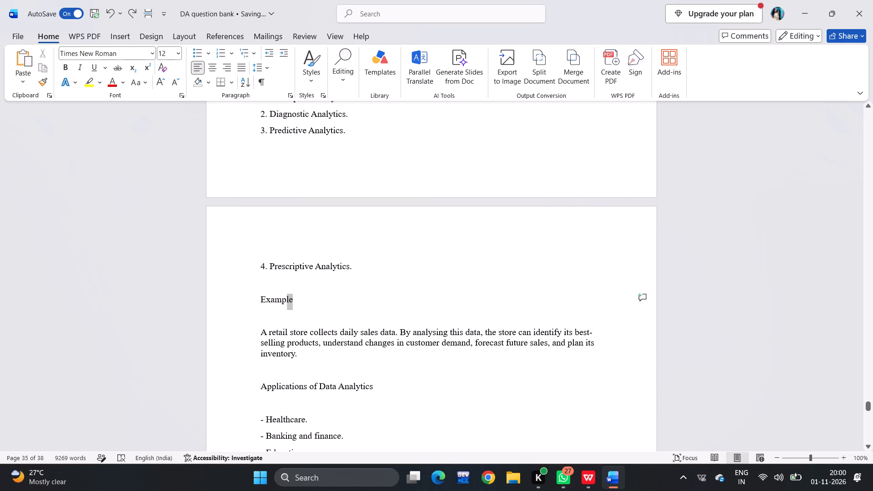
{"action": "left_click_drag", "start_coordinate": [285, 301], "coordinate": [242, 296]}
{"action": "left_click", "coordinate": [249, 277]}
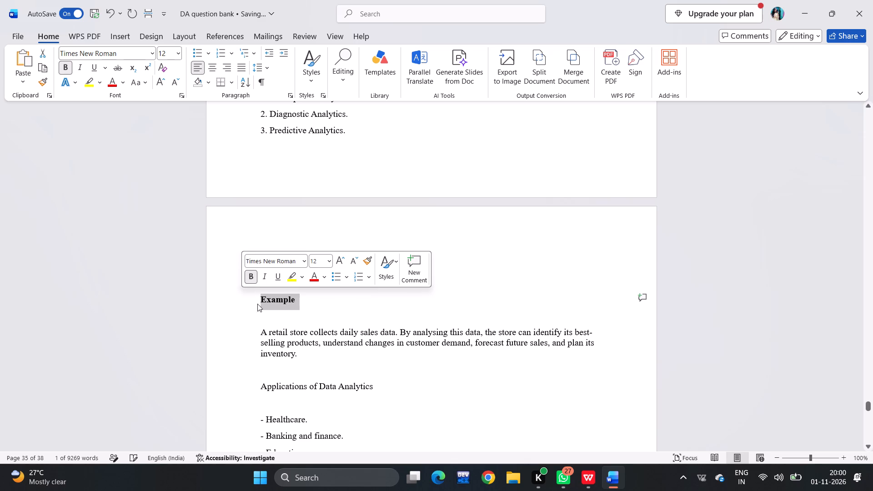
{"action": "left_click", "coordinate": [299, 322]}
{"action": "key", "text": "BackSpace"}
{"action": "key", "text": "BackSpace"}
{"action": "left_click", "coordinate": [328, 280]}
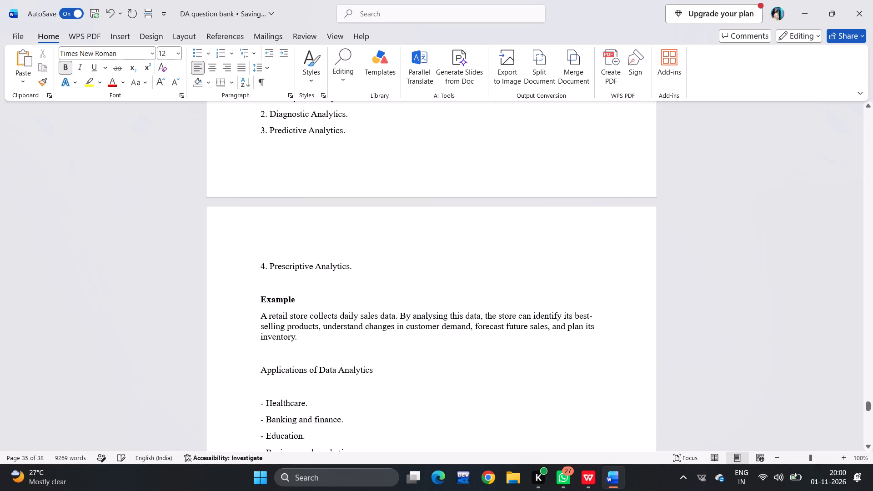
{"action": "key", "text": "BackSpace"}
{"action": "key", "text": "BackSpace"}
Make the subheading "Applications of Data Analytics" bold and remove the blank lines above and below it.
{"action": "left_click", "coordinate": [309, 332]}
{"action": "key", "text": "BackSpace"}
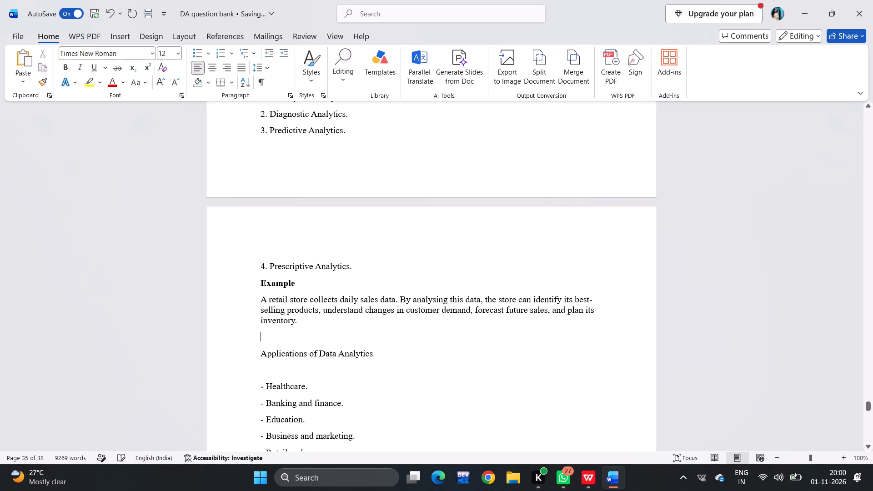
{"action": "key", "text": "BackSpace"}
{"action": "left_click_drag", "start_coordinate": [374, 332], "coordinate": [348, 333]}
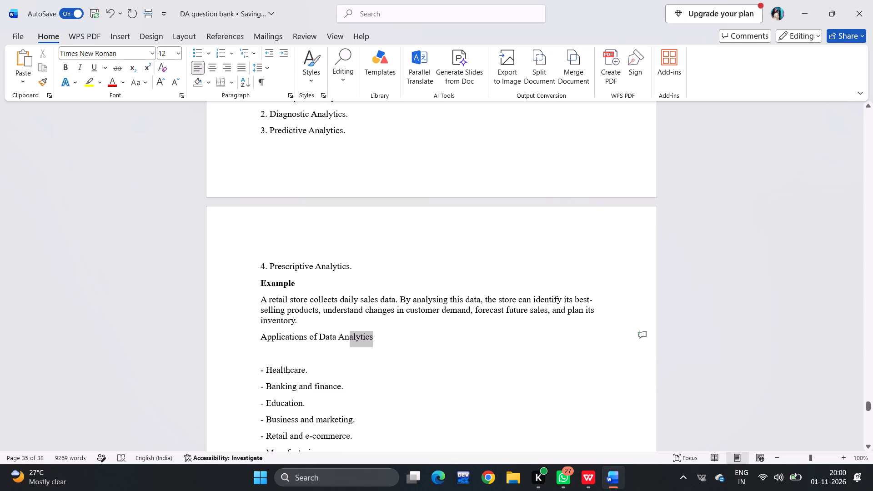
{"action": "left_click_drag", "start_coordinate": [348, 333], "coordinate": [210, 342]}
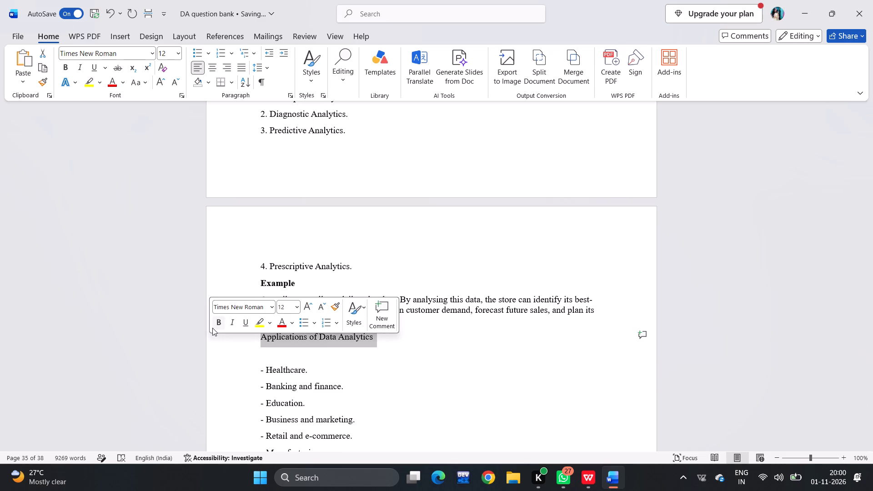
{"action": "left_click", "coordinate": [215, 326]}
{"action": "scroll", "coordinate": [276, 377], "scroll_direction": "down", "scroll_amount": 5}
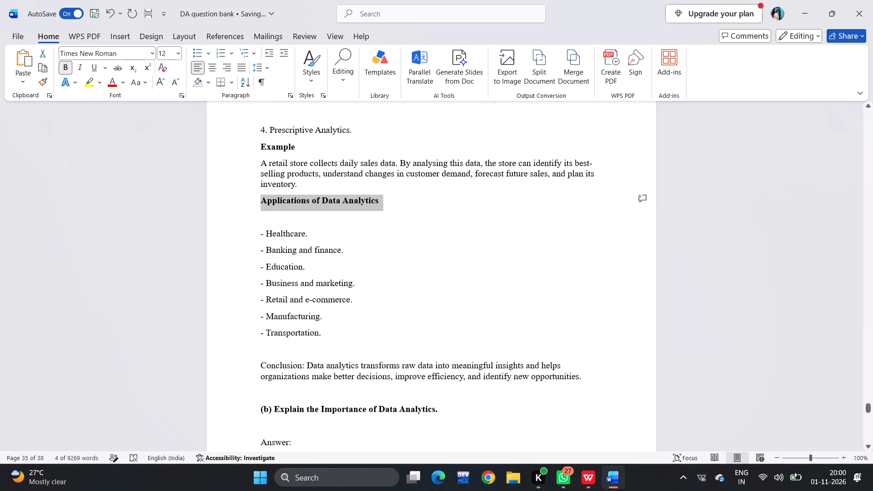
{"action": "left_click", "coordinate": [285, 222]}
{"action": "key", "text": "BackSpace"}
{"action": "key", "text": "BackSpace"}
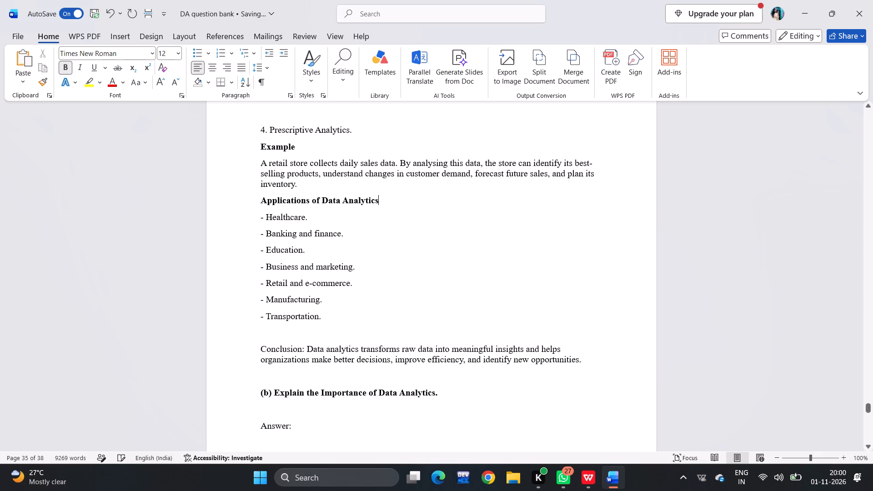
Remove the blank line above the conclusion of question 10(a) and make its "Conclusion:" label bold.
{"action": "left_click", "coordinate": [281, 336]}
{"action": "key", "text": "BackSpace"}
{"action": "key", "text": "BackSpace"}
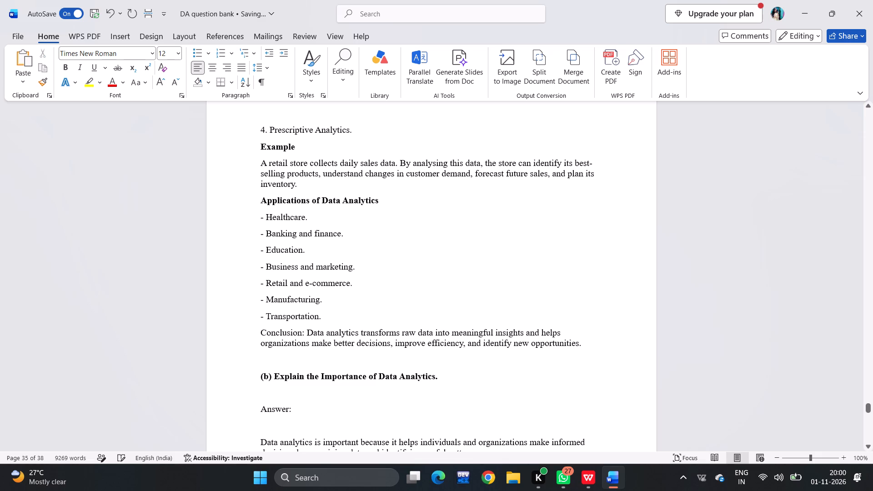
{"action": "left_click_drag", "start_coordinate": [306, 332], "coordinate": [265, 334]}
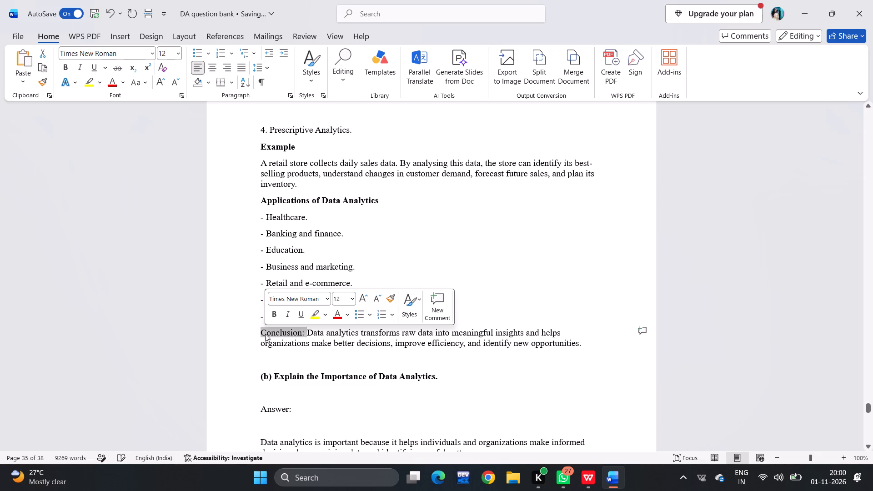
{"action": "left_click", "coordinate": [272, 313]}
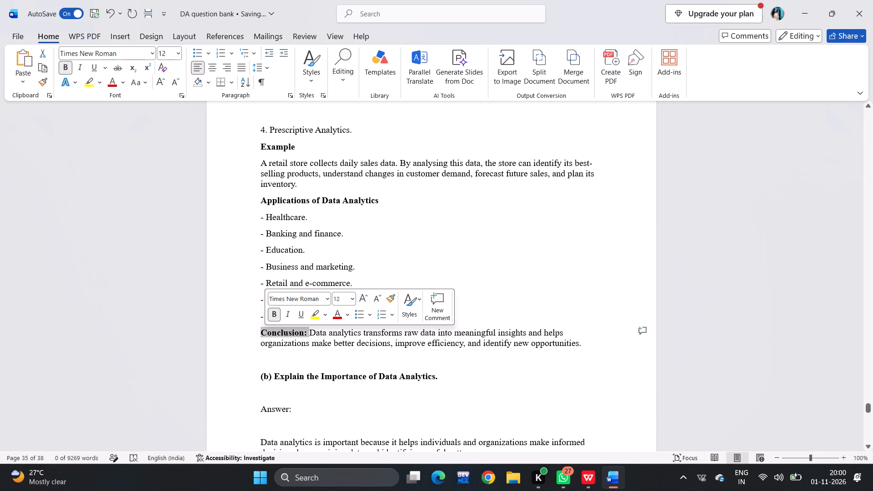
{"action": "left_click", "coordinate": [301, 246]}
Remove the blank lines above and below the question "(b) Explain the Importance of Data Analytics.".
{"action": "scroll", "coordinate": [301, 234], "scroll_direction": "down", "scroll_amount": 5}
{"action": "scroll", "coordinate": [258, 234], "scroll_direction": "down", "scroll_amount": 1}
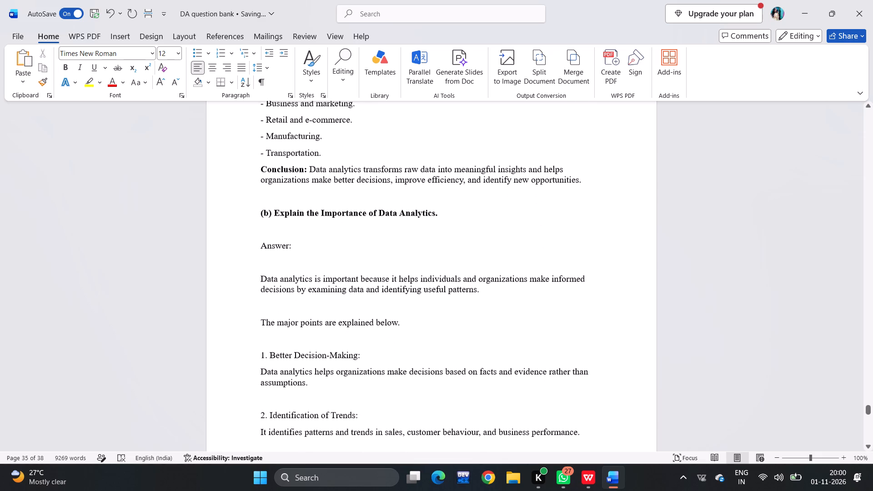
{"action": "left_click", "coordinate": [294, 204]}
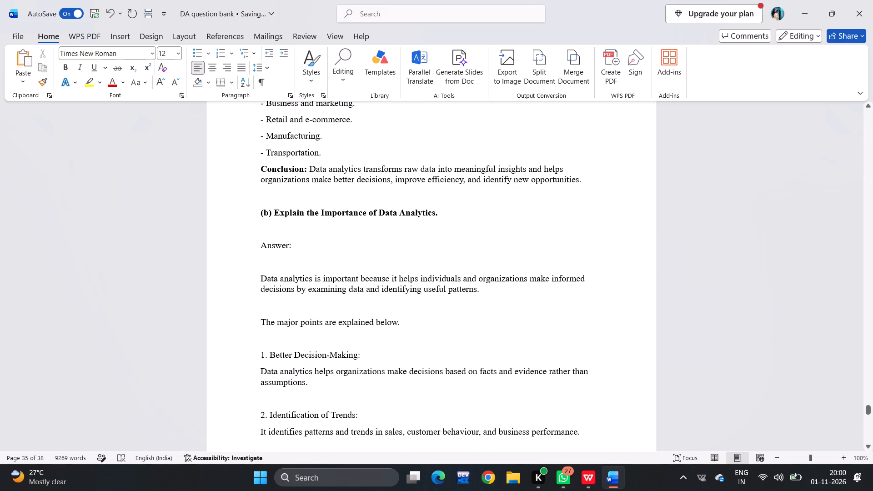
{"action": "key", "text": "BackSpace"}
{"action": "key", "text": "BackSpace"}
{"action": "left_click", "coordinate": [340, 216]}
{"action": "key", "text": "BackSpace"}
{"action": "key", "text": "BackSpace"}
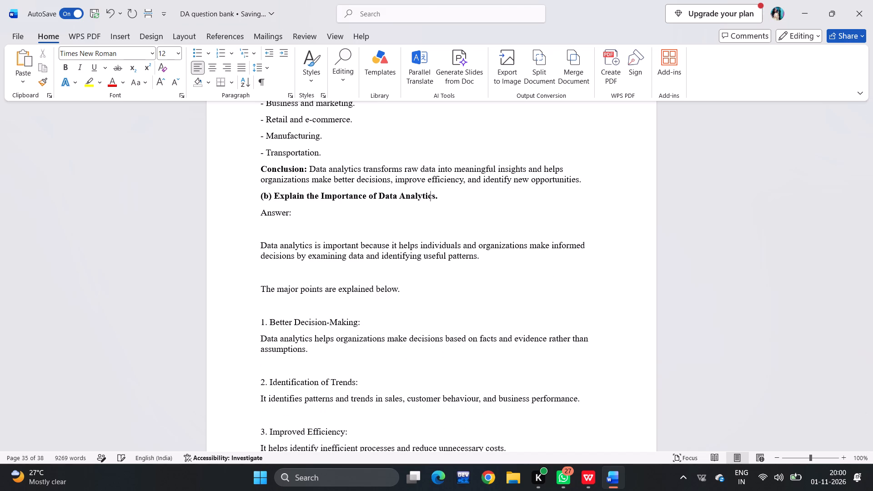
Remove the blank lines below "Answer:" in question (b) and above "The major points are explained below.".
{"action": "left_click", "coordinate": [305, 225]}
{"action": "key", "text": "BackSpace"}
{"action": "key", "text": "BackSpace"}
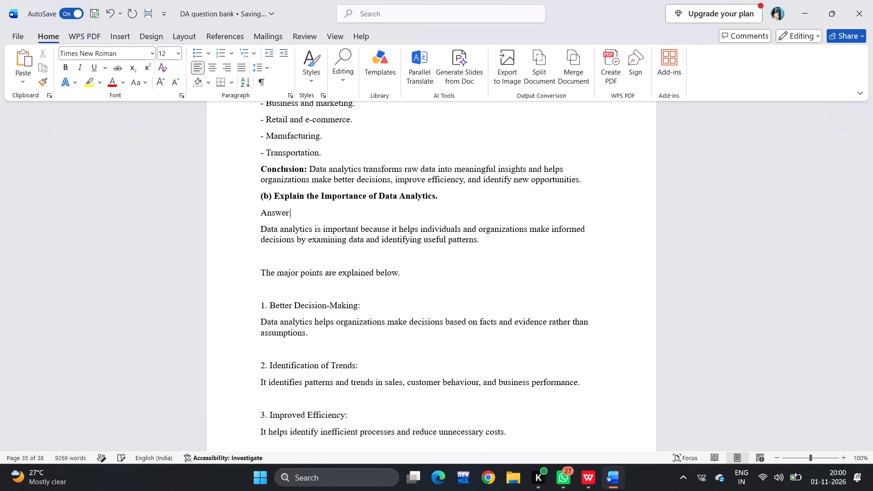
{"action": "left_click", "coordinate": [291, 262]}
{"action": "key", "text": "BackSpace"}
{"action": "key", "text": "BackSpace"}
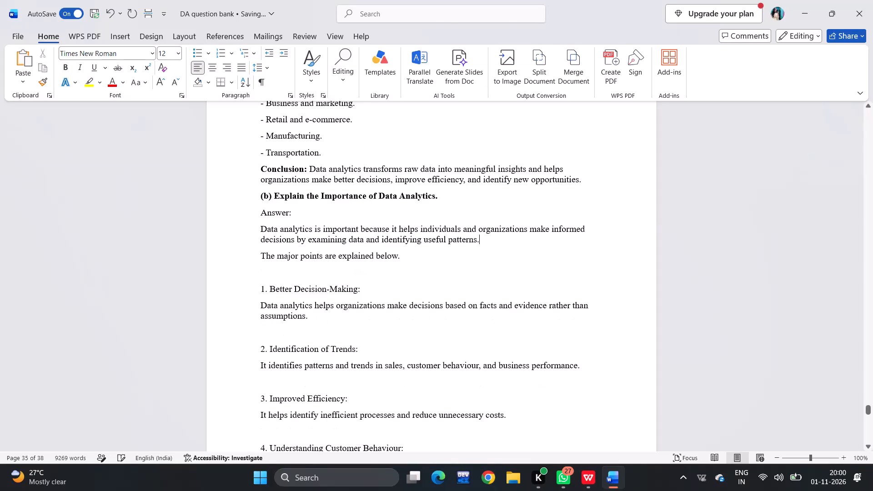
Remove the blank line above "1. Better Decision-Making:" in question (b) and make that heading bold.
{"action": "left_click", "coordinate": [322, 267]}
{"action": "key", "text": "BackSpace"}
{"action": "key", "text": "BackSpace"}
{"action": "left_click_drag", "start_coordinate": [365, 271], "coordinate": [339, 271]}
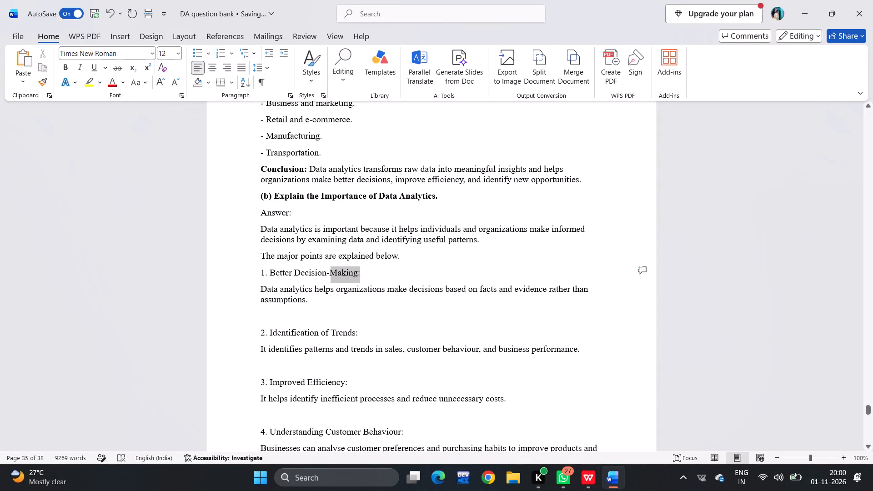
{"action": "left_click_drag", "start_coordinate": [339, 271], "coordinate": [256, 271]}
{"action": "left_click", "coordinate": [265, 250]}
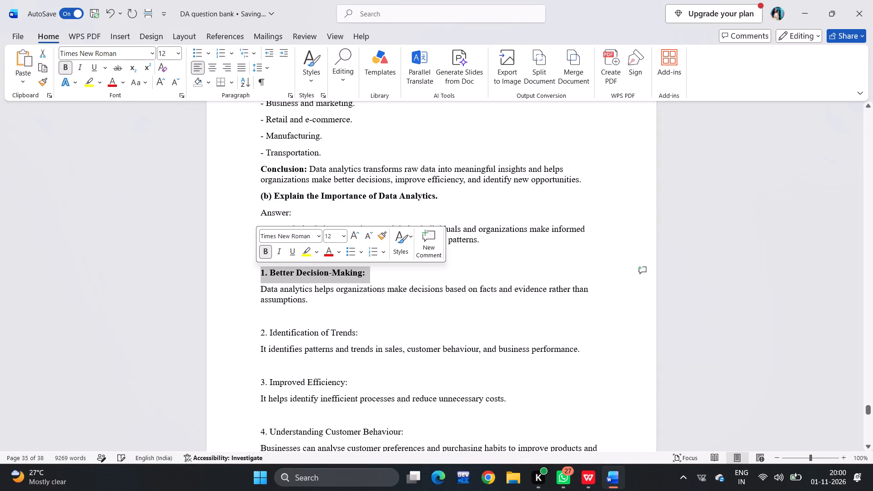
Remove the blank line above "2. Identification of Trends:" and make that heading bold.
{"action": "left_click", "coordinate": [270, 310]}
{"action": "key", "text": "BackSpace"}
{"action": "key", "text": "BackSpace"}
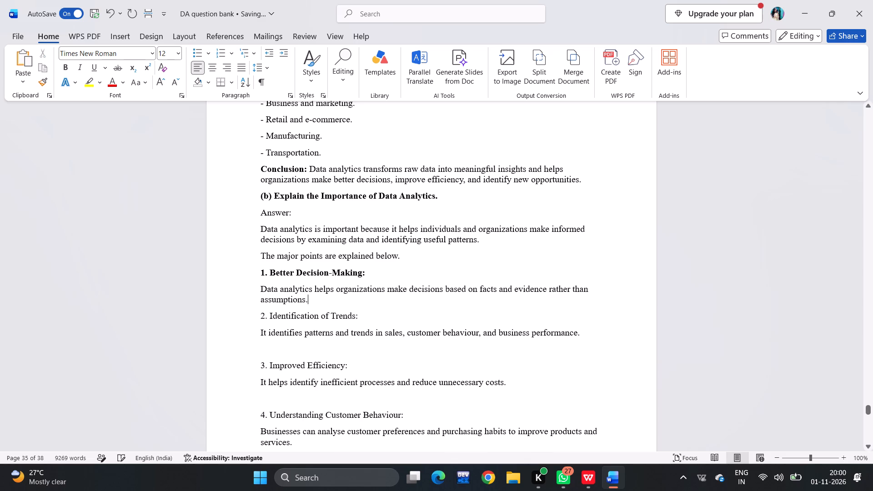
{"action": "left_click_drag", "start_coordinate": [371, 318], "coordinate": [304, 318]}
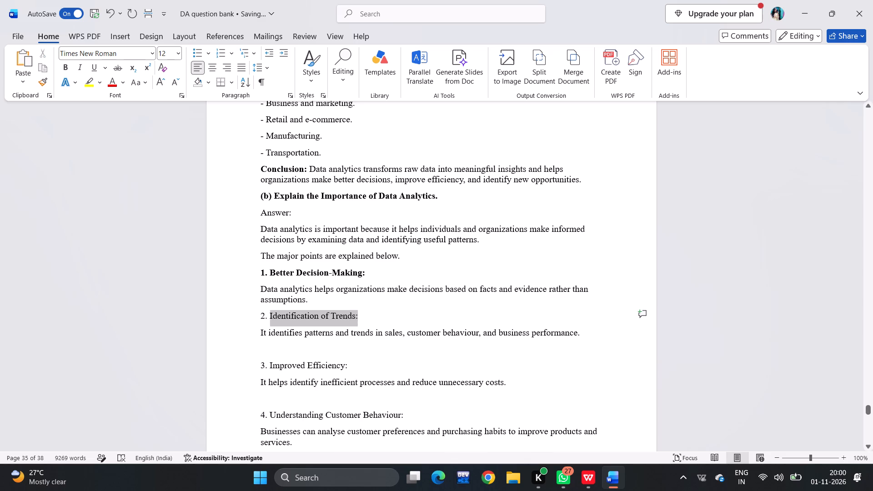
{"action": "left_click_drag", "start_coordinate": [304, 318], "coordinate": [161, 321]}
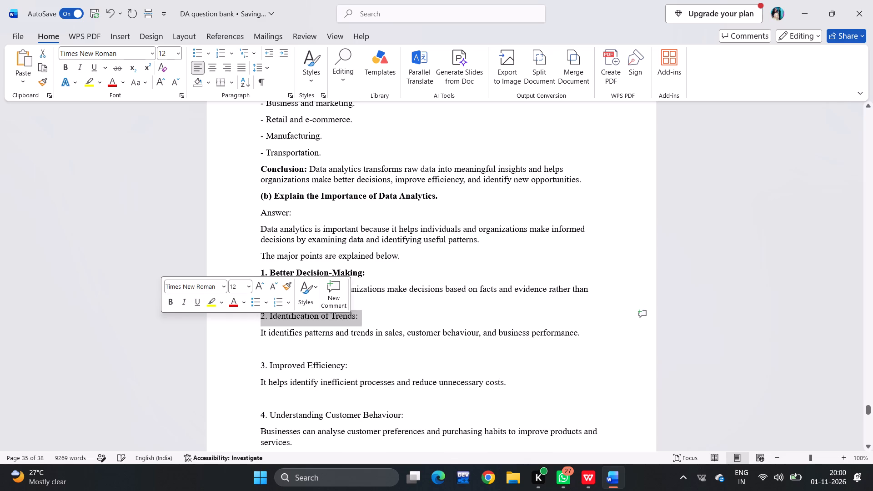
{"action": "left_click", "coordinate": [176, 306]}
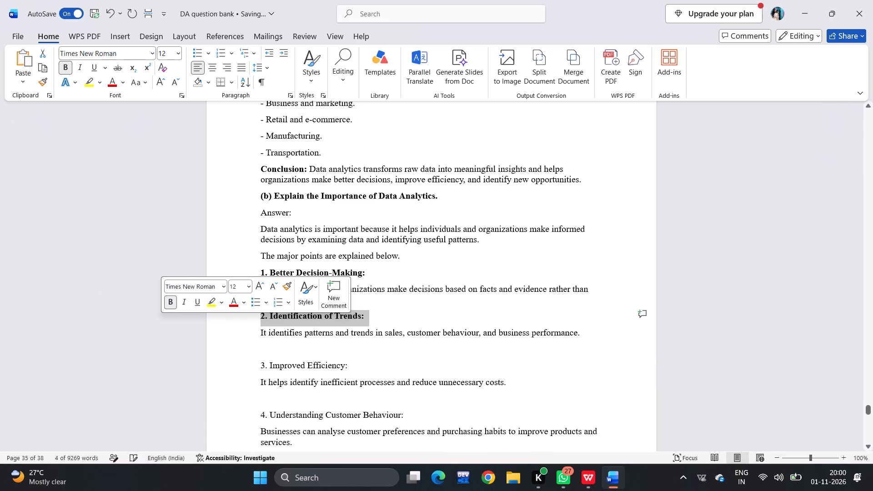
Remove the blank line above "3. Improved Efficiency:" and make that heading bold.
{"action": "left_click", "coordinate": [330, 358]}
{"action": "key", "text": "BackSpace"}
{"action": "key", "text": "BackSpace"}
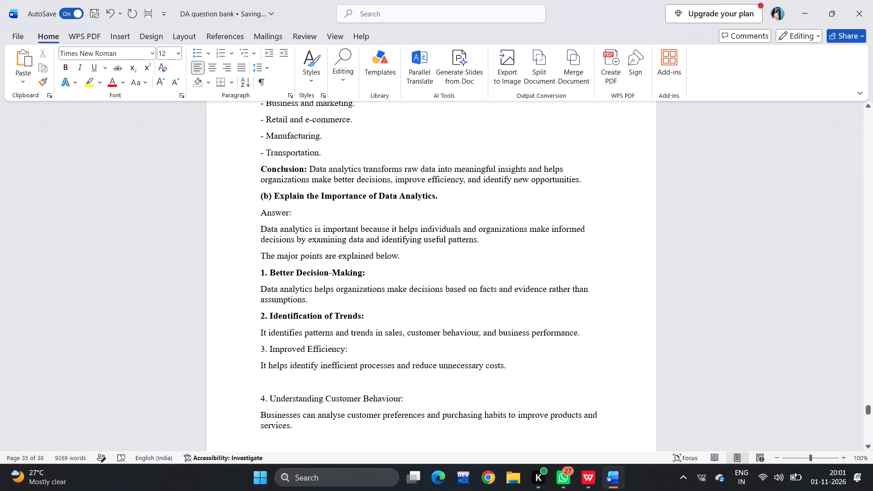
{"action": "left_click_drag", "start_coordinate": [350, 349], "coordinate": [260, 353]}
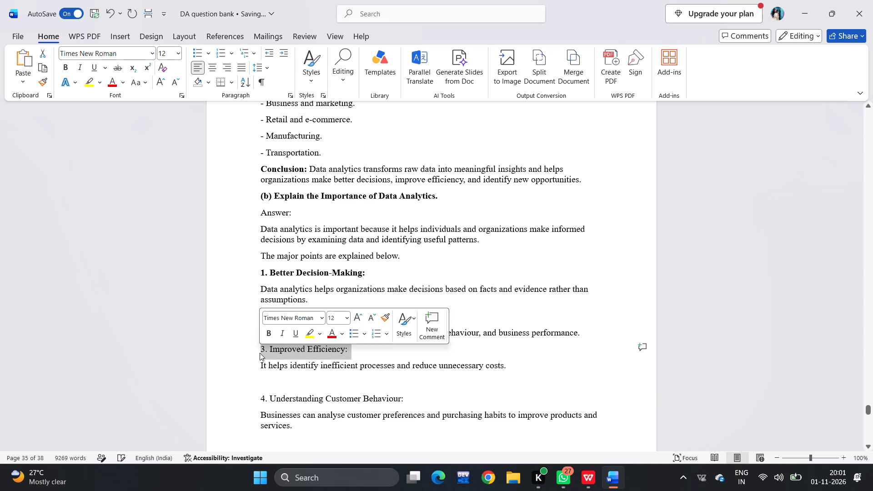
{"action": "left_click", "coordinate": [272, 336]}
Remove the blank line above "4. Understanding Customer Behaviour:" and make that heading bold.
{"action": "left_click", "coordinate": [307, 391]}
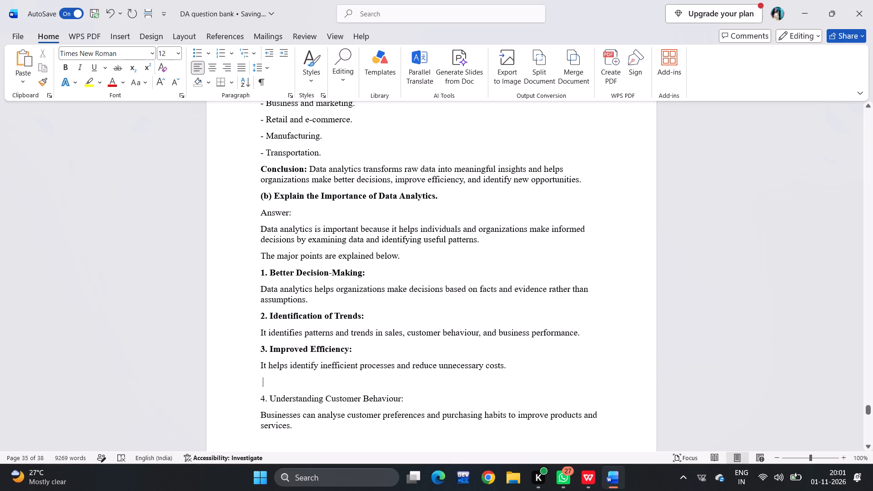
{"action": "key", "text": "BackSpace"}
{"action": "key", "text": "BackSpace"}
{"action": "left_click_drag", "start_coordinate": [410, 383], "coordinate": [296, 371]}
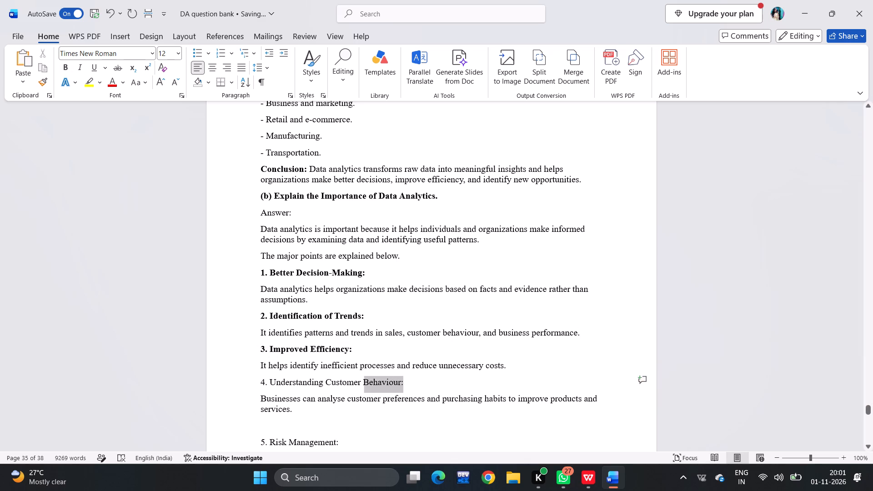
{"action": "left_click_drag", "start_coordinate": [296, 371], "coordinate": [256, 379]}
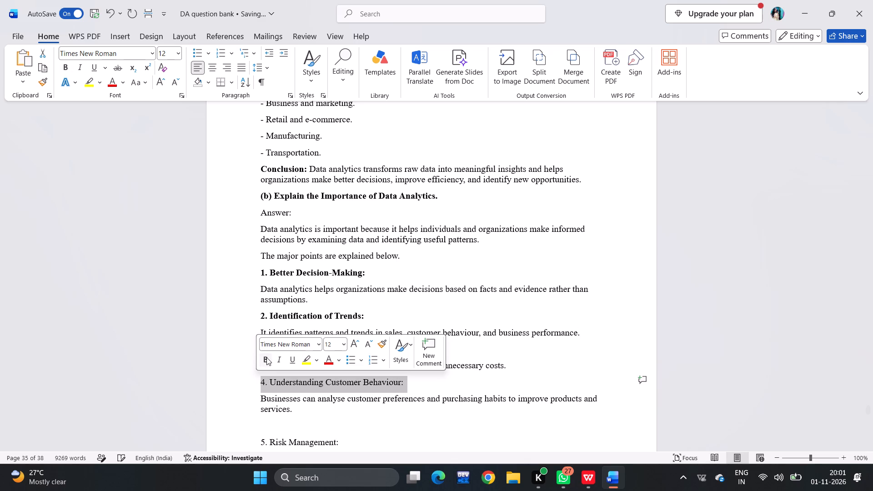
{"action": "left_click", "coordinate": [266, 357]}
Remove the blank line above "5. Risk Management:" and make that heading bold.
{"action": "left_click", "coordinate": [276, 412]}
{"action": "scroll", "coordinate": [276, 412], "scroll_direction": "down", "scroll_amount": 6}
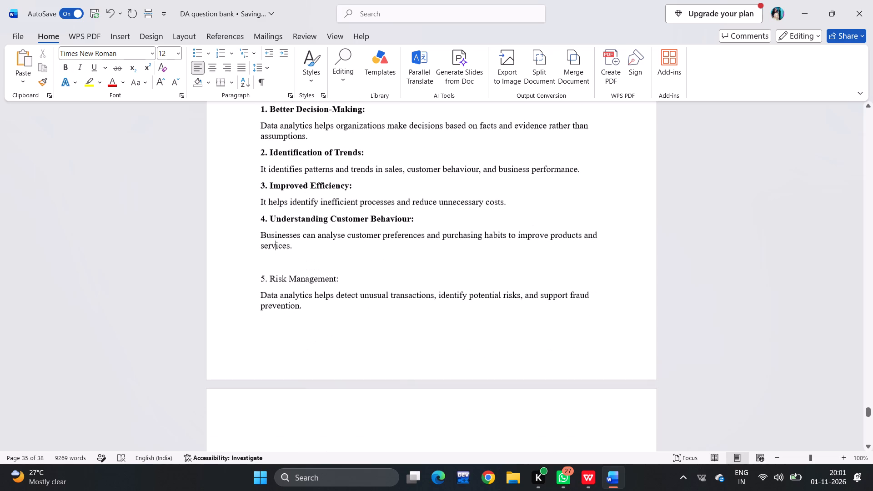
{"action": "left_click", "coordinate": [316, 268]}
{"action": "key", "text": "BackSpace"}
{"action": "key", "text": "BackSpace"}
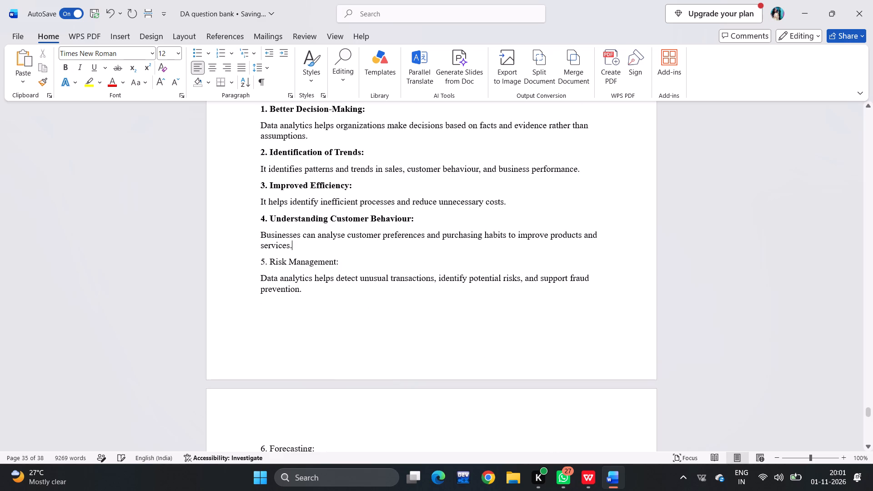
{"action": "left_click_drag", "start_coordinate": [348, 260], "coordinate": [203, 264]}
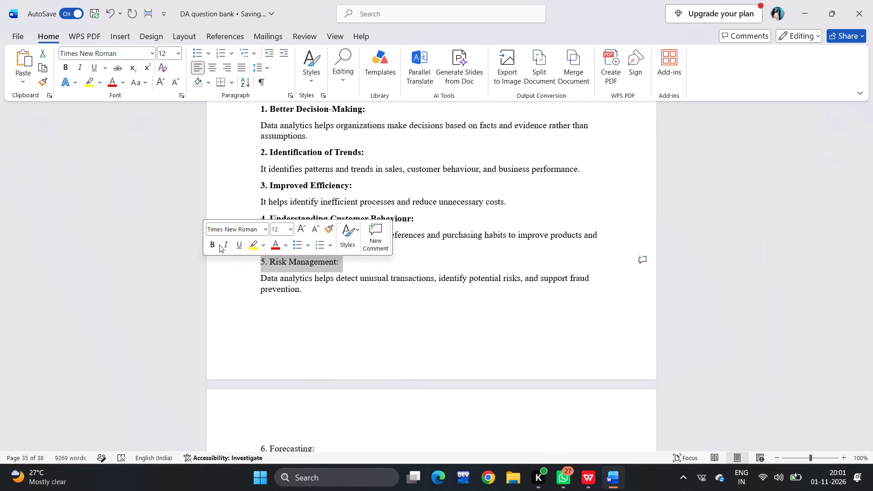
{"action": "left_click", "coordinate": [217, 245]}
Remove the blank line between the risk management text and "6. Forecasting:" and make the forecasting heading bold.
{"action": "left_click", "coordinate": [256, 289]}
{"action": "scroll", "coordinate": [260, 291], "scroll_direction": "down", "scroll_amount": 5}
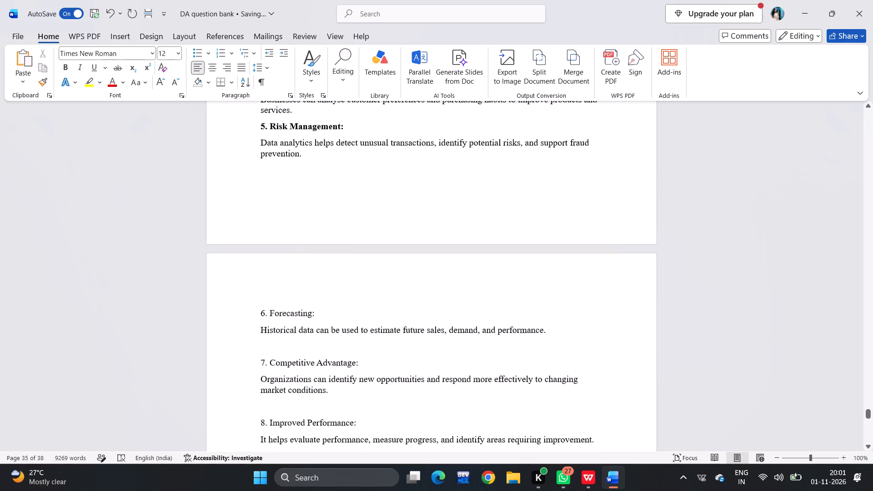
{"action": "left_click", "coordinate": [339, 205]}
{"action": "key", "text": "BackSpace"}
{"action": "key", "text": "BackSpace"}
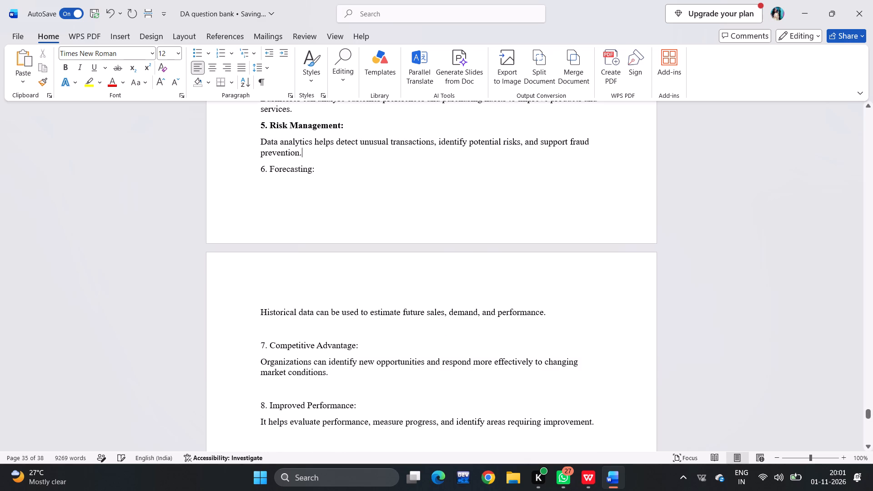
{"action": "left_click_drag", "start_coordinate": [314, 170], "coordinate": [313, 171]}
{"action": "left_click_drag", "start_coordinate": [313, 171], "coordinate": [230, 170]}
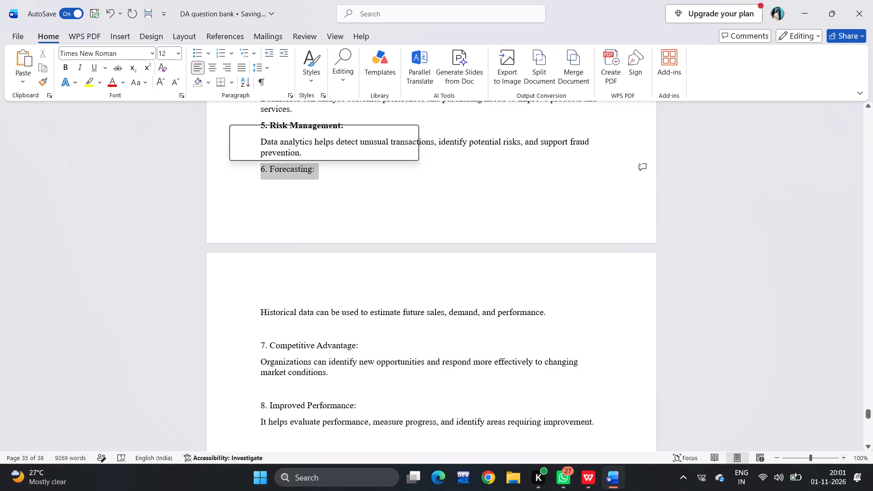
{"action": "left_click", "coordinate": [242, 155]}
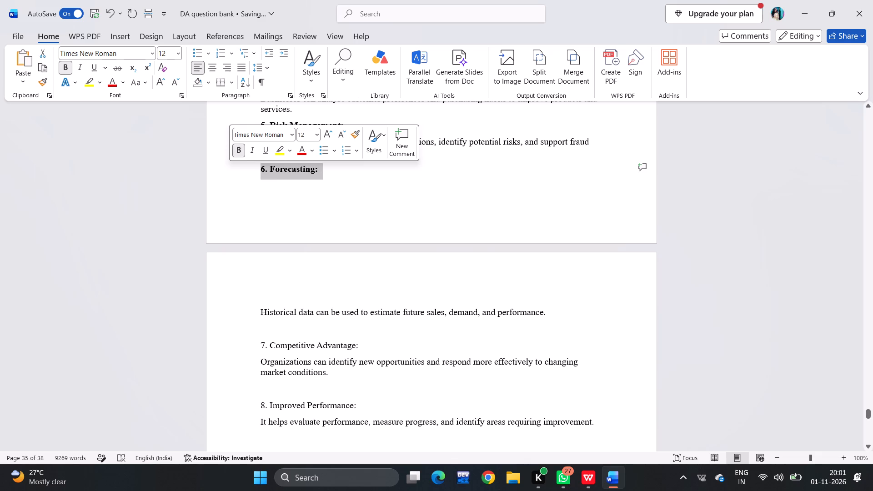
Remove the blank line above "7. Competitive Advantage:" and make that heading bold.
{"action": "left_click", "coordinate": [325, 299]}
{"action": "left_click", "coordinate": [325, 299]}
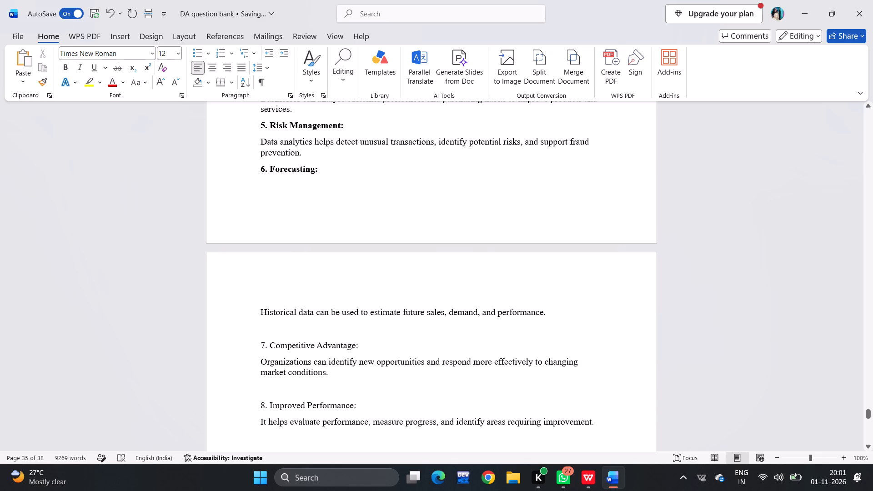
{"action": "left_click", "coordinate": [305, 325]}
{"action": "key", "text": "BackSpace"}
{"action": "key", "text": "BackSpace"}
{"action": "left_click_drag", "start_coordinate": [364, 331], "coordinate": [327, 326]}
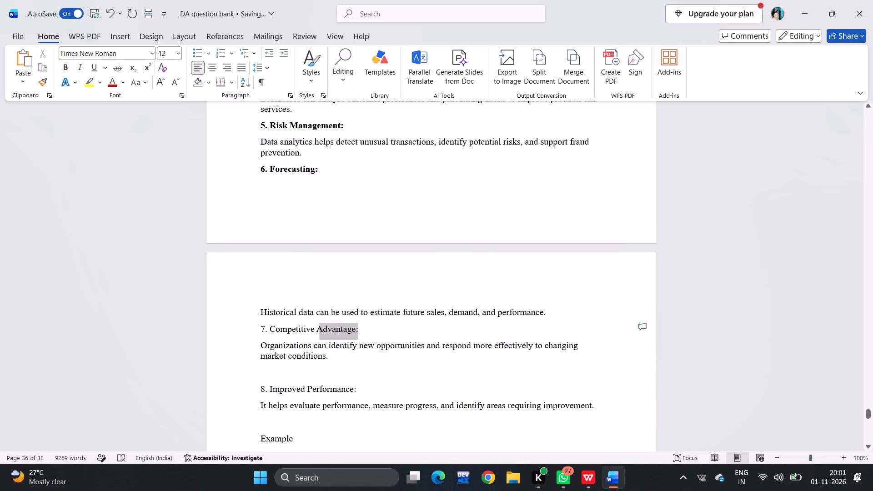
{"action": "left_click_drag", "start_coordinate": [327, 326], "coordinate": [256, 326]}
{"action": "left_click", "coordinate": [265, 308]}
Remove the blank line above "8. Improved Performance:" and make that heading bold.
{"action": "scroll", "coordinate": [244, 373], "scroll_direction": "down", "scroll_amount": 6}
{"action": "left_click", "coordinate": [295, 217]}
{"action": "key", "text": "BackSpace"}
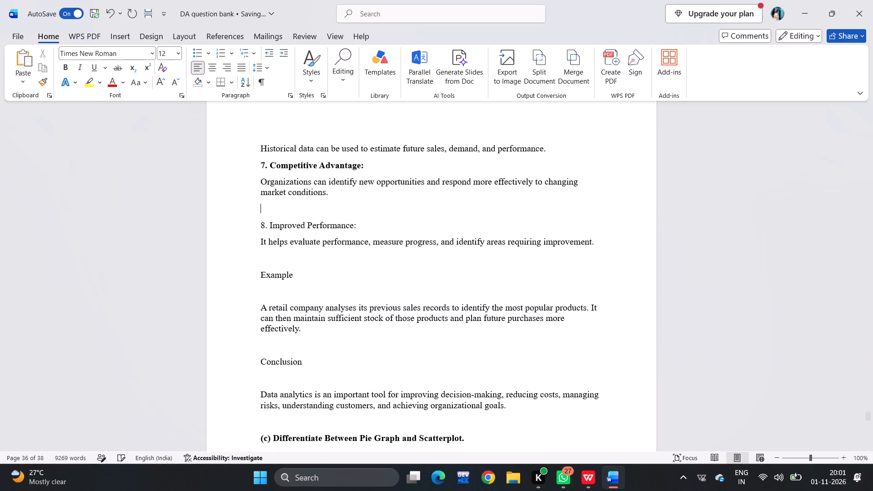
{"action": "key", "text": "BackSpace"}
{"action": "left_click_drag", "start_coordinate": [361, 205], "coordinate": [313, 208]}
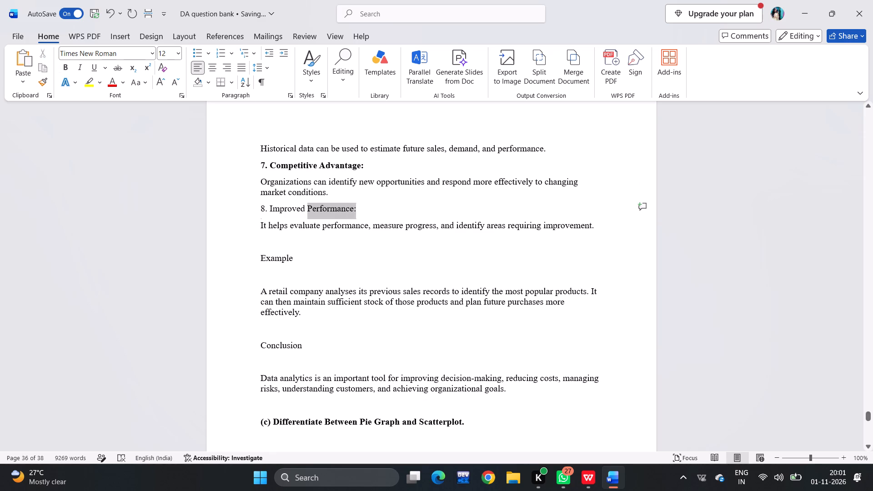
{"action": "left_click_drag", "start_coordinate": [313, 208], "coordinate": [248, 210]}
{"action": "left_click", "coordinate": [256, 197]}
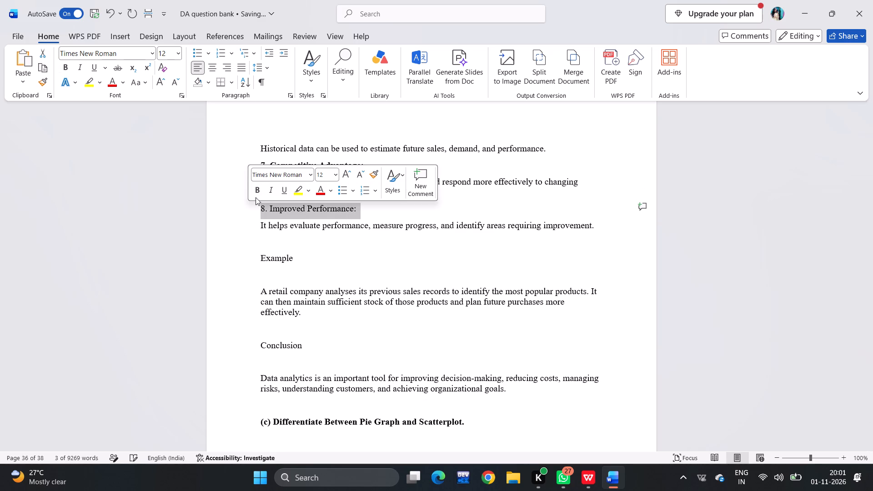
{"action": "left_click", "coordinate": [258, 194]}
Remove the blank lines above and below the "Example" subheading of question (b) and make it bold.
{"action": "left_click", "coordinate": [281, 243]}
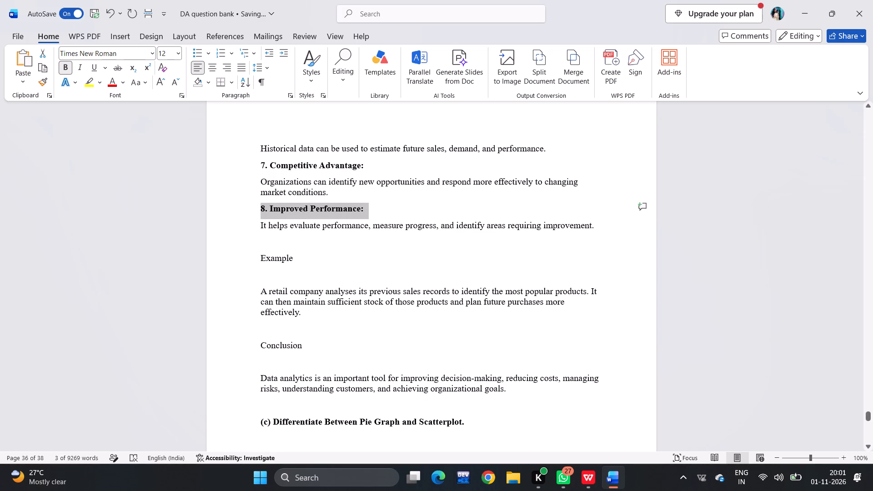
{"action": "key", "text": "BackSpace"}
{"action": "key", "text": "BackSpace"}
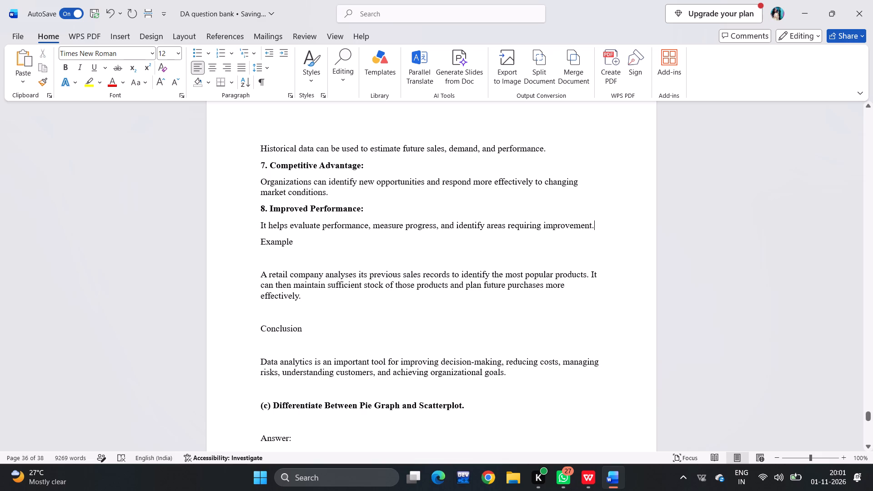
{"action": "left_click", "coordinate": [295, 253]}
{"action": "key", "text": "BackSpace"}
{"action": "key", "text": "BackSpace"}
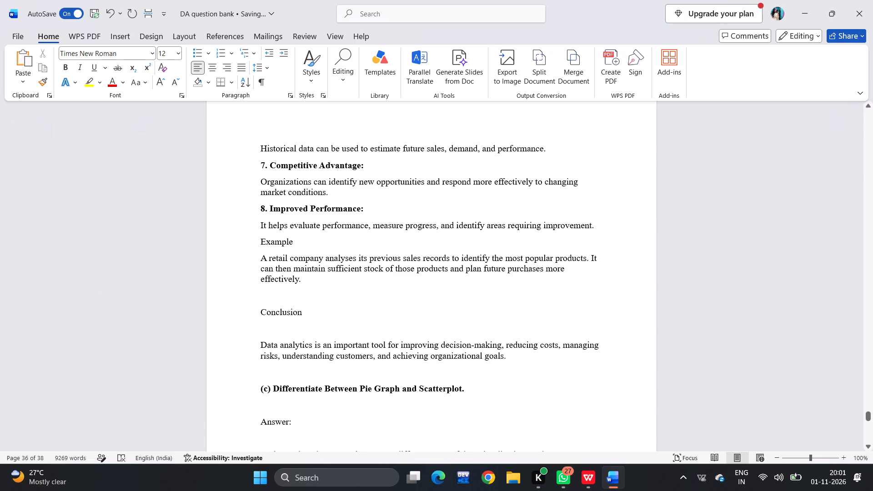
{"action": "left_click_drag", "start_coordinate": [293, 240], "coordinate": [261, 244]}
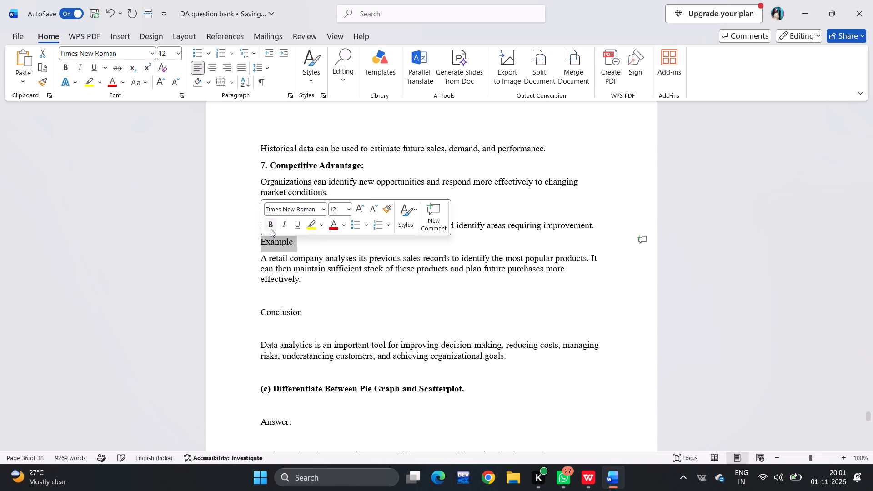
{"action": "left_click", "coordinate": [271, 229]}
Make the "Conclusion" subheading of question (b) bold and remove the blank lines above and below it.
{"action": "left_click", "coordinate": [276, 298]}
{"action": "key", "text": "BackSpace"}
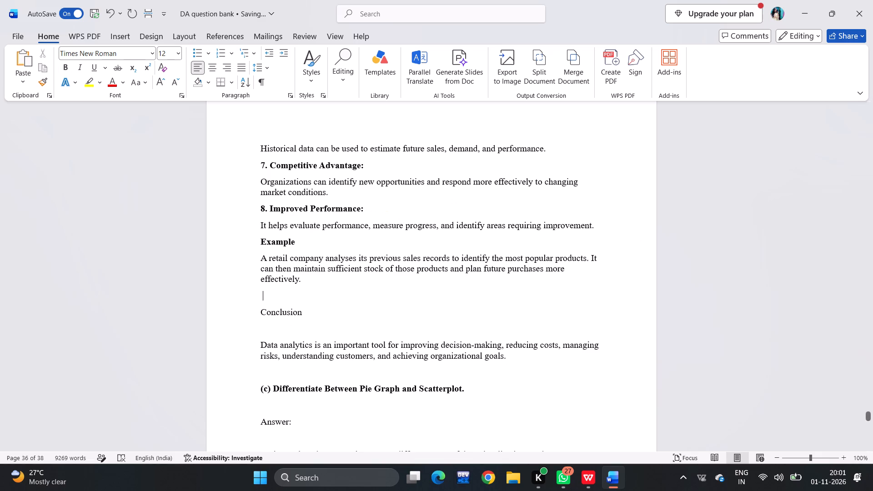
{"action": "key", "text": "BackSpace"}
{"action": "left_click_drag", "start_coordinate": [307, 295], "coordinate": [258, 292]}
{"action": "left_click", "coordinate": [269, 274]}
{"action": "left_click", "coordinate": [271, 322]}
{"action": "key", "text": "BackSpace"}
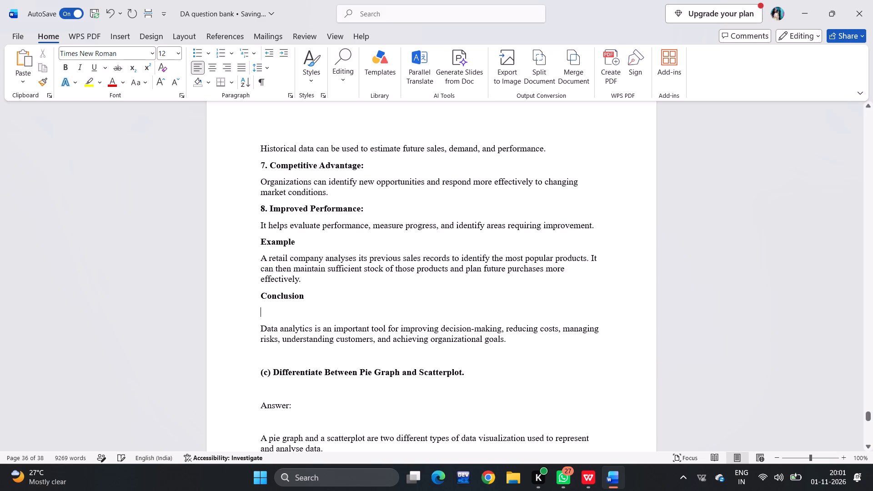
{"action": "key", "text": "BackSpace"}
Remove the blank lines above and below the question "(c) Differentiate Between Pie Graph and Scatterplot.".
{"action": "left_click", "coordinate": [285, 343]}
{"action": "key", "text": "BackSpace"}
{"action": "key", "text": "BackSpace"}
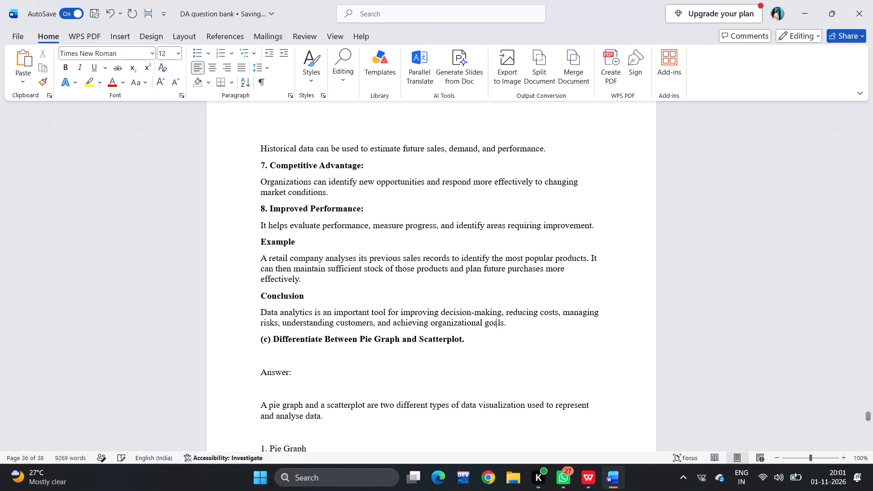
{"action": "left_click", "coordinate": [336, 356]}
{"action": "key", "text": "BackSpace"}
{"action": "key", "text": "BackSpace"}
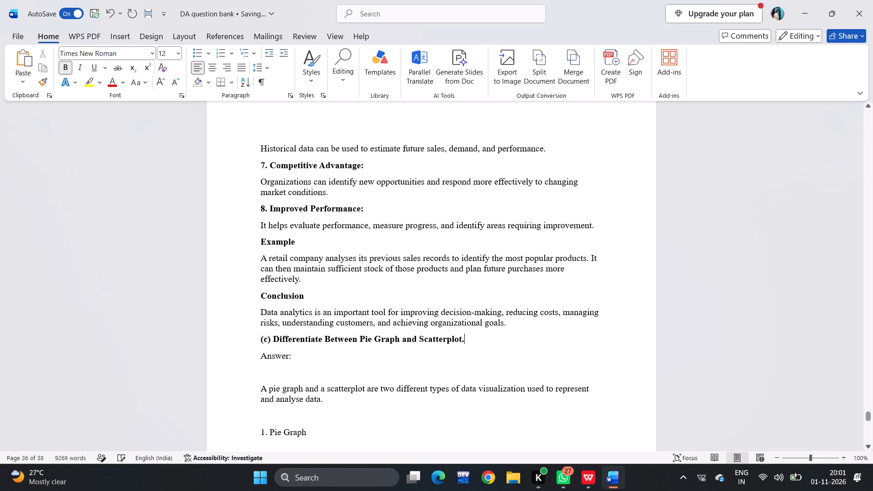
Remove the blank lines below "Answer:" in question (c) and above the subheading "1. Pie Graph".
{"action": "left_click", "coordinate": [319, 372]}
{"action": "key", "text": "BackSpace"}
{"action": "key", "text": "BackSpace"}
{"action": "scroll", "coordinate": [327, 367], "scroll_direction": "down", "scroll_amount": 3}
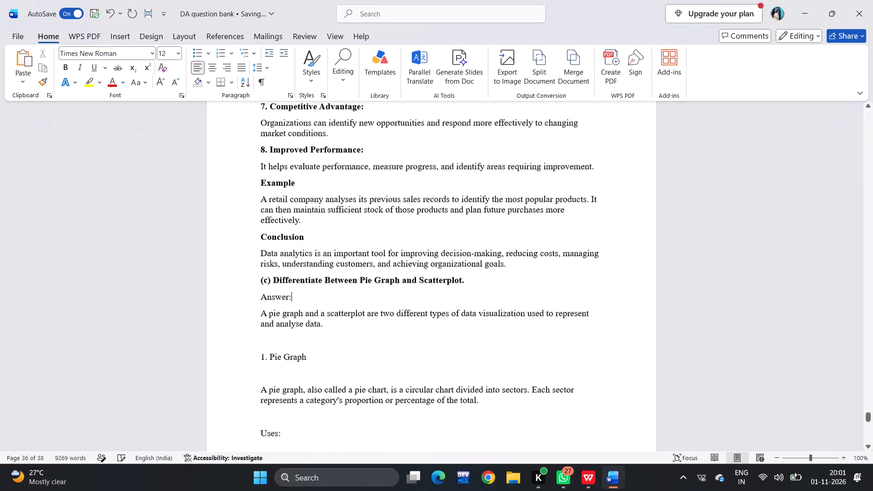
{"action": "scroll", "coordinate": [327, 367], "scroll_direction": "down", "scroll_amount": 2}
{"action": "left_click", "coordinate": [346, 271]}
{"action": "key", "text": "BackSpace"}
{"action": "key", "text": "BackSpace"}
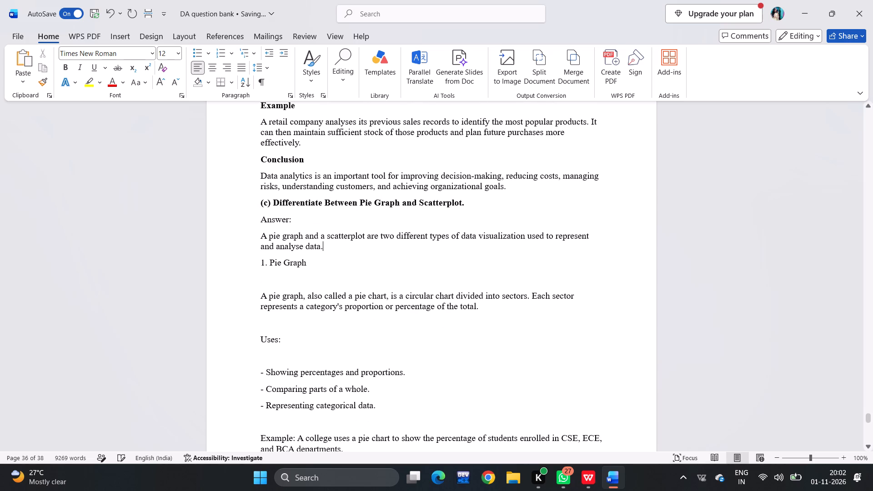
Make the subheading "1. Pie Graph" in question (c) bold and remove the blank line below it.
{"action": "left_click_drag", "start_coordinate": [317, 265], "coordinate": [261, 261]}
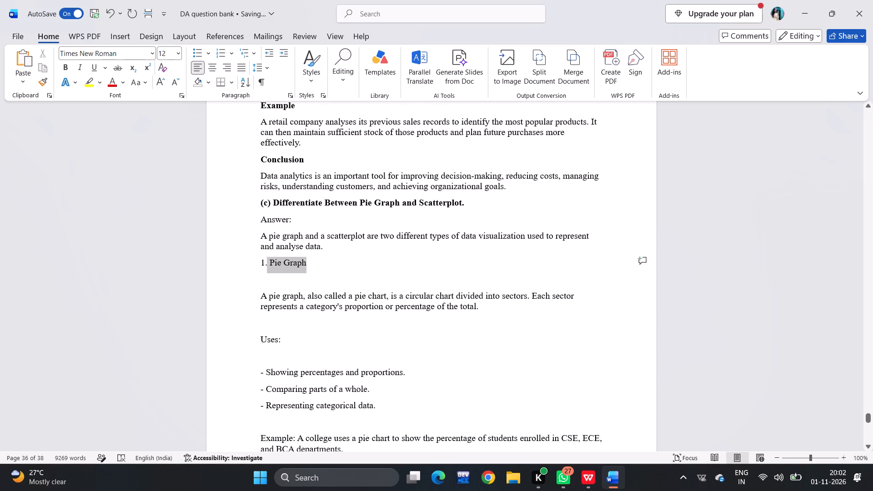
{"action": "left_click_drag", "start_coordinate": [261, 261], "coordinate": [261, 261]}
{"action": "left_click", "coordinate": [268, 244]}
{"action": "left_click", "coordinate": [273, 285]}
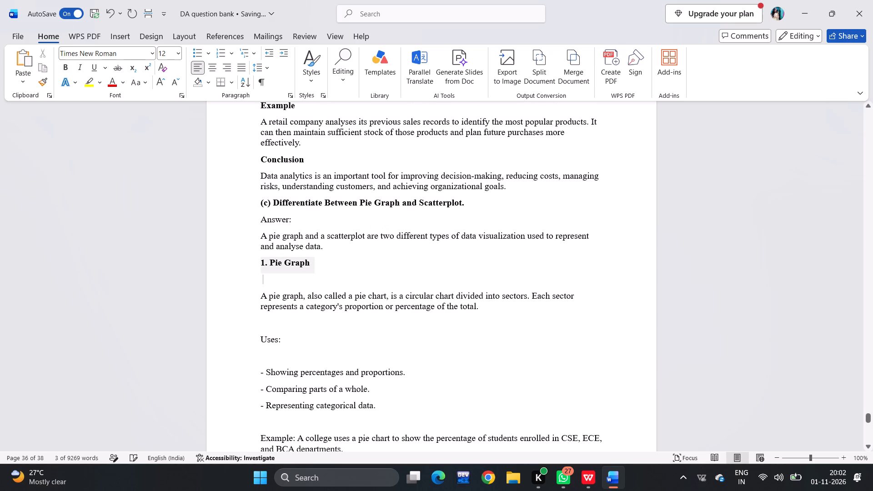
{"action": "key", "text": "BackSpace"}
{"action": "key", "text": "BackSpace"}
Remove the blank lines above and below the "Uses:" label of the Pie Graph section and make the label bold.
{"action": "left_click", "coordinate": [286, 311]}
{"action": "key", "text": "BackSpace"}
{"action": "key", "text": "BackSpace"}
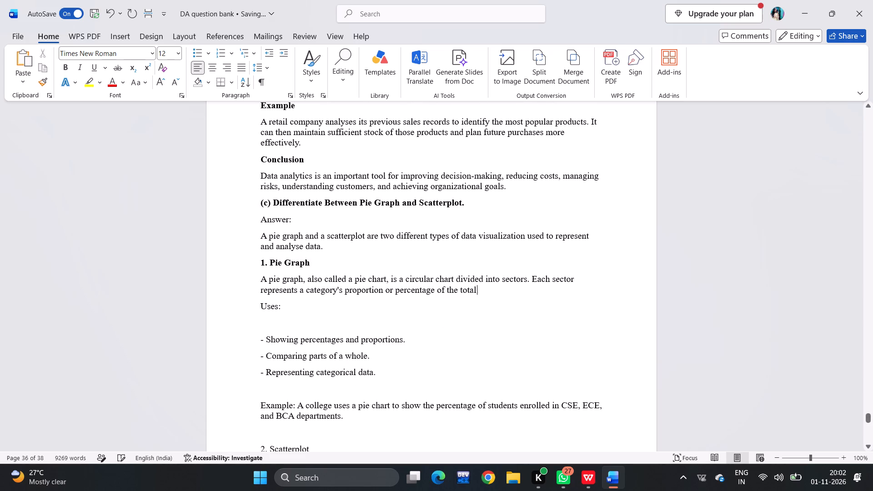
{"action": "left_click_drag", "start_coordinate": [287, 305], "coordinate": [263, 311]}
{"action": "left_click", "coordinate": [275, 288]}
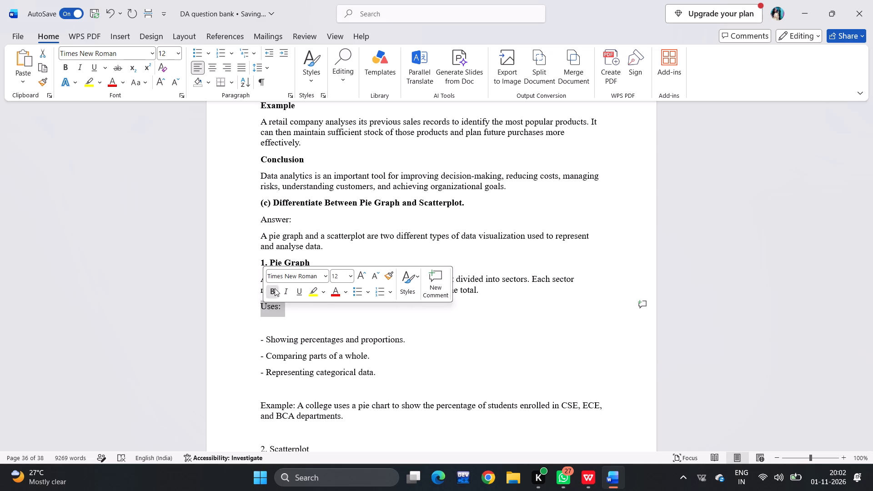
{"action": "left_click", "coordinate": [266, 328]}
{"action": "key", "text": "BackSpace"}
{"action": "key", "text": "BackSpace"}
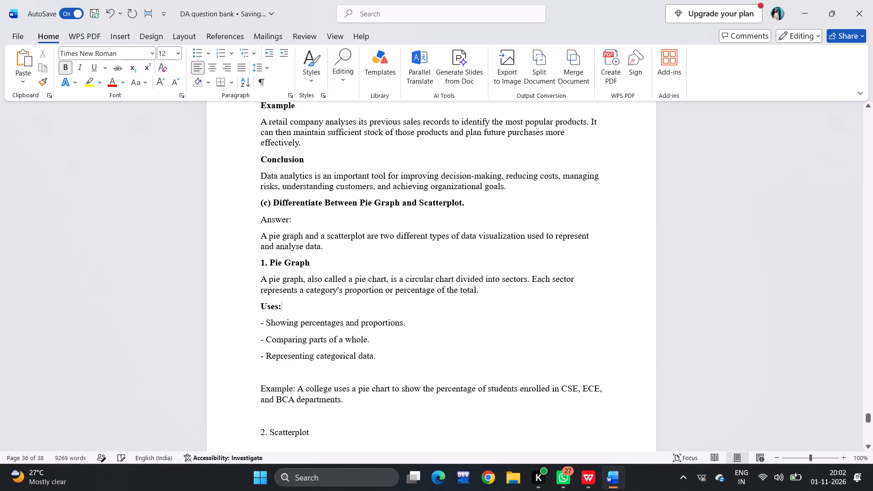
Remove the blank line above the Pie Graph example and make its "Example:" label bold.
{"action": "left_click", "coordinate": [294, 370]}
{"action": "key", "text": "BackSpace"}
{"action": "key", "text": "BackSpace"}
{"action": "scroll", "coordinate": [296, 373], "scroll_direction": "down", "scroll_amount": 5}
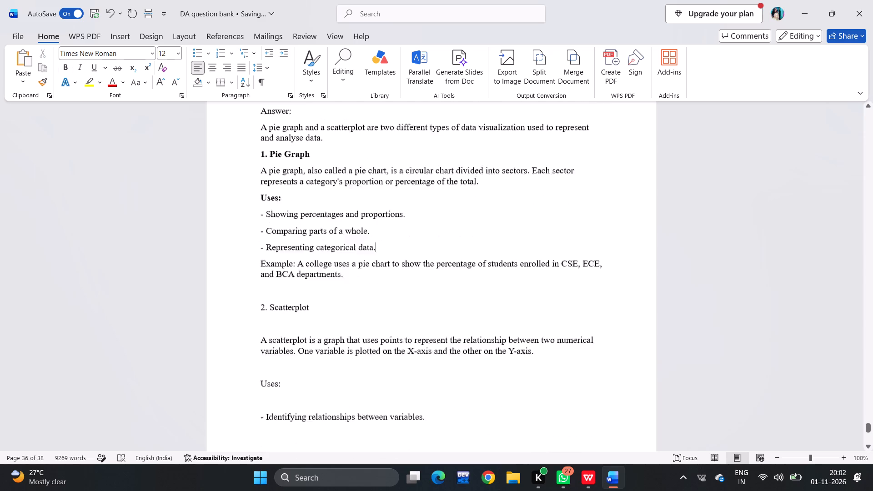
{"action": "left_click_drag", "start_coordinate": [297, 235], "coordinate": [282, 235]}
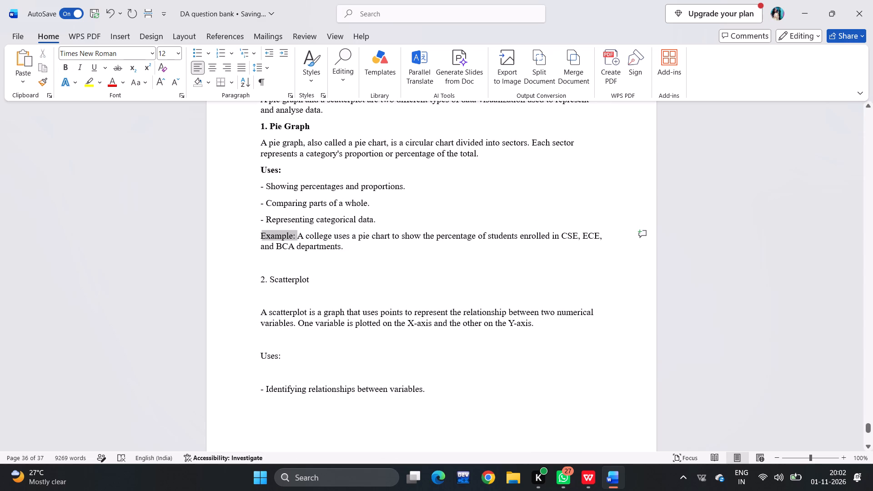
{"action": "left_click_drag", "start_coordinate": [282, 235], "coordinate": [270, 236]}
{"action": "left_click", "coordinate": [280, 215]}
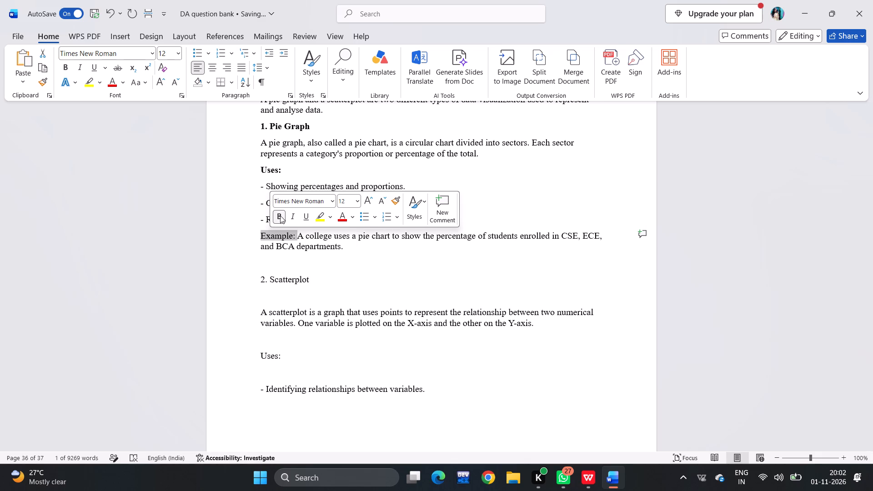
Remove the blank lines above and below the subheading "2. Scatterplot" and make it bold.
{"action": "left_click", "coordinate": [282, 264]}
{"action": "key", "text": "BackSpace"}
{"action": "key", "text": "BackSpace"}
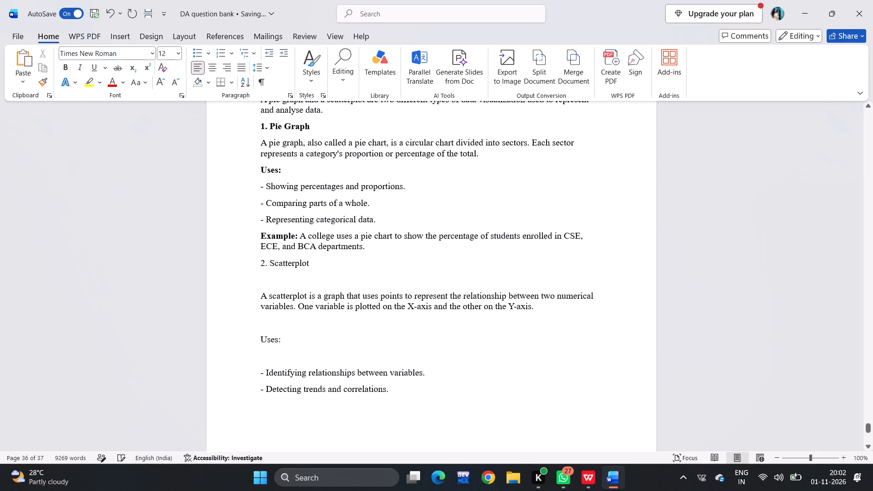
{"action": "left_click", "coordinate": [289, 283]}
{"action": "key", "text": "BackSpace"}
{"action": "key", "text": "BackSpace"}
{"action": "left_click_drag", "start_coordinate": [332, 261], "coordinate": [241, 258]}
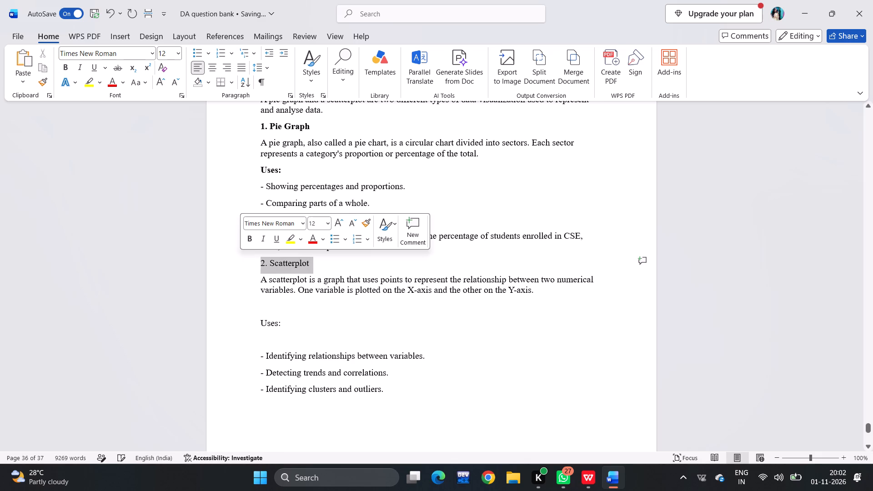
{"action": "left_click", "coordinate": [252, 240]}
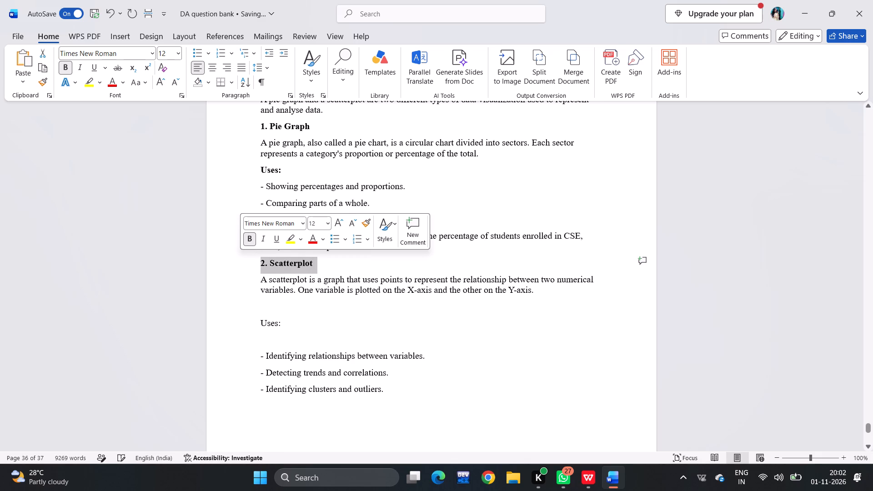
Remove the blank lines above and below the "Uses:" label of the Scatterplot section and make the label bold.
{"action": "left_click", "coordinate": [289, 311]}
{"action": "key", "text": "BackSpace"}
{"action": "key", "text": "BackSpace"}
{"action": "left_click_drag", "start_coordinate": [289, 301], "coordinate": [281, 301]}
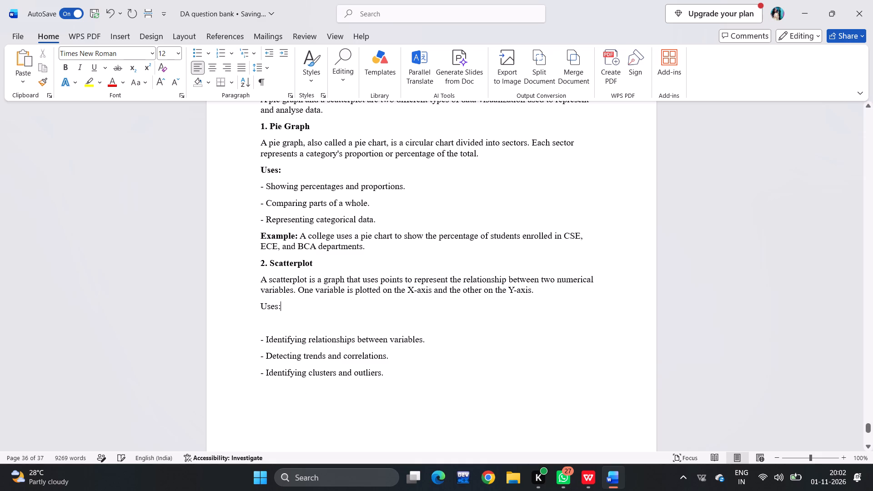
{"action": "left_click_drag", "start_coordinate": [281, 301], "coordinate": [263, 303]}
{"action": "left_click", "coordinate": [270, 285]}
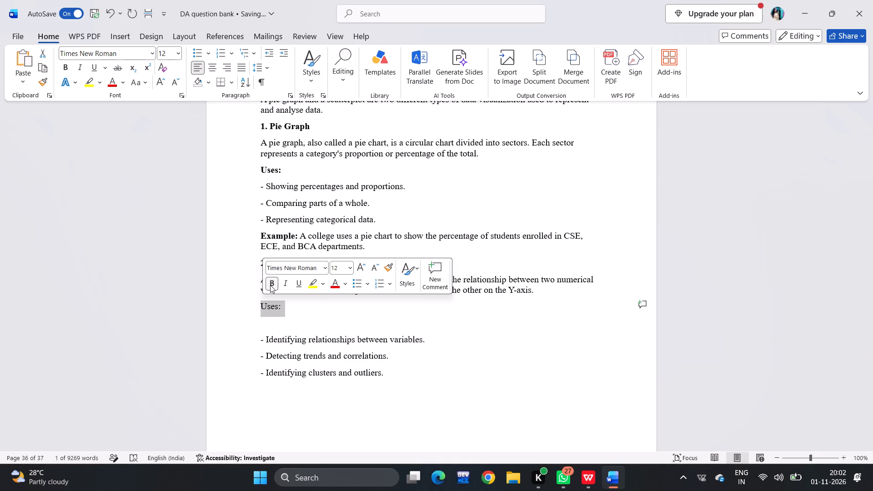
{"action": "left_click", "coordinate": [298, 325]}
{"action": "key", "text": "BackSpace"}
{"action": "key", "text": "BackSpace"}
Remove the blank line above the Scatterplot example and make its "Example:" label bold.
{"action": "scroll", "coordinate": [279, 326], "scroll_direction": "down", "scroll_amount": 2}
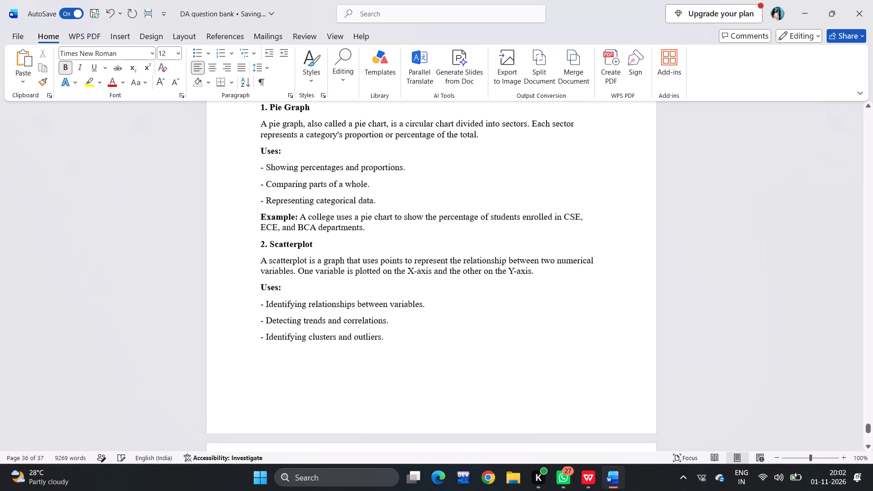
{"action": "scroll", "coordinate": [279, 326], "scroll_direction": "down", "scroll_amount": 4}
{"action": "left_click", "coordinate": [323, 240]}
{"action": "key", "text": "BackSpace"}
{"action": "key", "text": "BackSpace"}
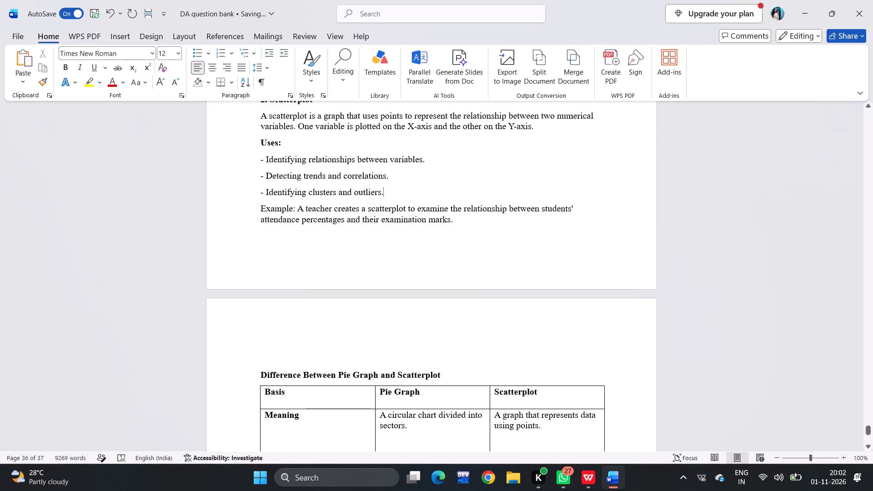
{"action": "left_click_drag", "start_coordinate": [297, 212], "coordinate": [273, 208]}
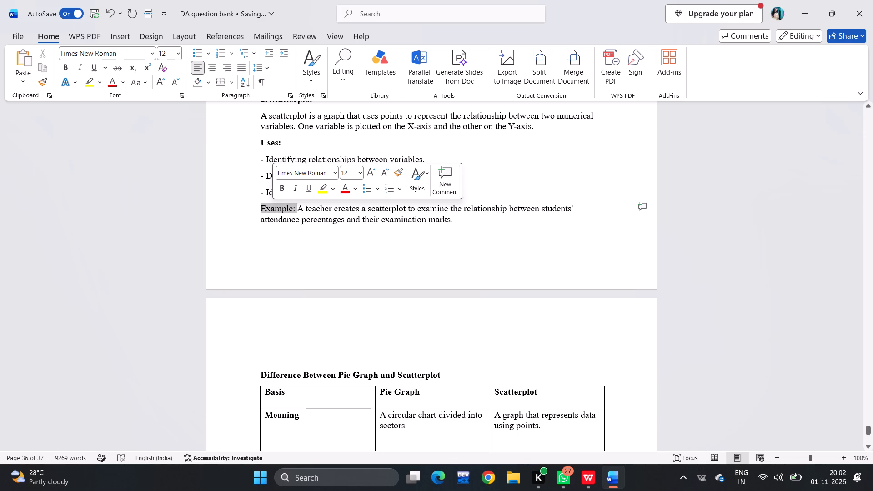
{"action": "left_click", "coordinate": [282, 192]}
{"action": "left_click", "coordinate": [294, 248]}
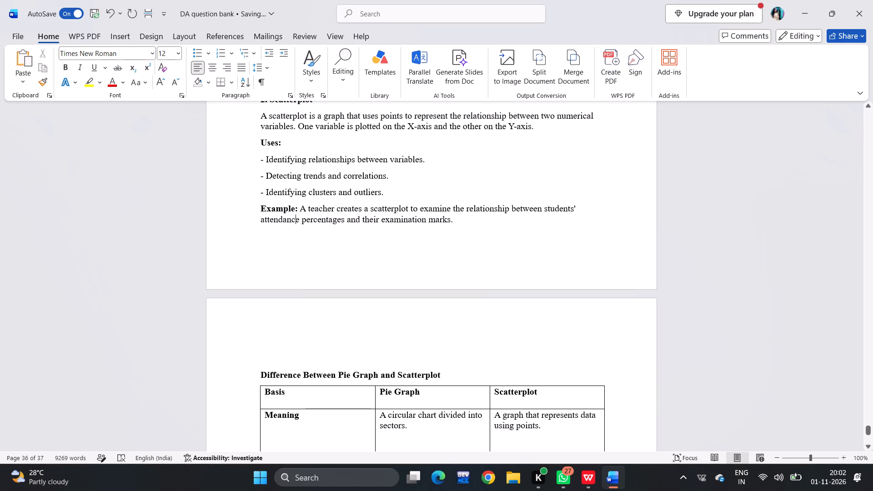
Remove the blank line below the "Conclusion" subheading after the comparison table of question (c) and make the subheading bold.
{"action": "scroll", "coordinate": [292, 262], "scroll_direction": "down", "scroll_amount": 14}
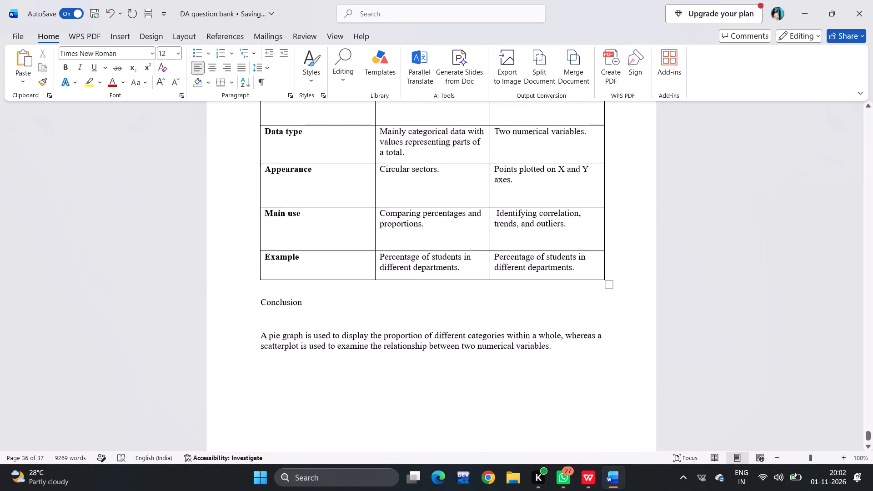
{"action": "scroll", "coordinate": [292, 262], "scroll_direction": "down", "scroll_amount": 2}
{"action": "left_click", "coordinate": [295, 267]}
{"action": "key", "text": "BackSpace"}
{"action": "key", "text": "BackSpace"}
{"action": "left_click_drag", "start_coordinate": [315, 251], "coordinate": [311, 247]}
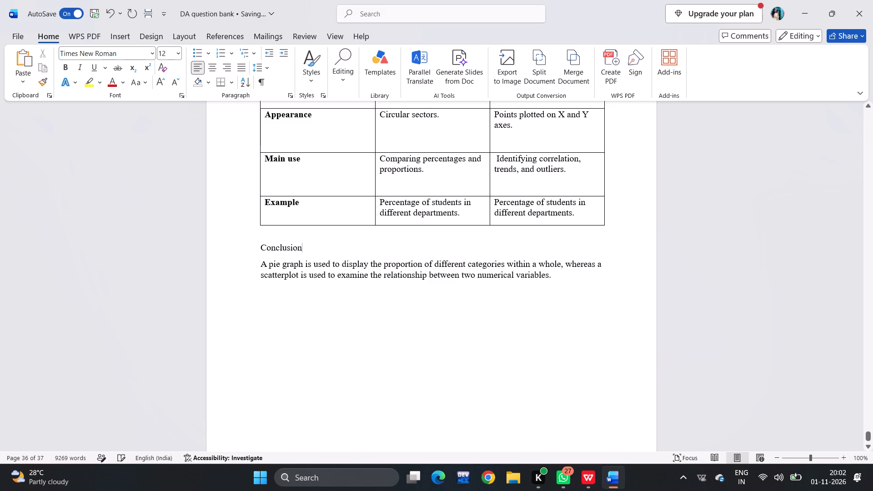
{"action": "left_click_drag", "start_coordinate": [311, 247], "coordinate": [253, 242]}
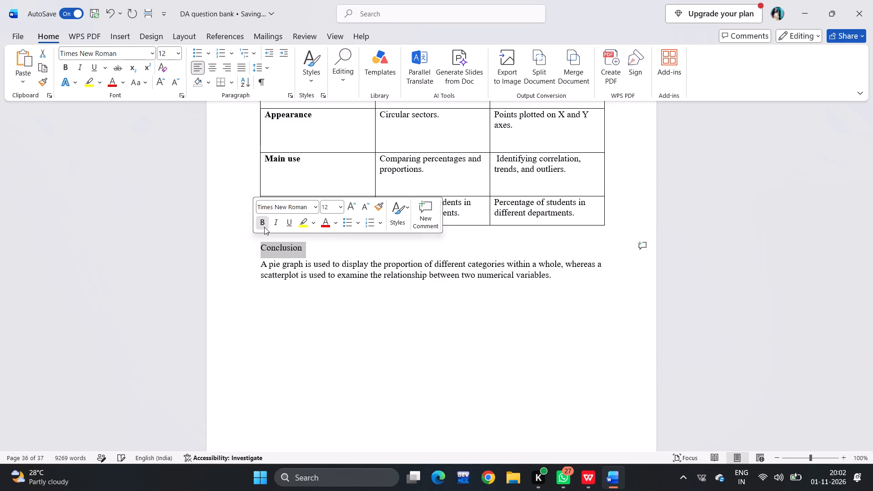
{"action": "left_click", "coordinate": [264, 227]}
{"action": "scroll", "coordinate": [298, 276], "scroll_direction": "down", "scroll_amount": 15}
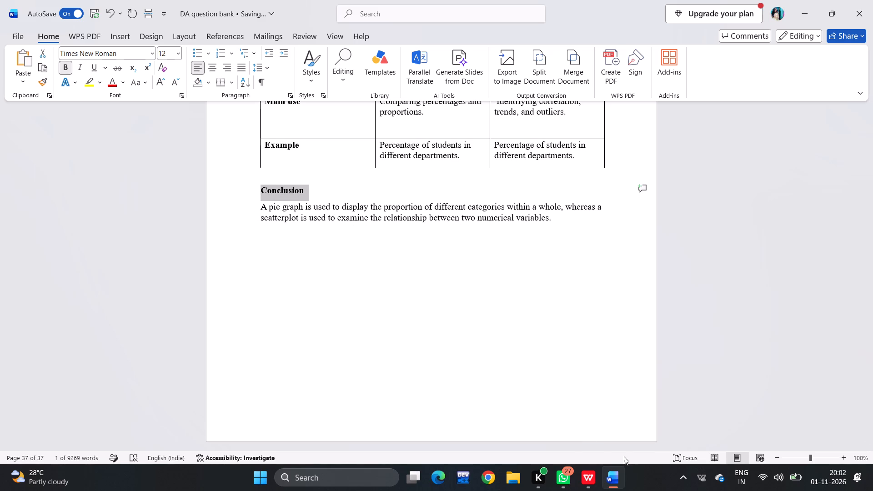
Switch to Google Chrome and open it with the "Your Chrome" profile.
{"action": "left_click", "coordinate": [498, 477]}
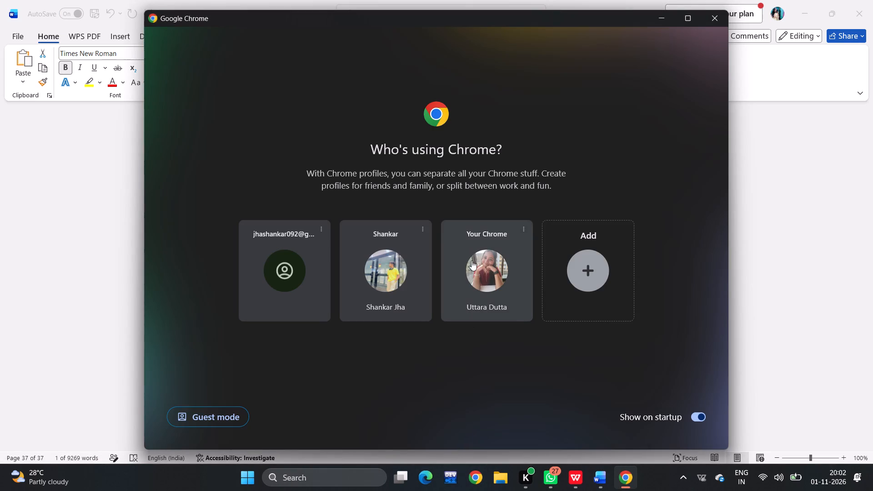
{"action": "left_click", "coordinate": [472, 261]}
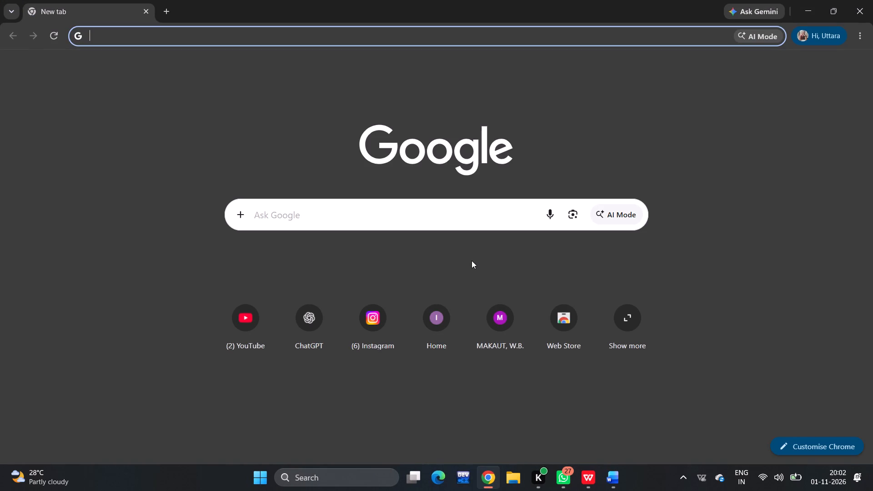
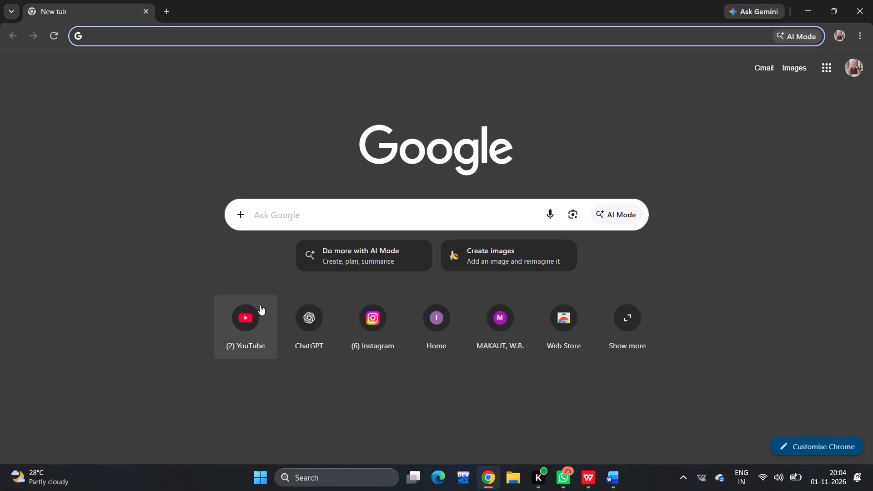
Open YouTube and play the "Mix - Music of Asia" playlist, skipping the advertisement.
{"action": "left_click", "coordinate": [254, 313]}
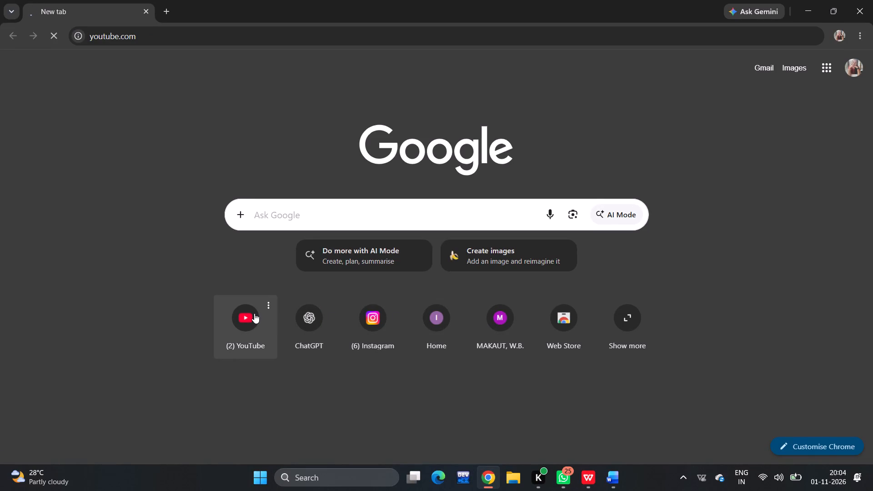
{"action": "double_click", "coordinate": [254, 313]}
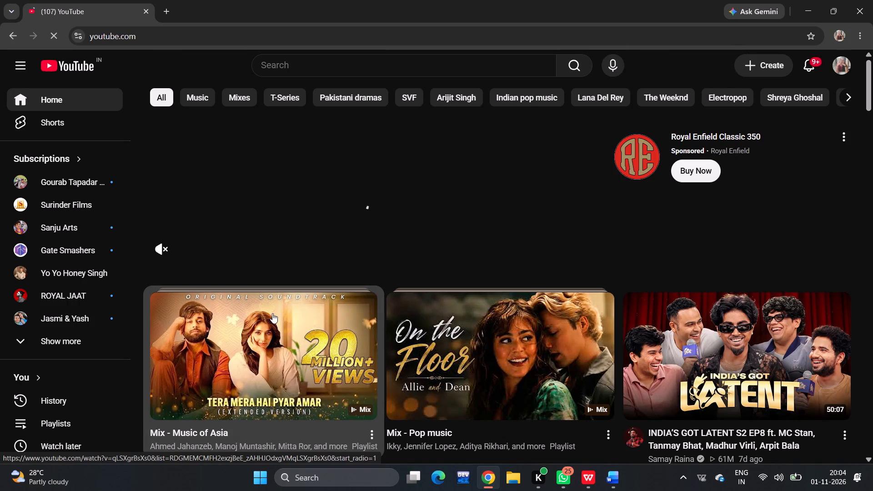
{"action": "left_click", "coordinate": [223, 359]}
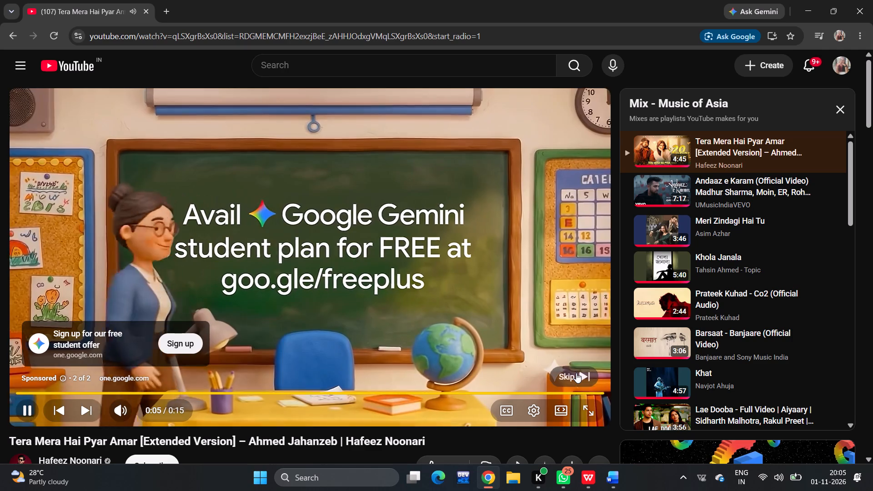
{"action": "left_click", "coordinate": [576, 373]}
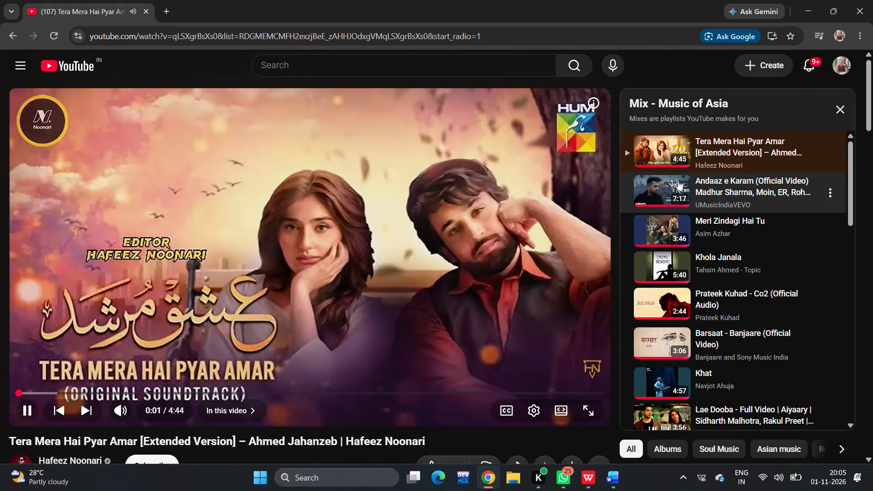
Return to the DA question bank in Word and insert a full-width horizontal separator line below the final Conclusion paragraph, ending on a new line.
{"action": "left_click", "coordinate": [804, 13]}
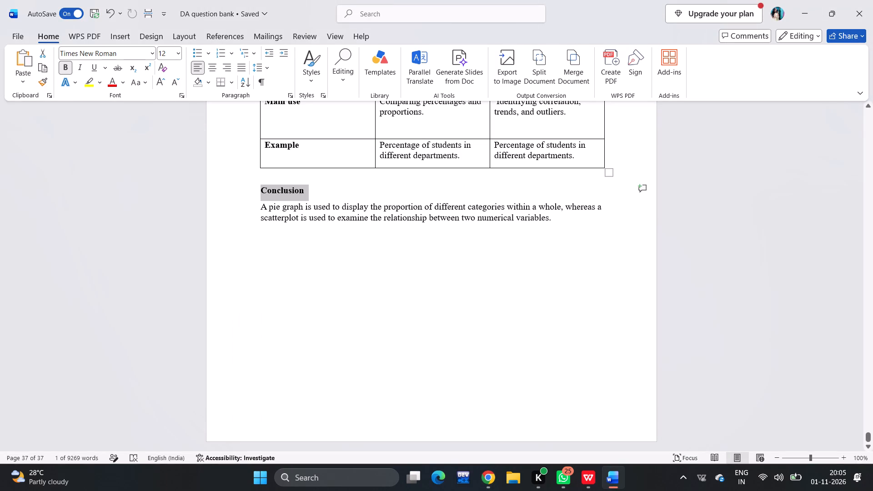
{"action": "scroll", "coordinate": [517, 271], "scroll_direction": "down", "scroll_amount": 1}
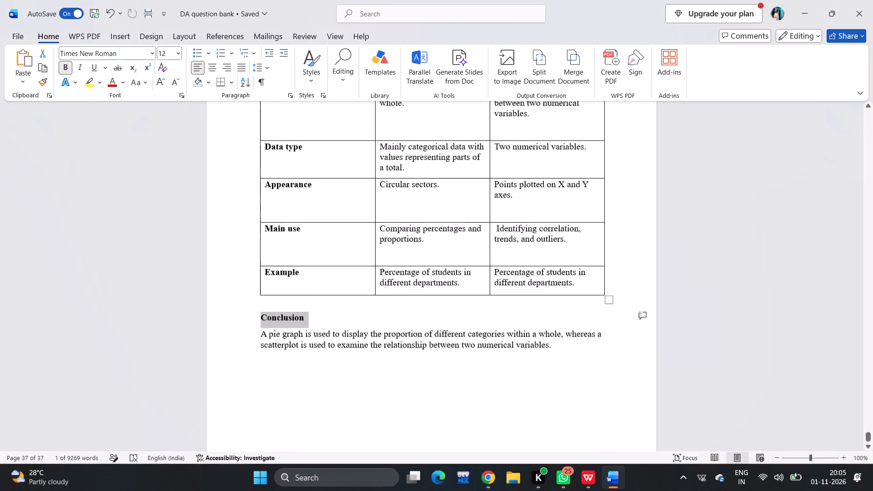
{"action": "scroll", "coordinate": [517, 271], "scroll_direction": "down", "scroll_amount": 1}
{"action": "left_click", "coordinate": [570, 216]}
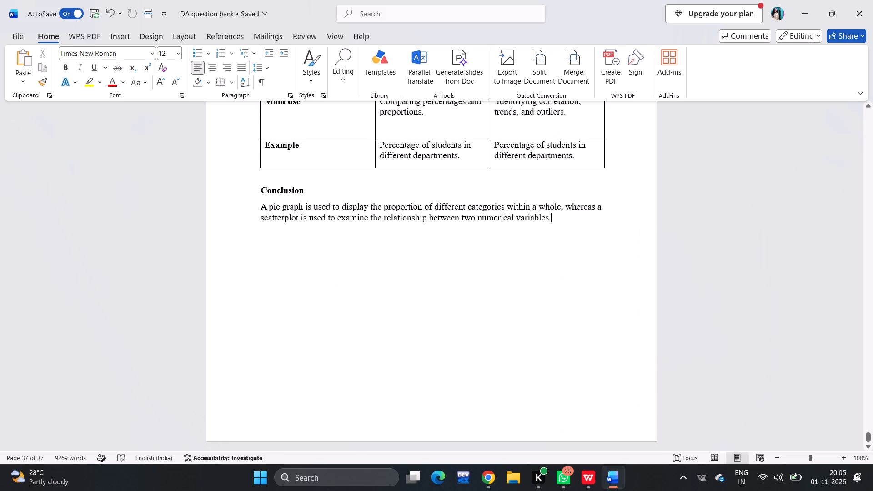
{"action": "key", "text": "Return"}
{"action": "key", "text": "minus"}
{"action": "key", "text": "minus"}
{"action": "key", "text": "minus"}
{"action": "key", "text": "minus"}
{"action": "key", "text": "minus"}
{"action": "key", "text": "minus"}
{"action": "key", "text": "minus"}
{"action": "key", "text": "minus"}
{"action": "key", "text": "minus"}
{"action": "key", "text": "minus"}
{"action": "key", "text": "minus"}
{"action": "key", "text": "minus"}
{"action": "key", "text": "minus"}
{"action": "key", "text": "minus"}
{"action": "key", "text": "minus"}
{"action": "key", "text": "minus"}
{"action": "key", "text": "minus"}
{"action": "key", "text": "minus"}
{"action": "key", "text": "minus"}
{"action": "key", "text": "minus"}
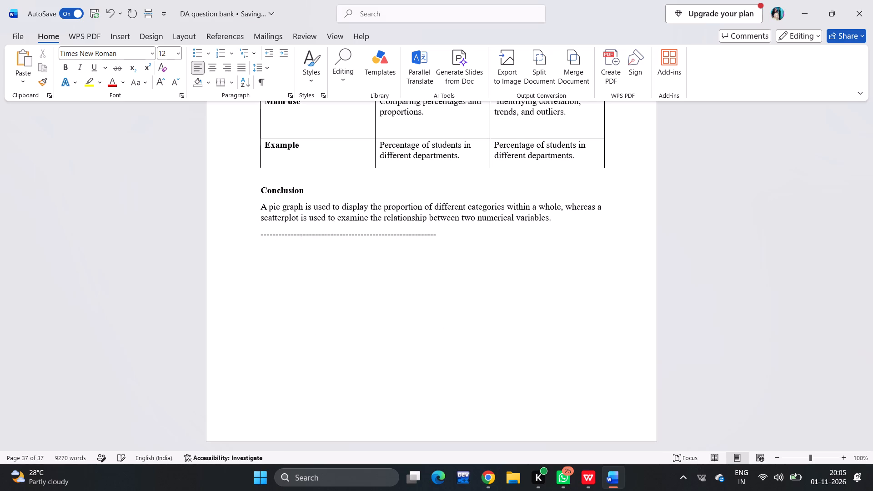
{"action": "type", "text": "------------"}
{"action": "key", "text": "BackSpace"}
{"action": "key", "text": "BackSpace"}
{"action": "key", "text": "Return"}
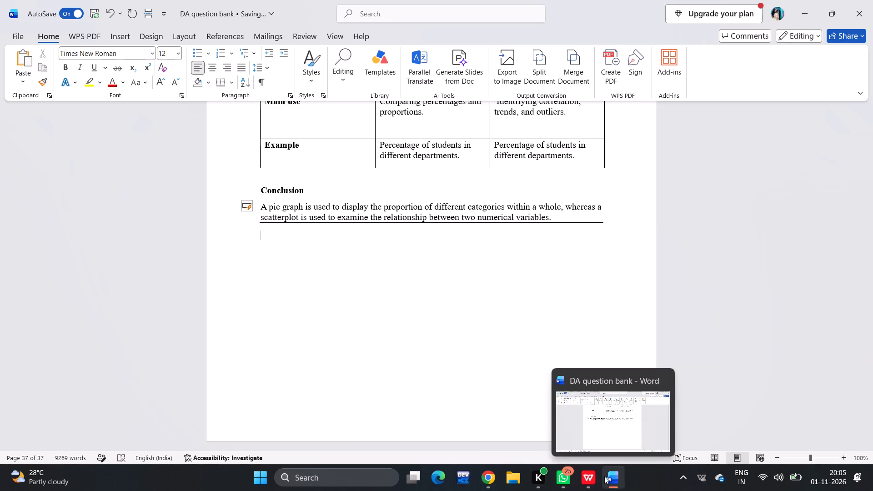
Switch to WPS Office and bring up the document "DA 11 TO 15 TH ANSWER".
{"action": "left_click", "coordinate": [592, 478]}
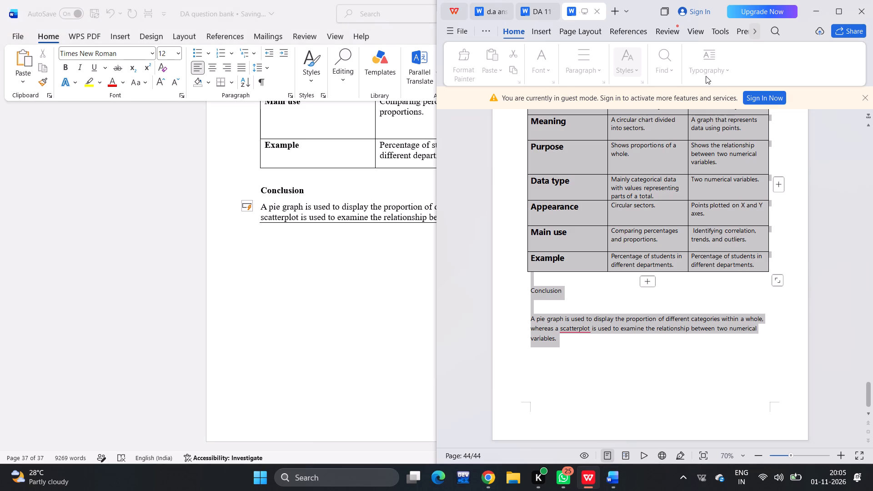
{"action": "scroll", "coordinate": [611, 235], "scroll_direction": "down", "scroll_amount": 4}
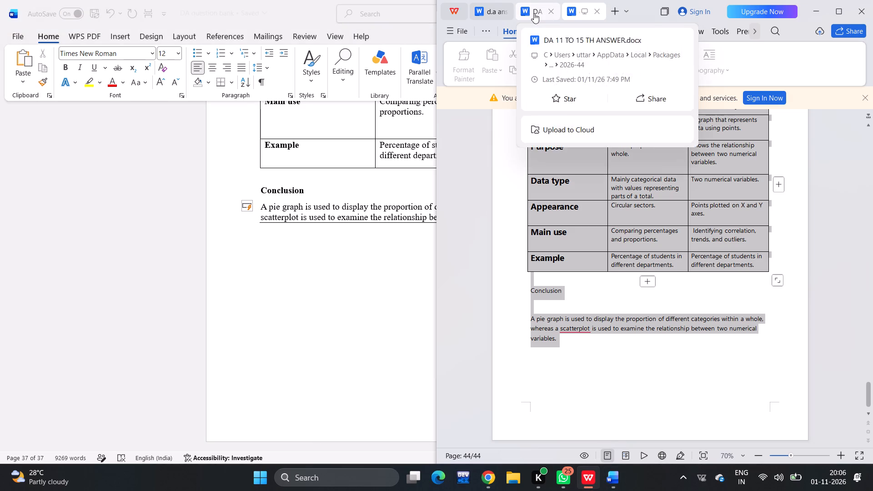
{"action": "left_click", "coordinate": [534, 13]}
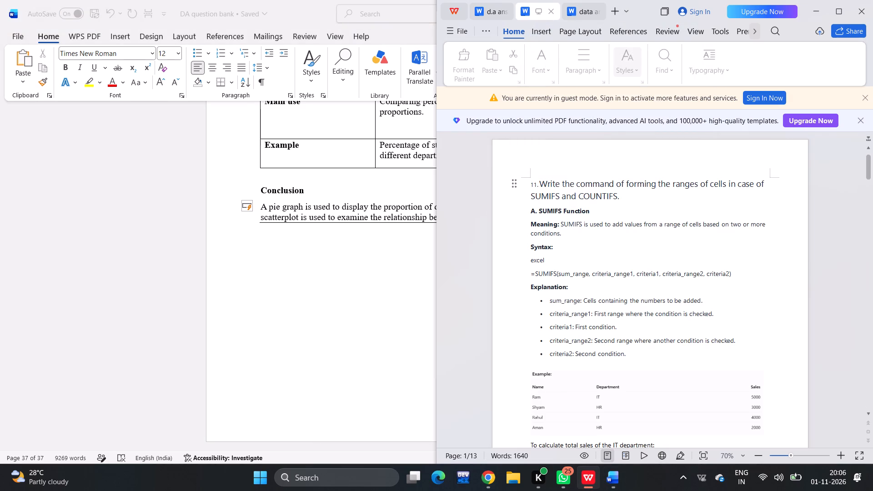
Look through the answers to questions 11 and 12 in the source document, checking their content and layout.
{"action": "scroll", "coordinate": [591, 294], "scroll_direction": "down", "scroll_amount": 1}
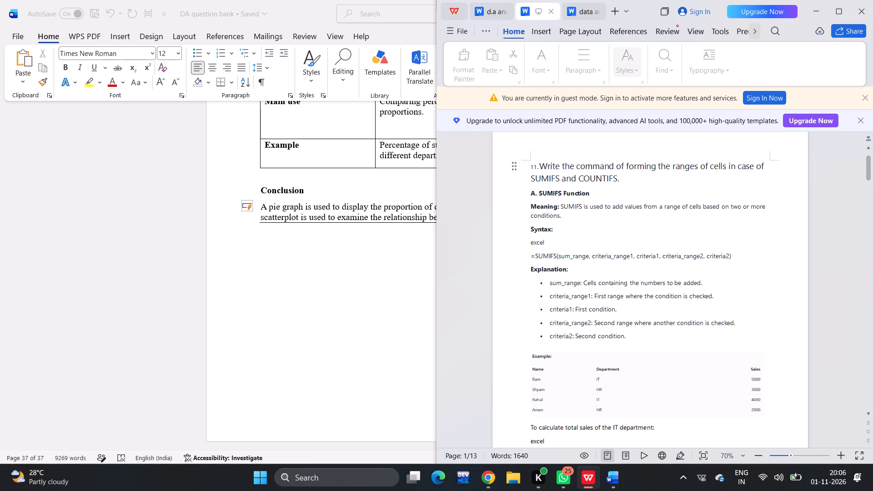
{"action": "scroll", "coordinate": [589, 319], "scroll_direction": "down", "scroll_amount": 6}
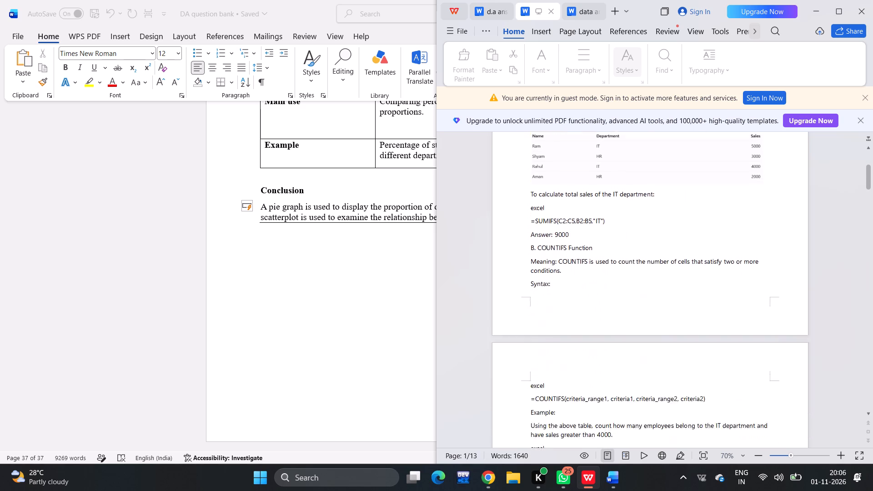
{"action": "scroll", "coordinate": [589, 319], "scroll_direction": "down", "scroll_amount": 7}
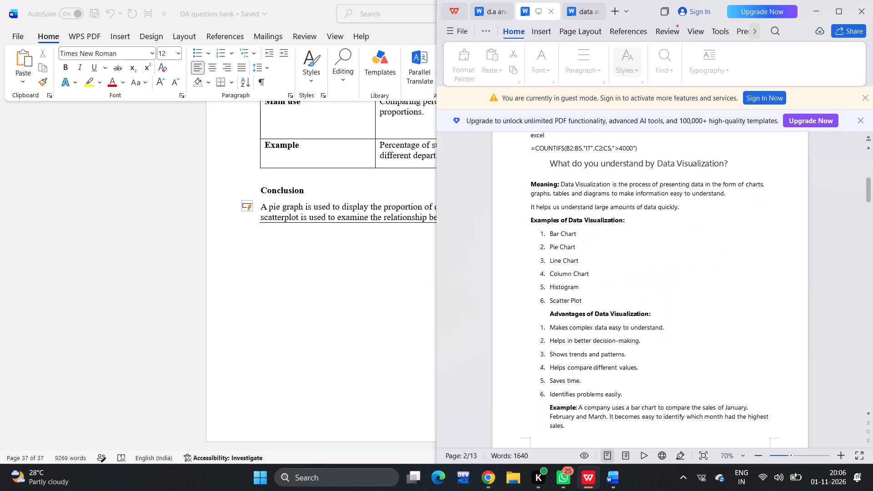
{"action": "scroll", "coordinate": [589, 319], "scroll_direction": "down", "scroll_amount": 5}
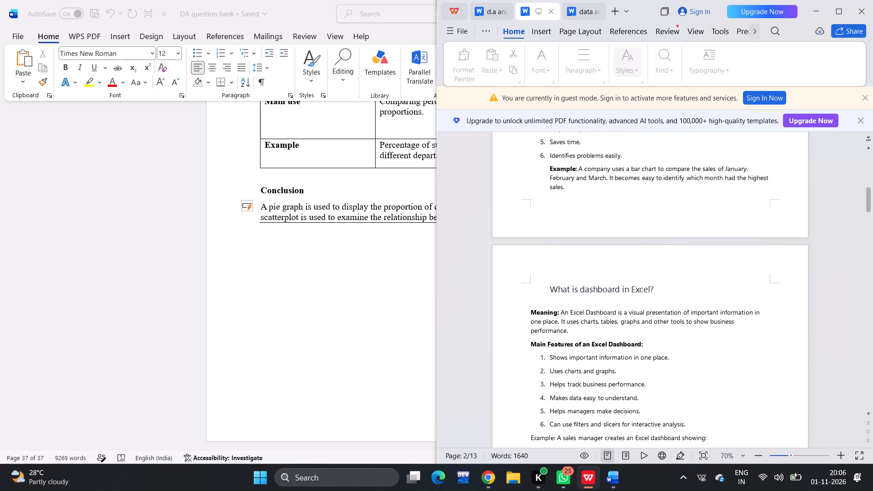
{"action": "scroll", "coordinate": [589, 319], "scroll_direction": "down", "scroll_amount": 4}
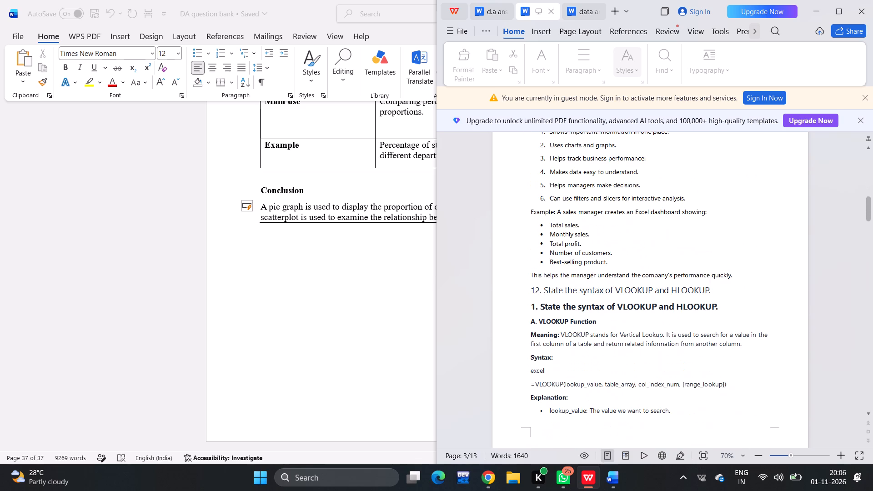
{"action": "scroll", "coordinate": [589, 319], "scroll_direction": "down", "scroll_amount": 2}
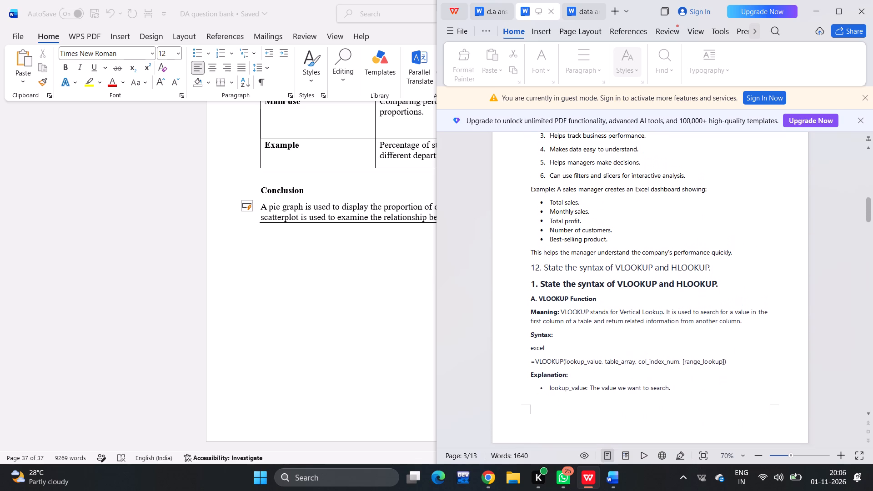
{"action": "scroll", "coordinate": [589, 319], "scroll_direction": "up", "scroll_amount": 3}
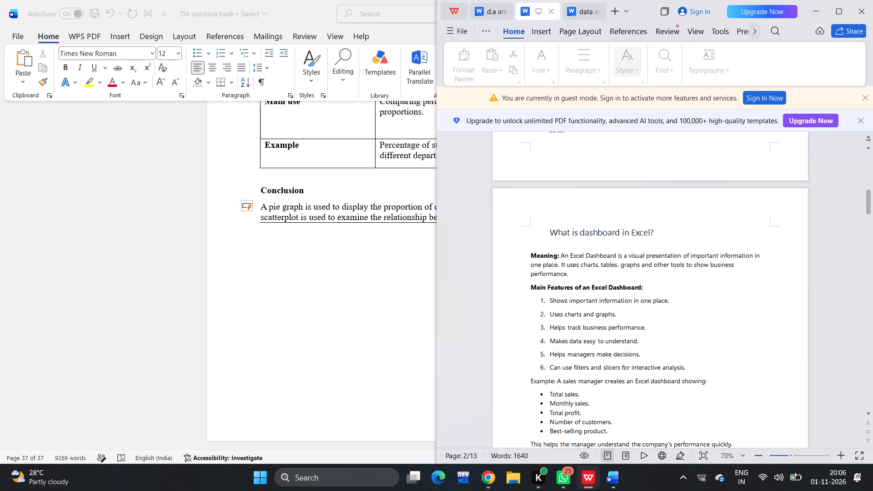
{"action": "scroll", "coordinate": [589, 319], "scroll_direction": "up", "scroll_amount": 12}
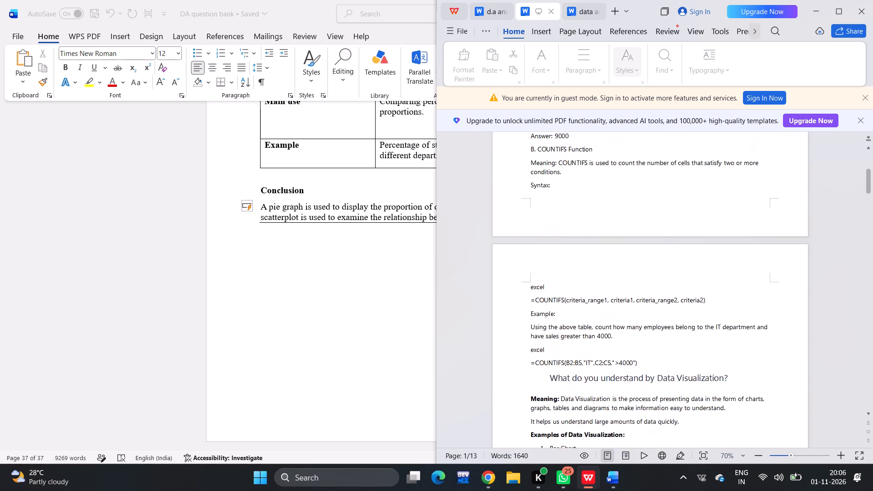
{"action": "scroll", "coordinate": [589, 319], "scroll_direction": "up", "scroll_amount": 8}
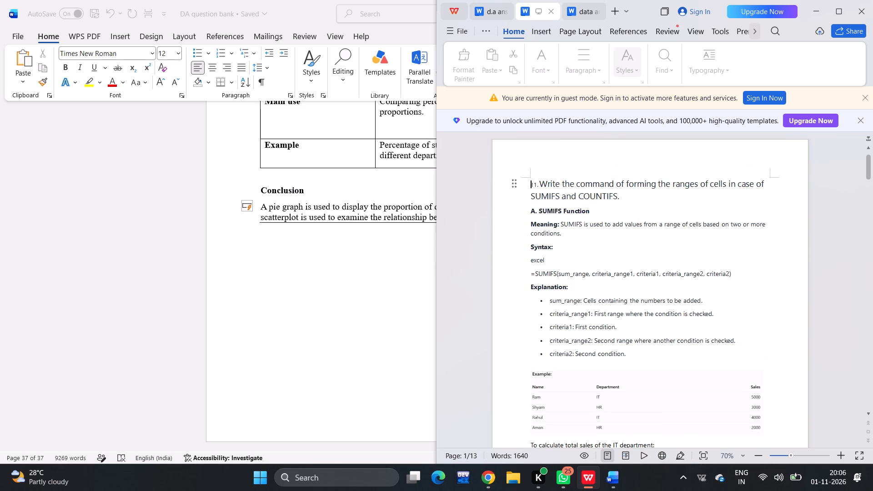
Copy the entire answers document for questions 11 to 15 and paste it below the separator line in the Word question bank.
{"action": "left_click_drag", "start_coordinate": [530, 182], "coordinate": [560, 415]}
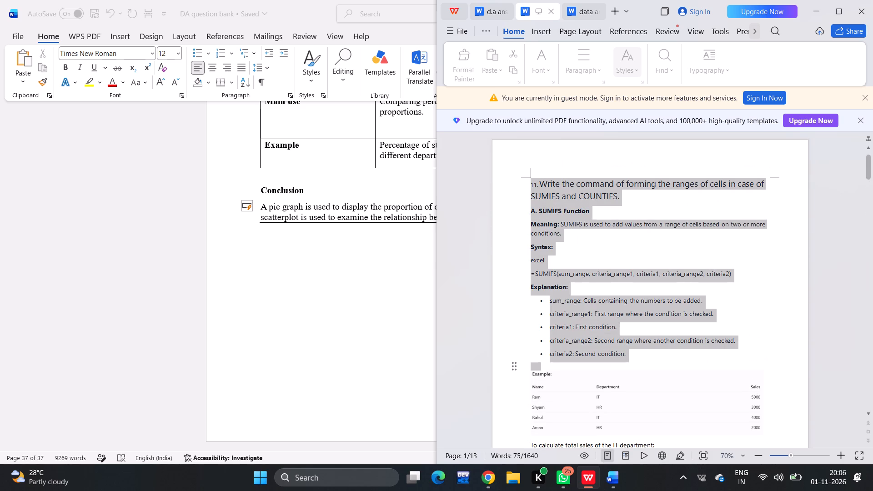
{"action": "left_click_drag", "start_coordinate": [560, 415], "coordinate": [588, 441]}
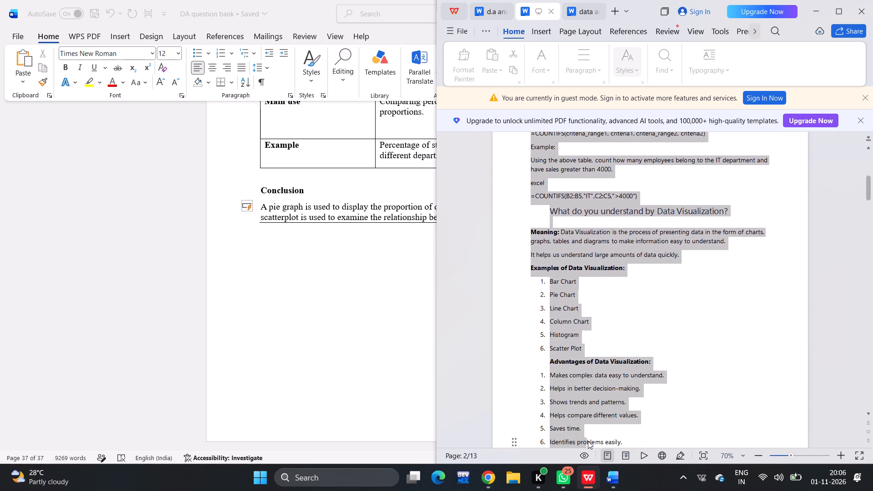
{"action": "left_click_drag", "start_coordinate": [588, 441], "coordinate": [600, 490]}
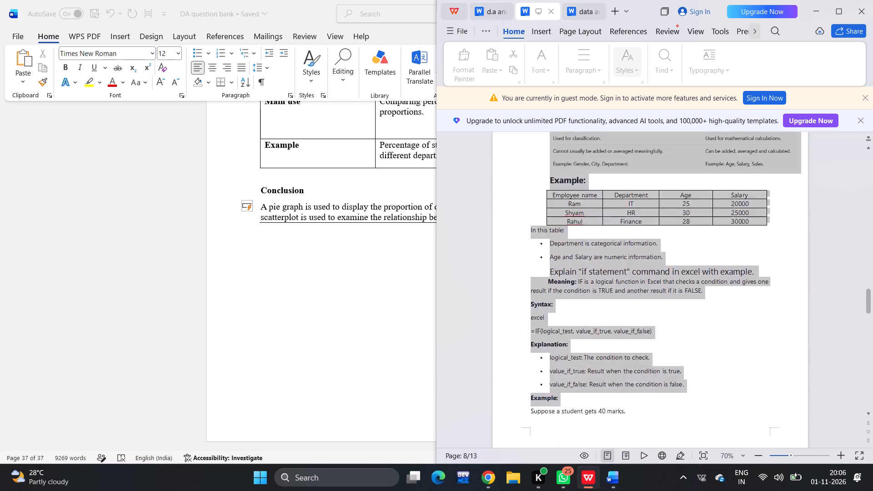
{"action": "left_click_drag", "start_coordinate": [600, 490], "coordinate": [637, 473]}
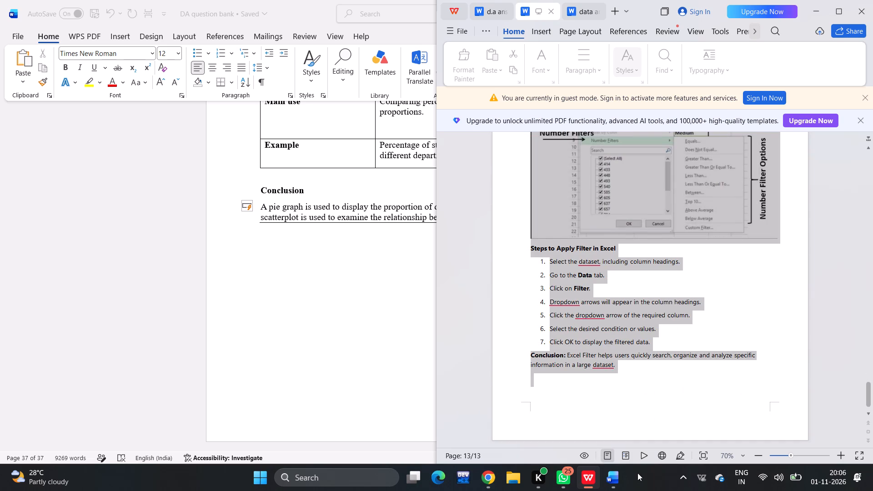
{"action": "left_click_drag", "start_coordinate": [637, 473], "coordinate": [626, 479]}
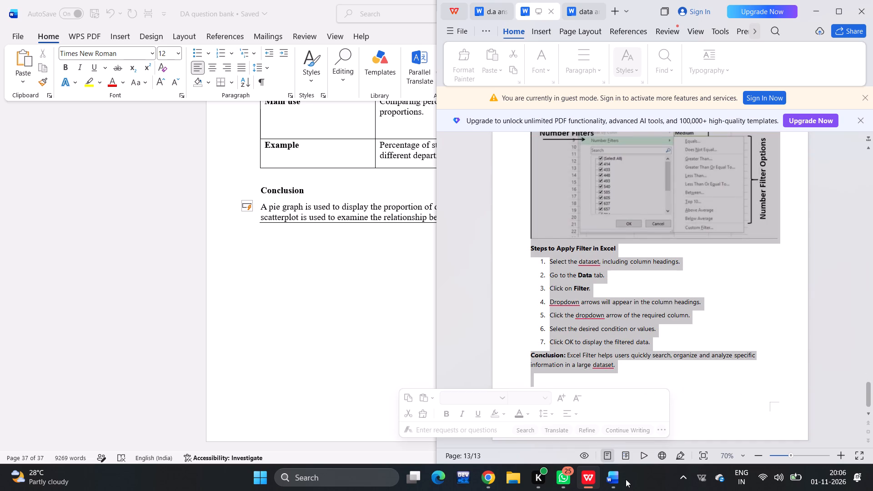
{"action": "key", "text": "ctrl+c"}
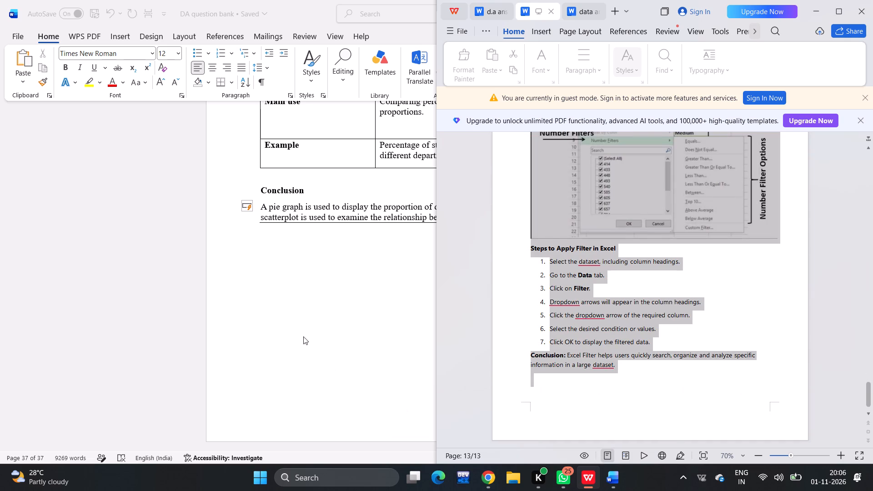
{"action": "left_click", "coordinate": [322, 267]}
{"action": "key", "text": "ctrl+v"}
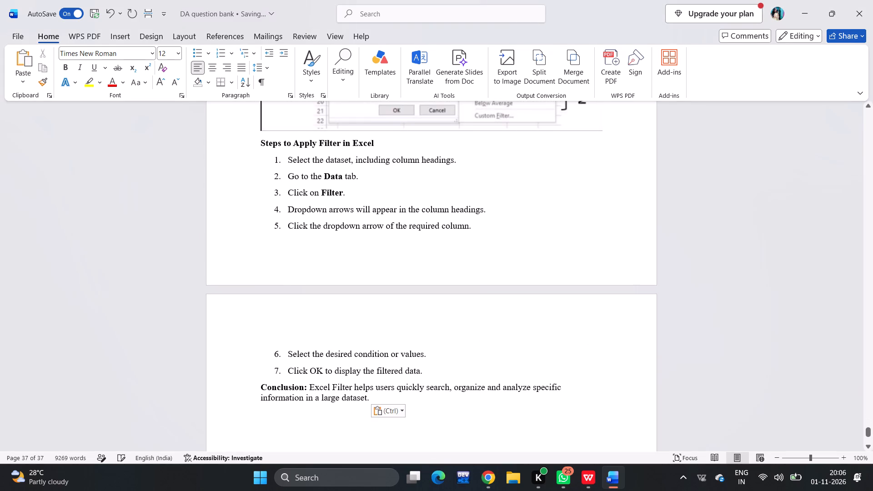
Look back through the pasted answers from the final Conclusion up to the IFERROR and CLEAN sections, checking their content and layout.
{"action": "scroll", "coordinate": [337, 256], "scroll_direction": "up", "scroll_amount": 15}
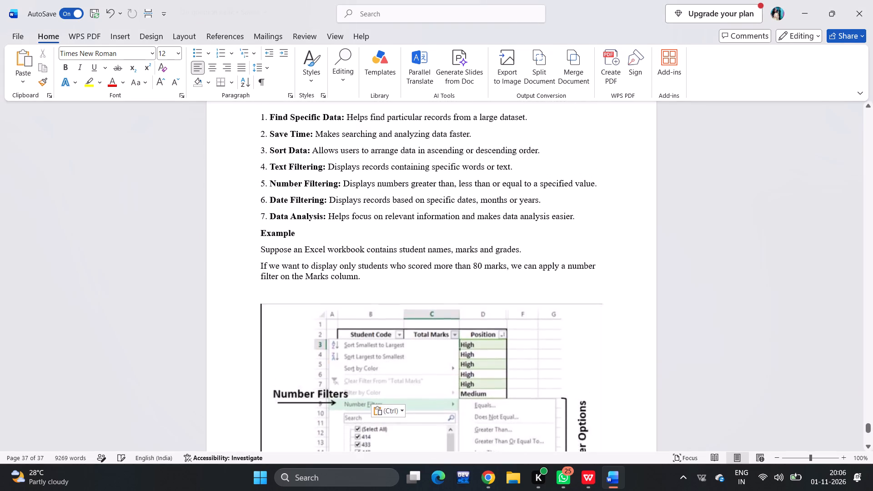
{"action": "scroll", "coordinate": [511, 297], "scroll_direction": "up", "scroll_amount": 12}
{"action": "scroll", "coordinate": [352, 359], "scroll_direction": "up", "scroll_amount": 12}
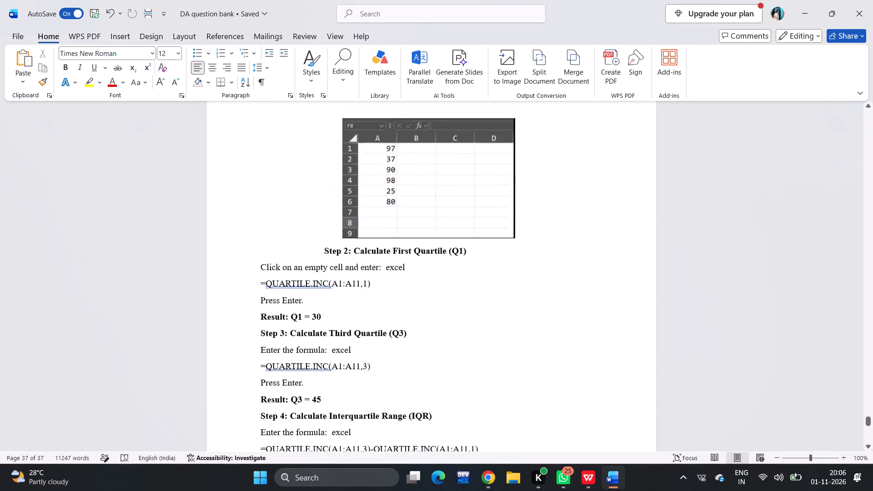
{"action": "scroll", "coordinate": [366, 353], "scroll_direction": "up", "scroll_amount": 12}
{"action": "scroll", "coordinate": [461, 325], "scroll_direction": "up", "scroll_amount": 17}
{"action": "scroll", "coordinate": [461, 325], "scroll_direction": "up", "scroll_amount": 18}
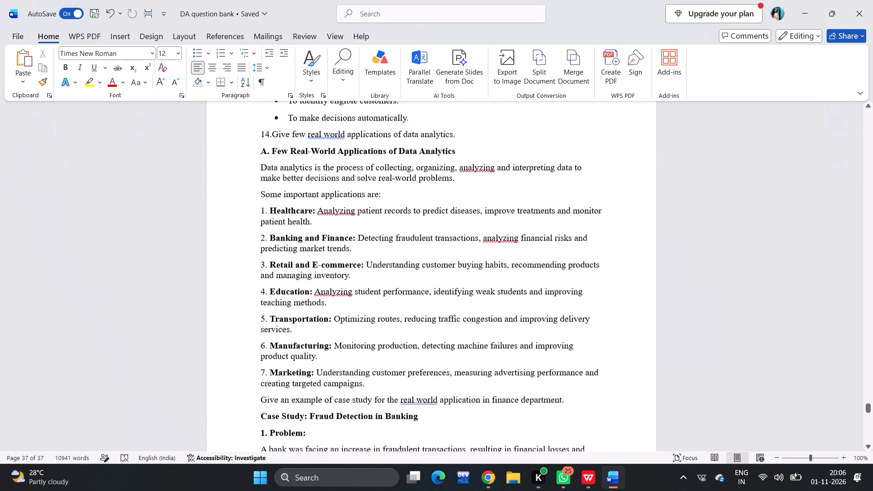
{"action": "scroll", "coordinate": [461, 325], "scroll_direction": "up", "scroll_amount": 16}
{"action": "scroll", "coordinate": [461, 325], "scroll_direction": "up", "scroll_amount": 6}
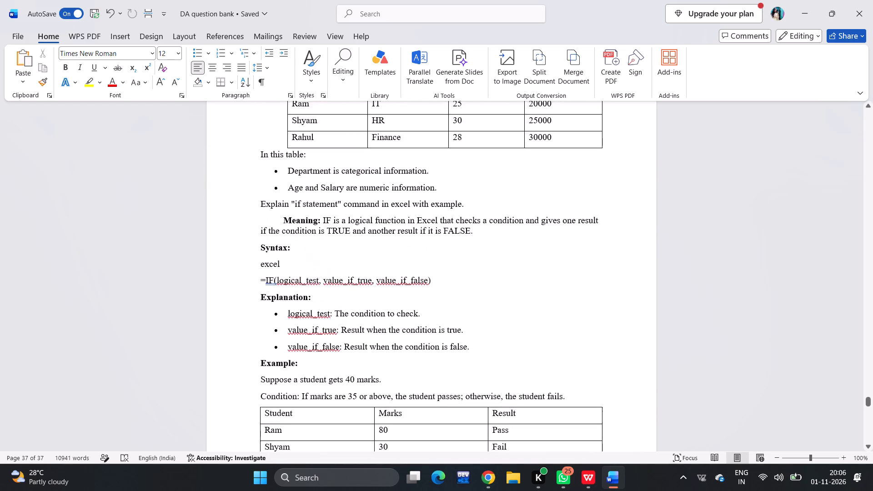
{"action": "scroll", "coordinate": [461, 325], "scroll_direction": "up", "scroll_amount": 17}
{"action": "scroll", "coordinate": [461, 325], "scroll_direction": "up", "scroll_amount": 6}
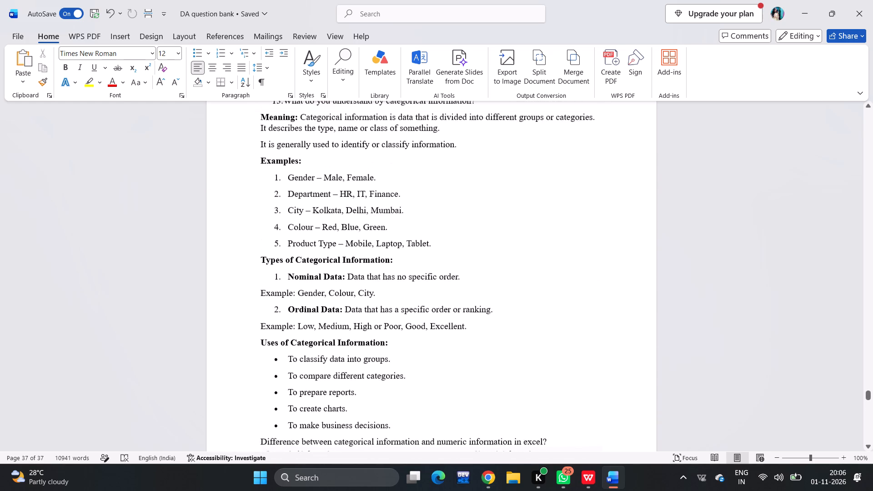
{"action": "scroll", "coordinate": [461, 325], "scroll_direction": "up", "scroll_amount": 6}
{"action": "scroll", "coordinate": [461, 325], "scroll_direction": "up", "scroll_amount": 18}
{"action": "scroll", "coordinate": [461, 325], "scroll_direction": "up", "scroll_amount": 7}
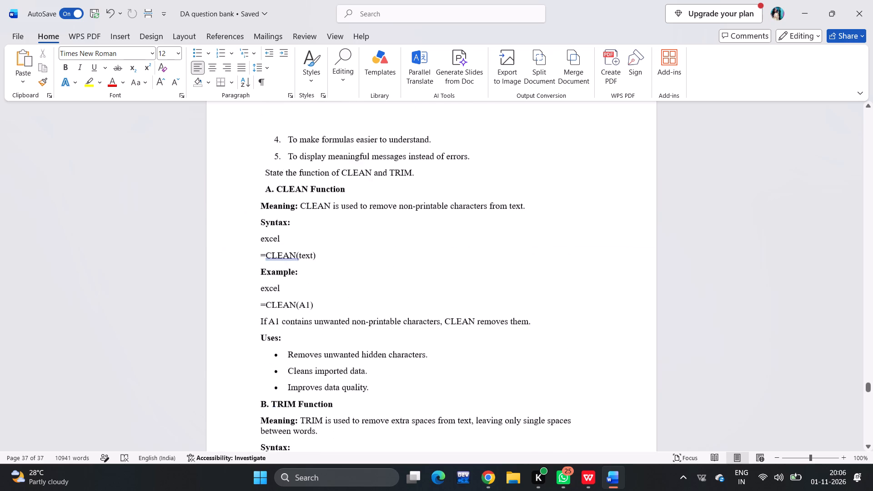
{"action": "scroll", "coordinate": [461, 325], "scroll_direction": "up", "scroll_amount": 2}
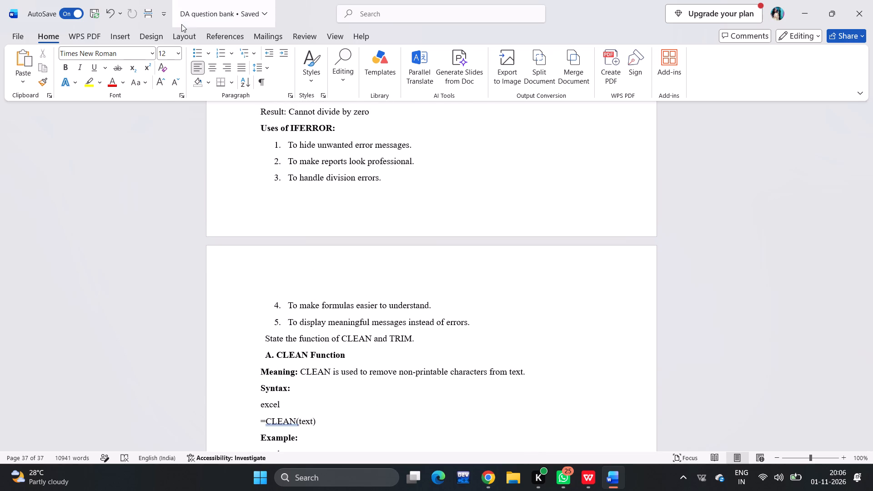
Apply a 3-D page border with a dash-dot-dot line, 1 ½ pt wide, to the whole document.
{"action": "left_click", "coordinate": [188, 33]}
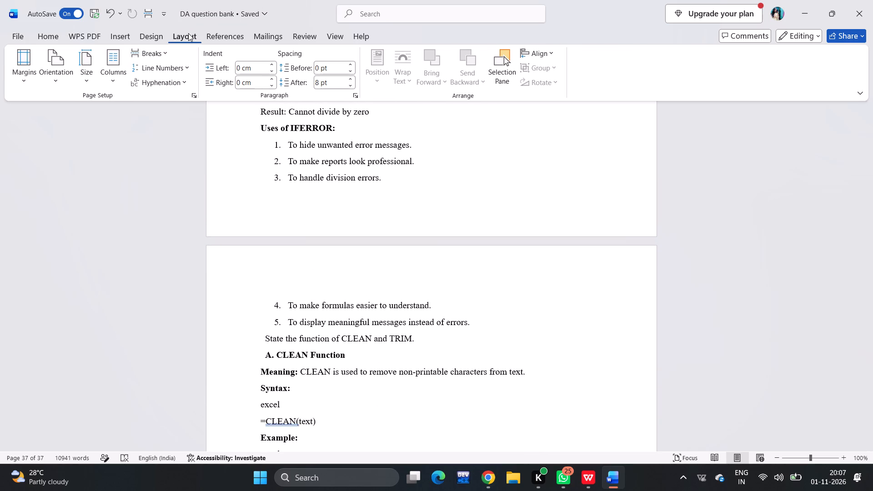
{"action": "left_click", "coordinate": [156, 37]}
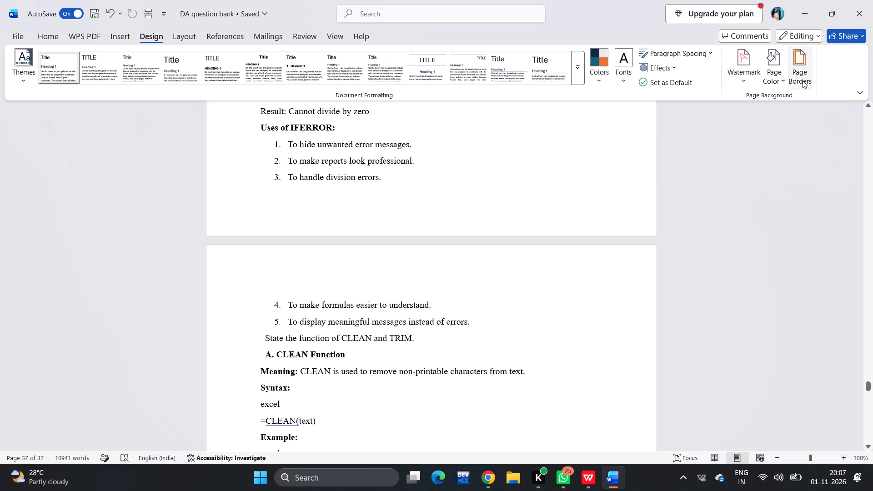
{"action": "left_click", "coordinate": [803, 80]}
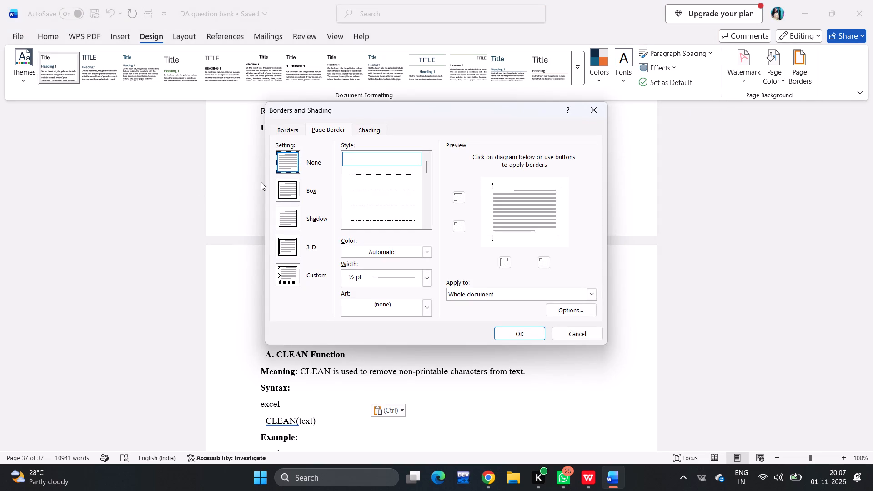
{"action": "left_click", "coordinate": [291, 251]}
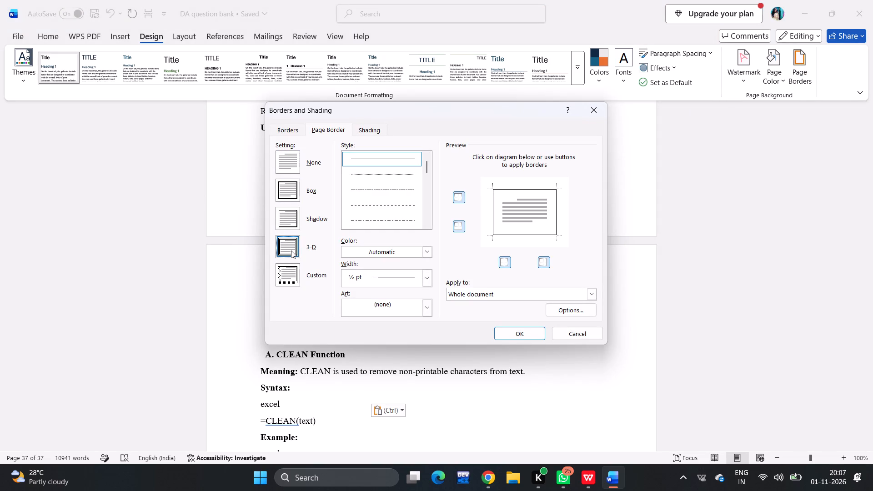
{"action": "scroll", "coordinate": [426, 240], "scroll_direction": "down", "scroll_amount": 1}
{"action": "double_click", "coordinate": [428, 225]}
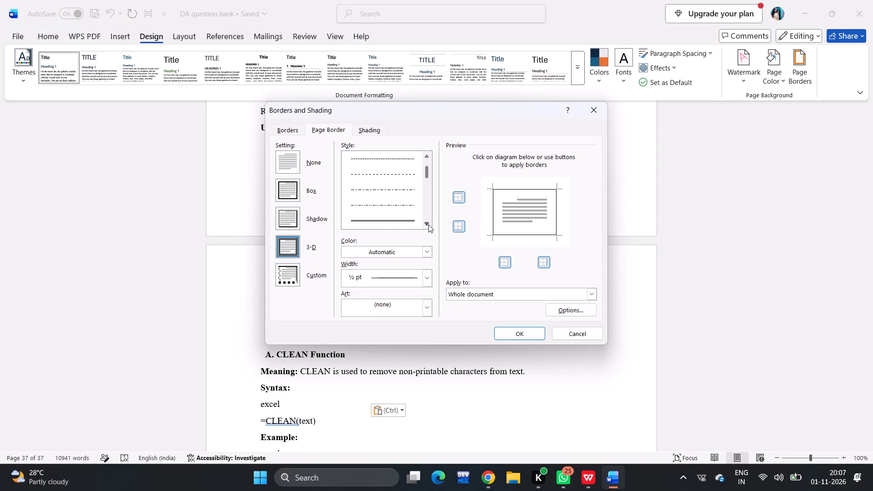
{"action": "left_click", "coordinate": [411, 208]}
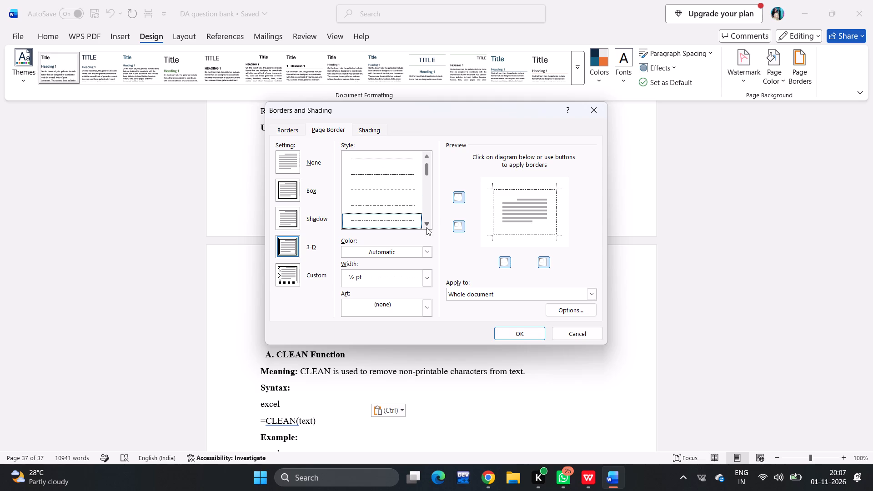
{"action": "left_click", "coordinate": [428, 276]}
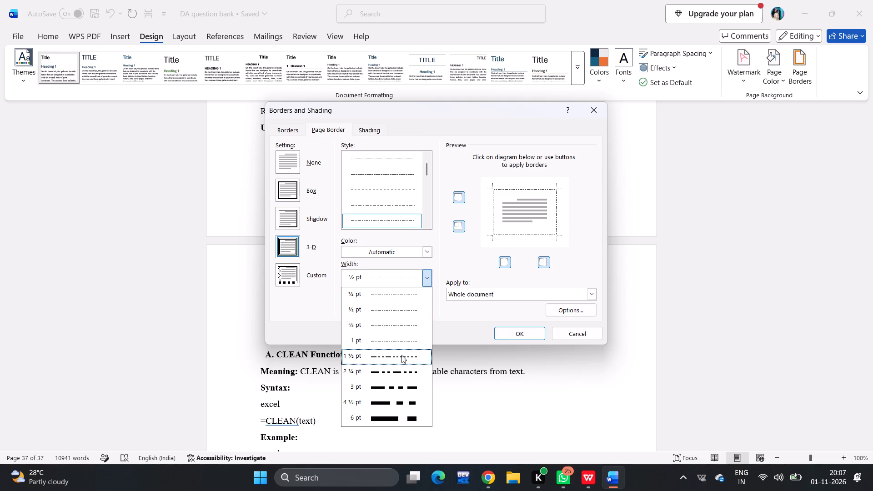
{"action": "left_click", "coordinate": [401, 357]}
{"action": "left_click", "coordinate": [517, 331]}
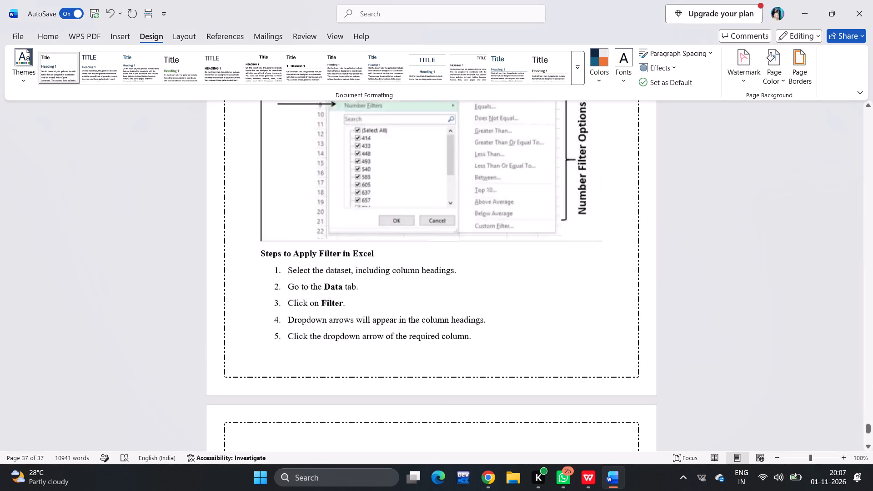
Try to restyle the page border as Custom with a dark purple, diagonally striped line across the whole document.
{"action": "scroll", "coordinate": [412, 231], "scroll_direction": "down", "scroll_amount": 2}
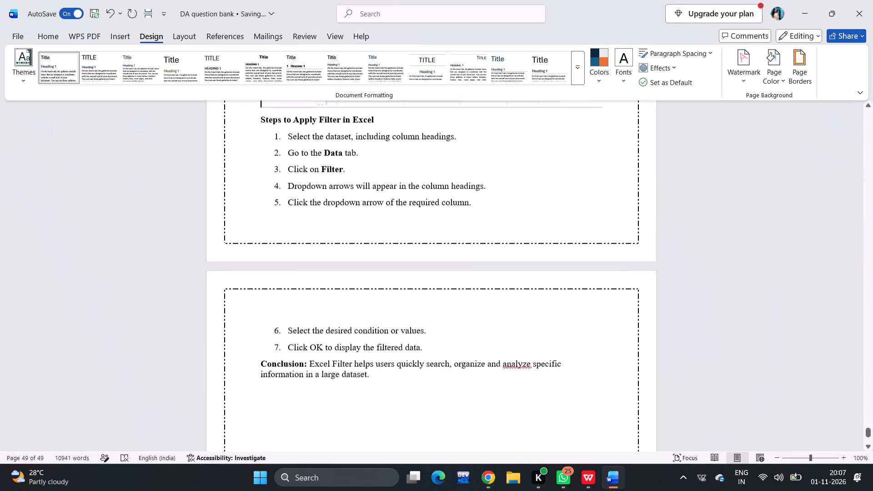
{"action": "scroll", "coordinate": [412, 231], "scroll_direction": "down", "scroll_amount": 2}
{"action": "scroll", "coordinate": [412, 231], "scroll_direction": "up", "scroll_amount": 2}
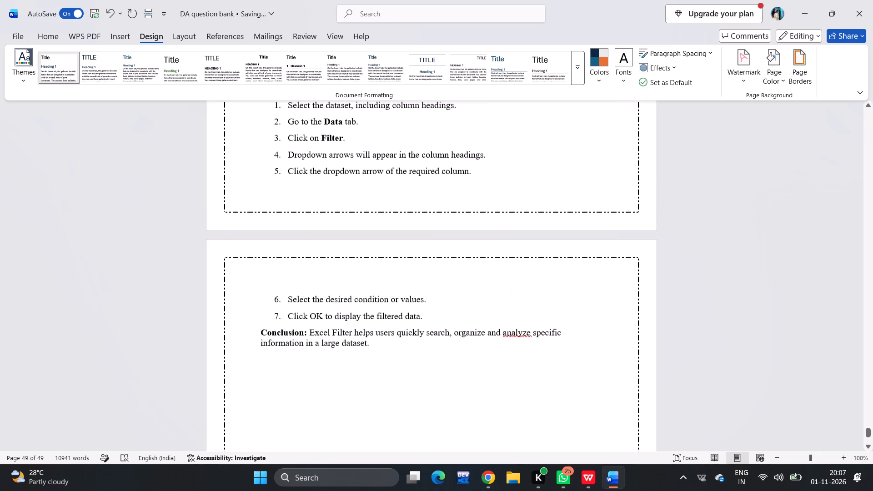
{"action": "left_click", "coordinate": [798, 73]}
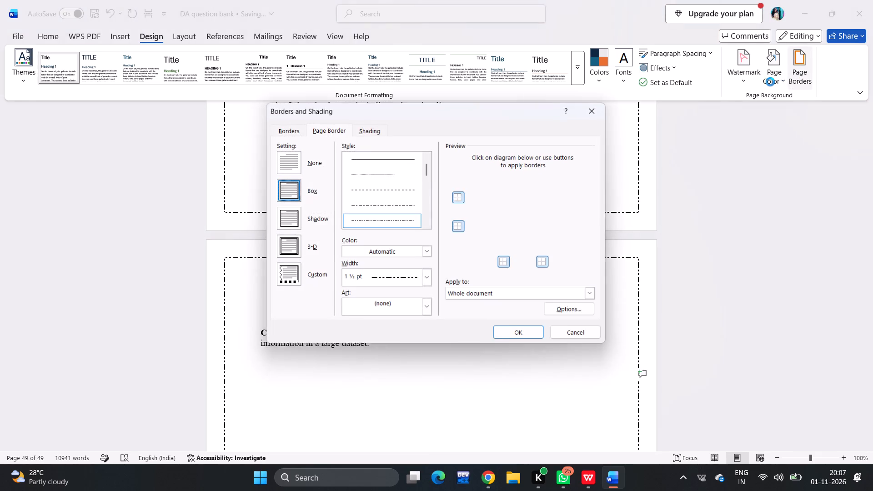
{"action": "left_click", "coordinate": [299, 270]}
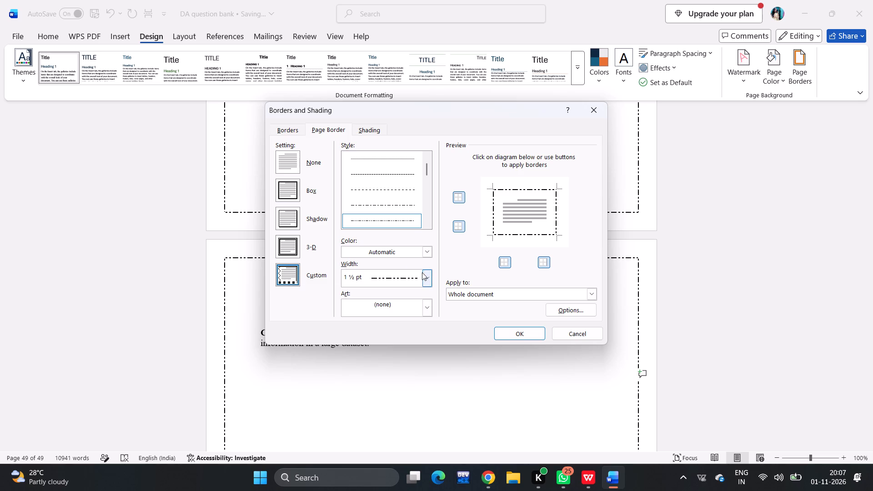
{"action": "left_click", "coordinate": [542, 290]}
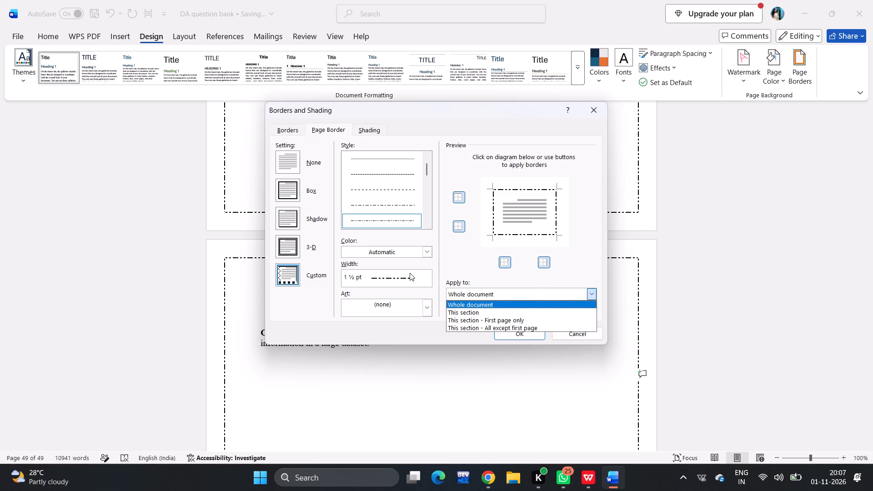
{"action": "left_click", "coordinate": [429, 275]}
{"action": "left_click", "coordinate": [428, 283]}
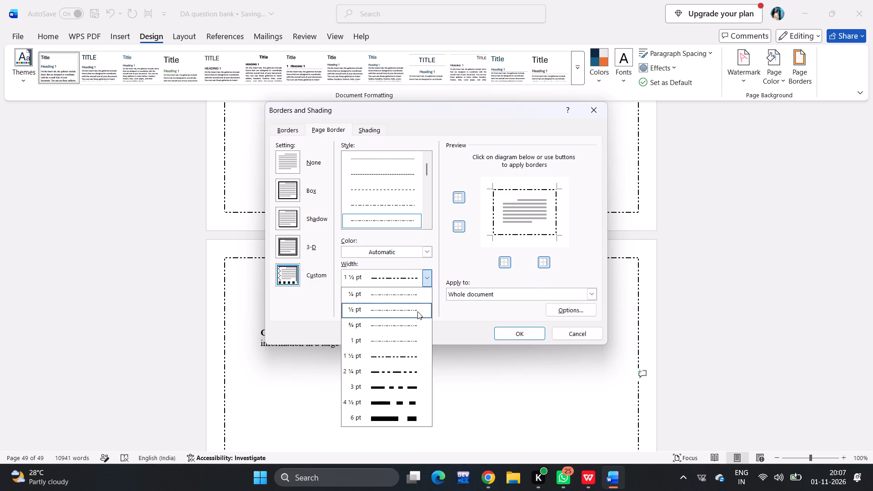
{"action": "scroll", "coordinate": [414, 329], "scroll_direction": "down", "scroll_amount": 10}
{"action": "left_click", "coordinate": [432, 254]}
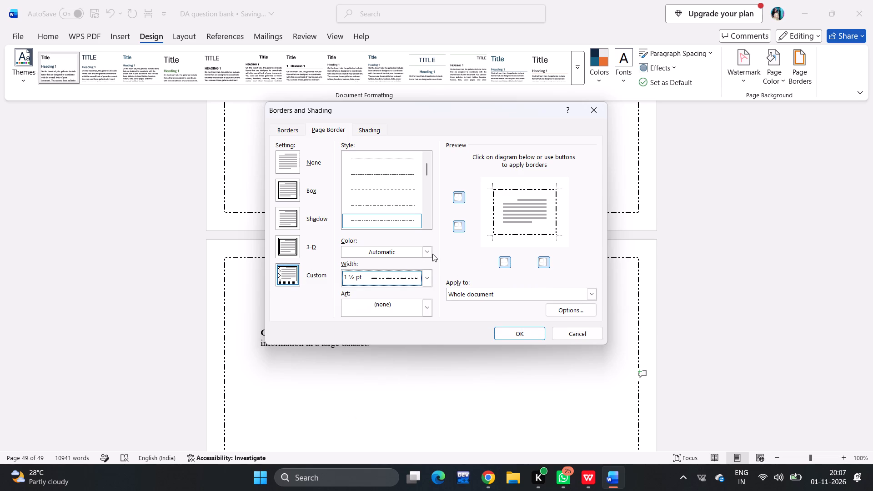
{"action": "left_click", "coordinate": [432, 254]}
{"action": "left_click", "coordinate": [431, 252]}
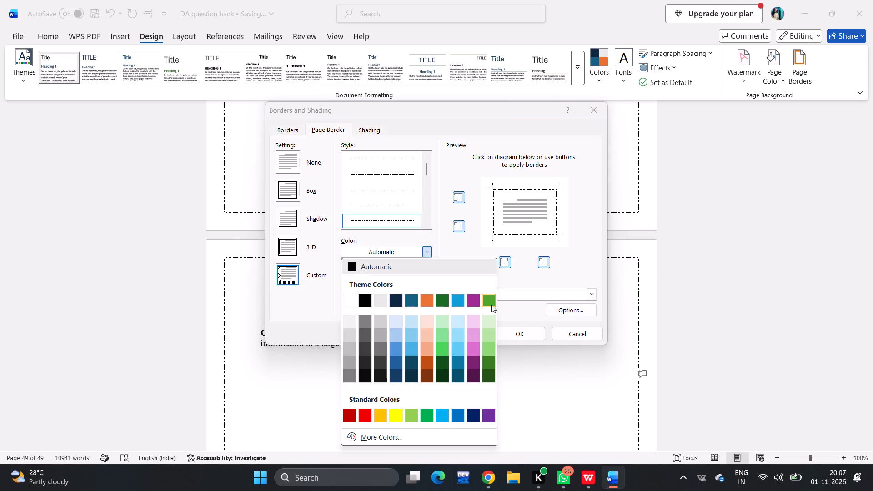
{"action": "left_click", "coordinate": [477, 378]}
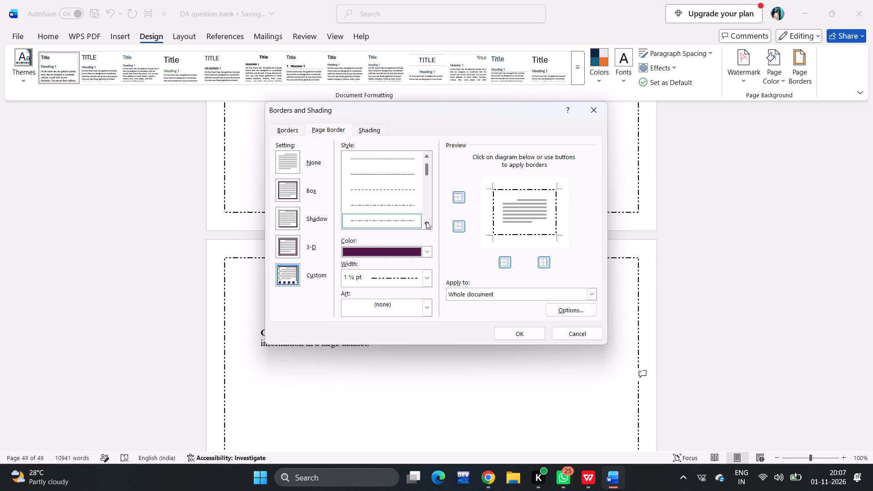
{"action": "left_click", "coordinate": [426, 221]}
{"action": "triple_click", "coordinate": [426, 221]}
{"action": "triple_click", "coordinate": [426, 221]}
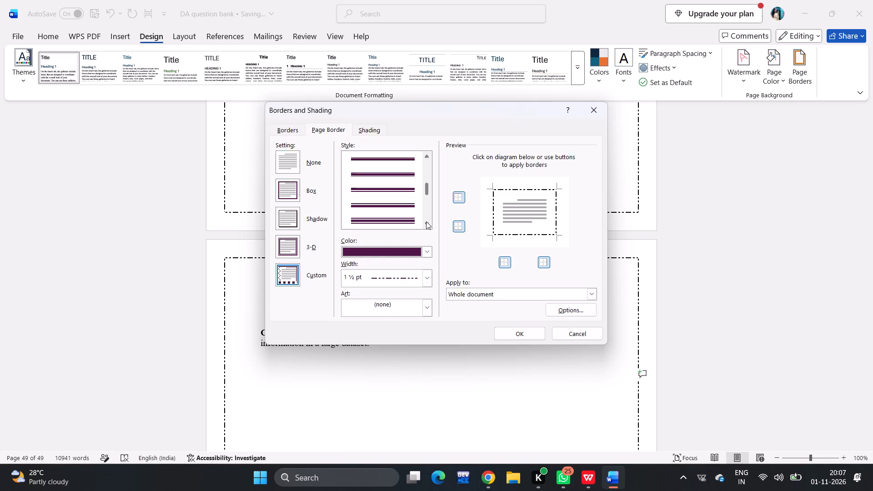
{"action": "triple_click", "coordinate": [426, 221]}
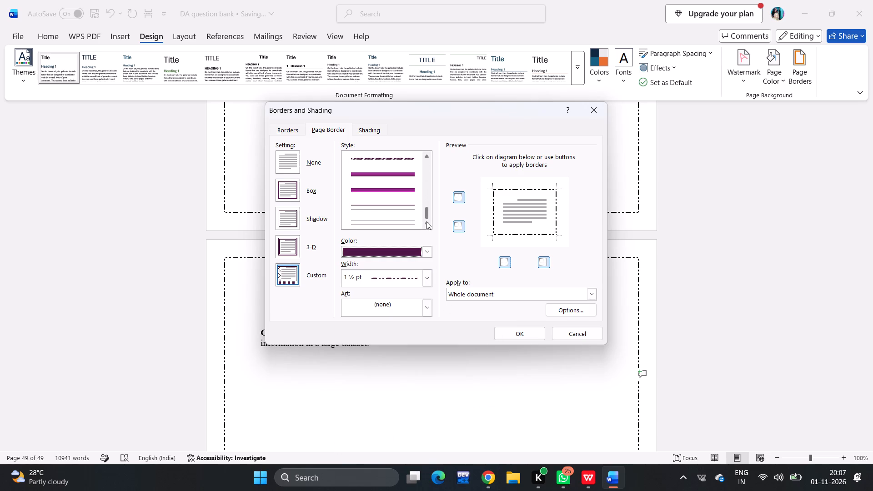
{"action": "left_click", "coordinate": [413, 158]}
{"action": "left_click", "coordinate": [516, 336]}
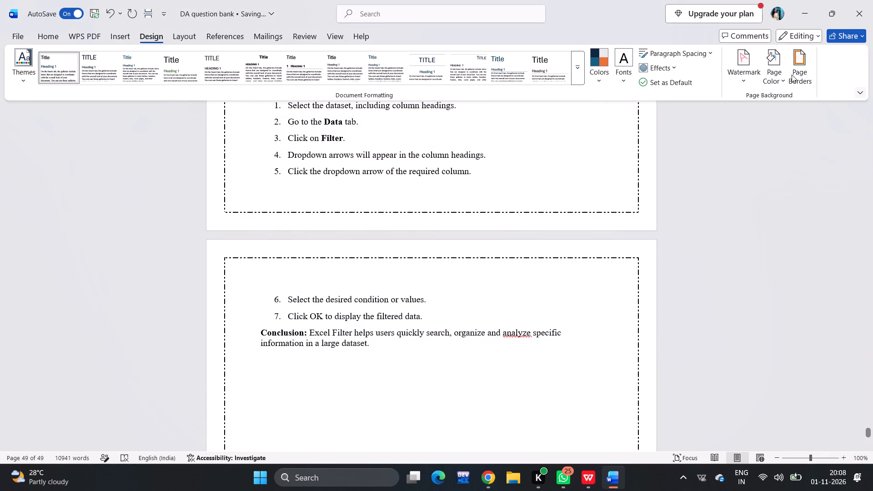
Set the page colour to the lightest pink-purple theme tint.
{"action": "left_click", "coordinate": [778, 80]}
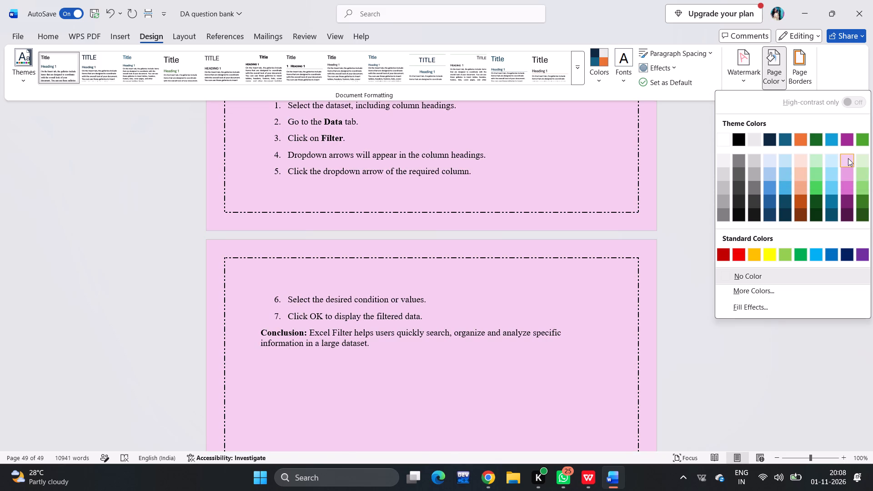
{"action": "left_click", "coordinate": [848, 158]}
Look through the pages from the last one up to the categorical information answer, checking the page colour, border, tables and pictures.
{"action": "scroll", "coordinate": [506, 297], "scroll_direction": "down", "scroll_amount": 4}
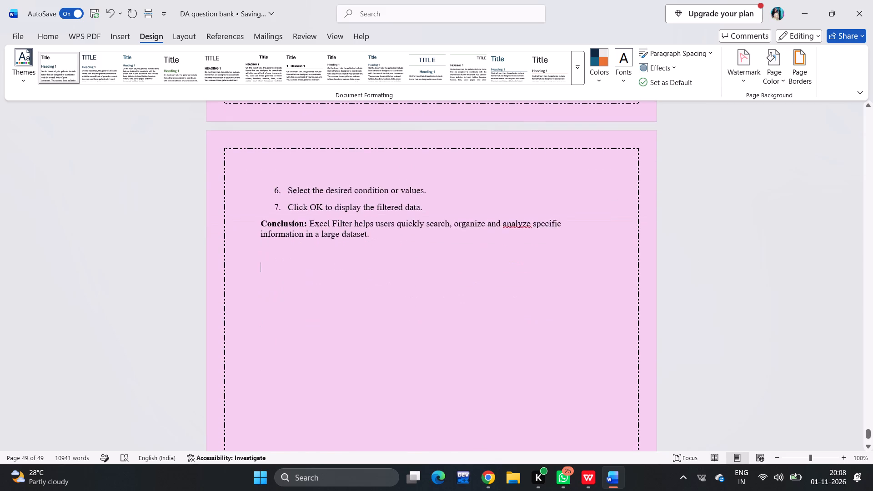
{"action": "scroll", "coordinate": [506, 299], "scroll_direction": "up", "scroll_amount": 5}
{"action": "scroll", "coordinate": [506, 299], "scroll_direction": "down", "scroll_amount": 1}
{"action": "scroll", "coordinate": [506, 299], "scroll_direction": "up", "scroll_amount": 5}
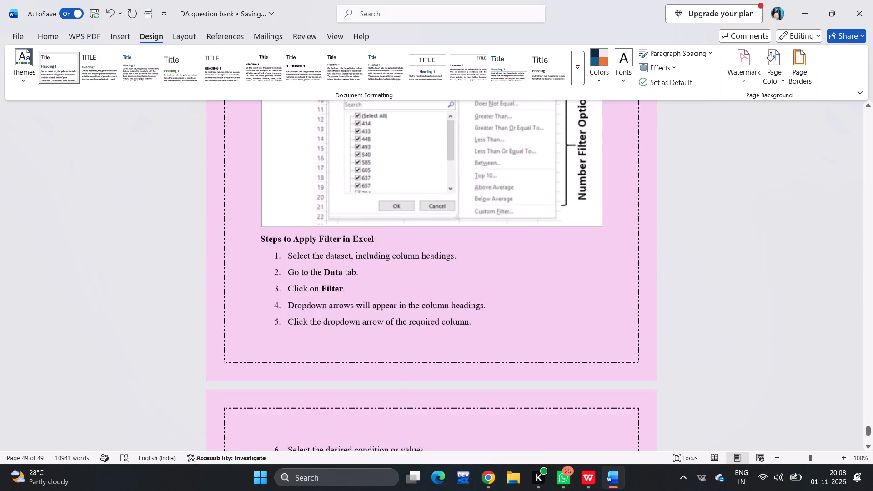
{"action": "scroll", "coordinate": [506, 299], "scroll_direction": "up", "scroll_amount": 14}
{"action": "scroll", "coordinate": [506, 299], "scroll_direction": "up", "scroll_amount": 7}
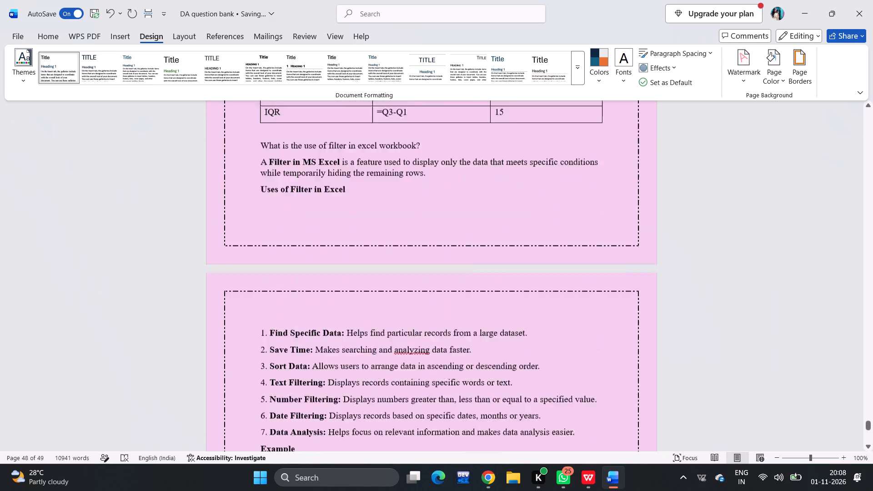
{"action": "scroll", "coordinate": [506, 299], "scroll_direction": "up", "scroll_amount": 19}
{"action": "scroll", "coordinate": [507, 299], "scroll_direction": "up", "scroll_amount": 7}
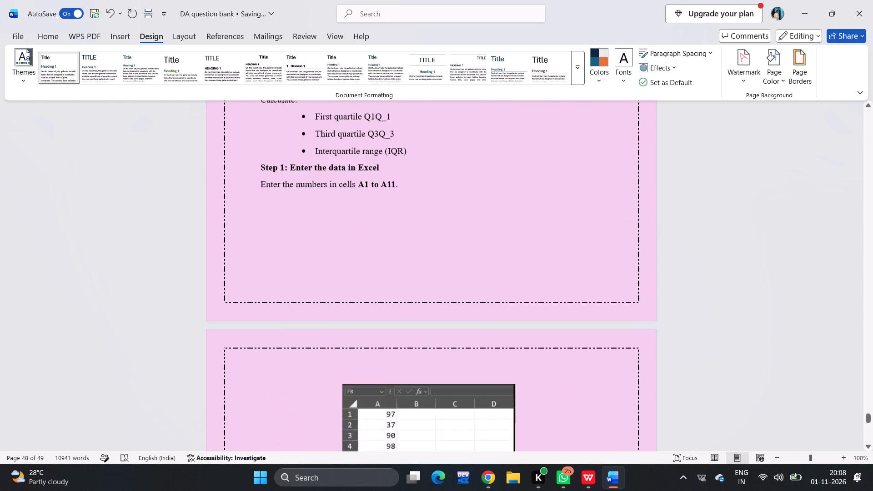
{"action": "scroll", "coordinate": [507, 299], "scroll_direction": "up", "scroll_amount": 15}
{"action": "scroll", "coordinate": [507, 299], "scroll_direction": "up", "scroll_amount": 7}
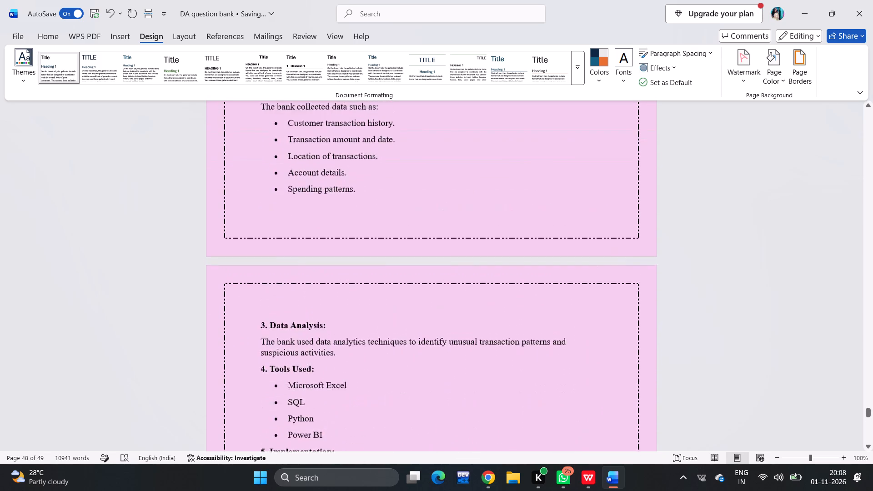
{"action": "scroll", "coordinate": [507, 299], "scroll_direction": "up", "scroll_amount": 13}
{"action": "scroll", "coordinate": [507, 299], "scroll_direction": "up", "scroll_amount": 14}
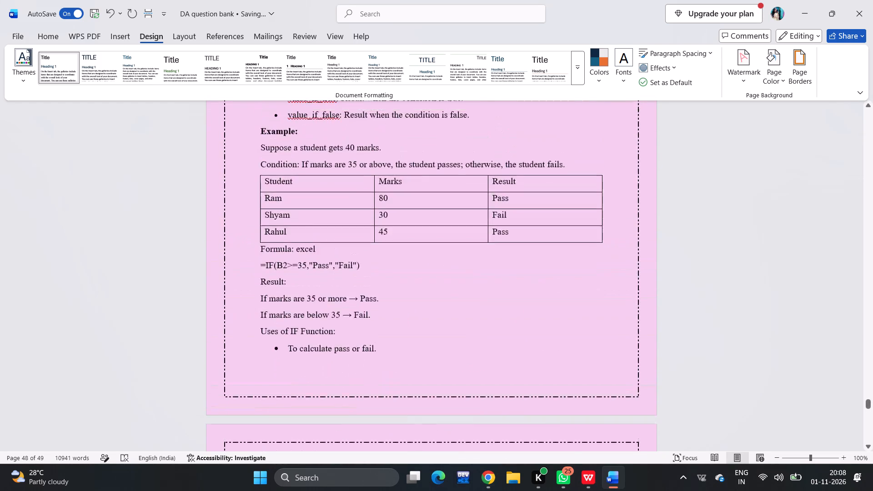
{"action": "scroll", "coordinate": [507, 299], "scroll_direction": "up", "scroll_amount": 20}
{"action": "scroll", "coordinate": [507, 299], "scroll_direction": "up", "scroll_amount": 7}
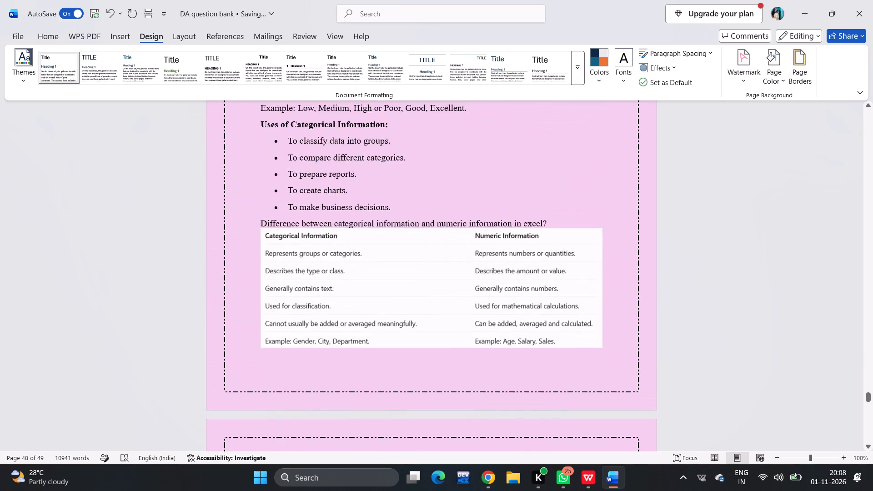
Review the pages backwards from the categorical information answer to question 9, checking the text formatting, tables, border and page colour.
{"action": "scroll", "coordinate": [507, 299], "scroll_direction": "up", "scroll_amount": 15}
{"action": "scroll", "coordinate": [508, 294], "scroll_direction": "up", "scroll_amount": 11}
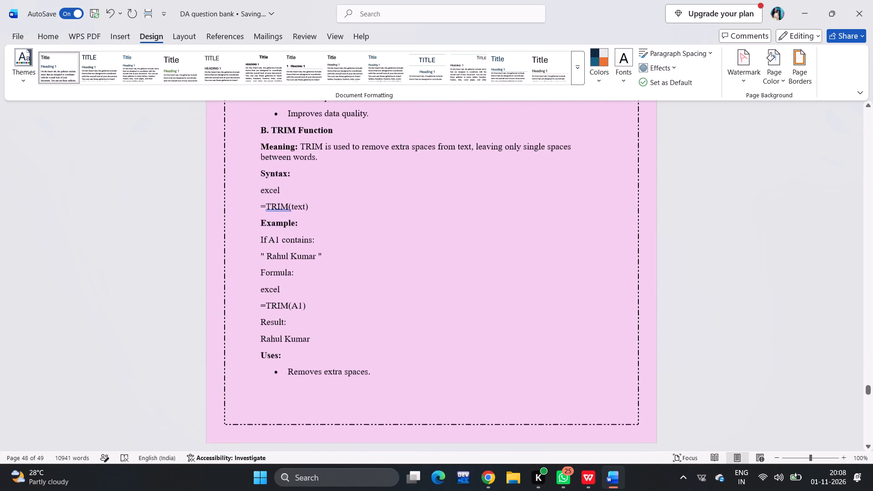
{"action": "scroll", "coordinate": [508, 294], "scroll_direction": "up", "scroll_amount": 17}
{"action": "scroll", "coordinate": [508, 294], "scroll_direction": "up", "scroll_amount": 4}
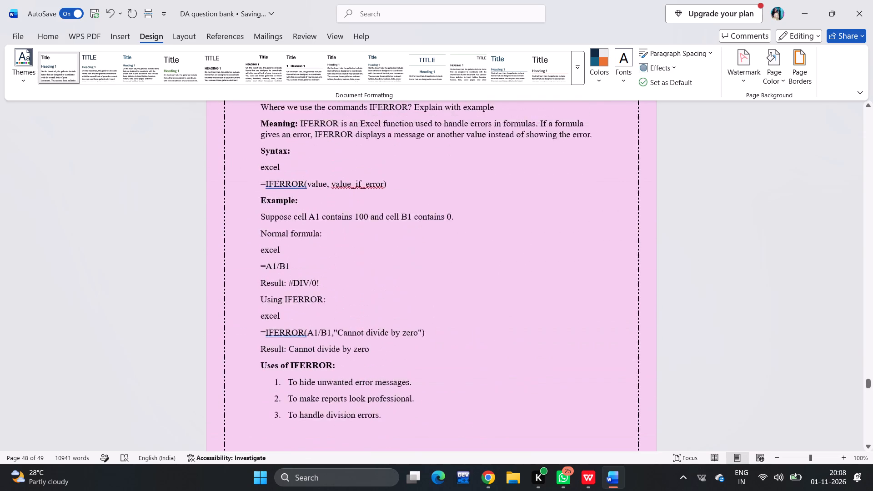
{"action": "scroll", "coordinate": [508, 294], "scroll_direction": "up", "scroll_amount": 19}
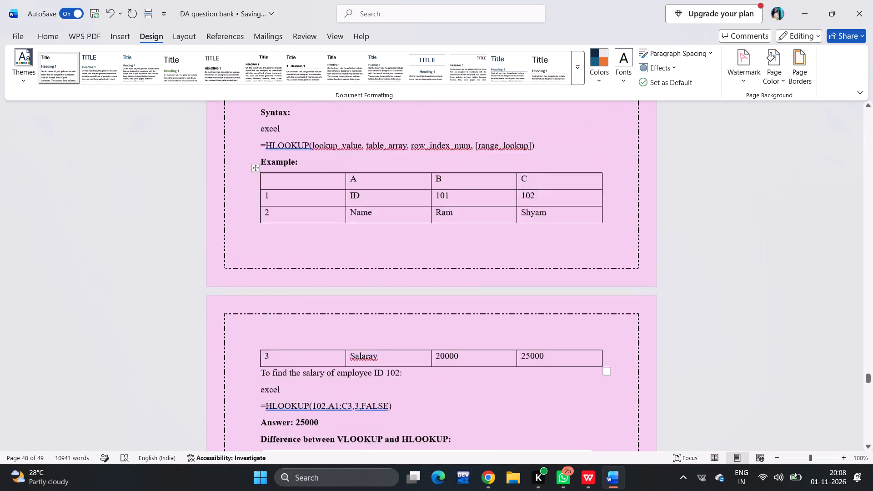
{"action": "scroll", "coordinate": [508, 294], "scroll_direction": "up", "scroll_amount": 13}
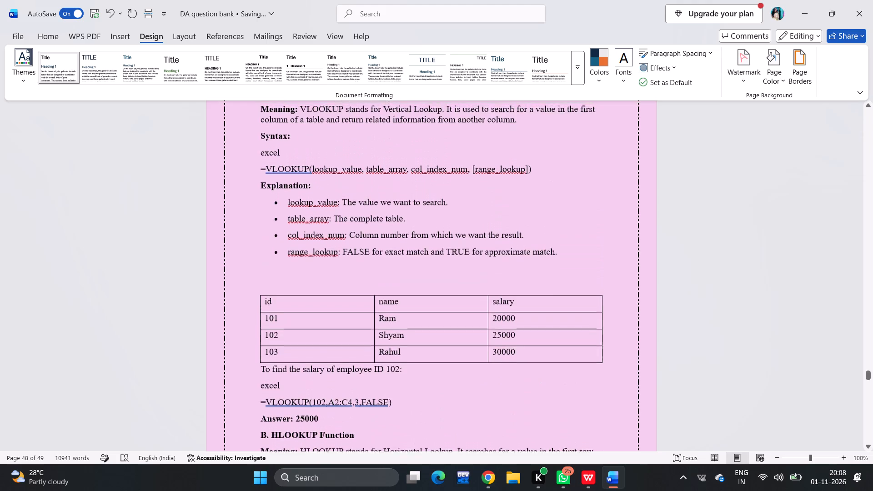
{"action": "scroll", "coordinate": [508, 294], "scroll_direction": "up", "scroll_amount": 16}
{"action": "scroll", "coordinate": [508, 294], "scroll_direction": "up", "scroll_amount": 5}
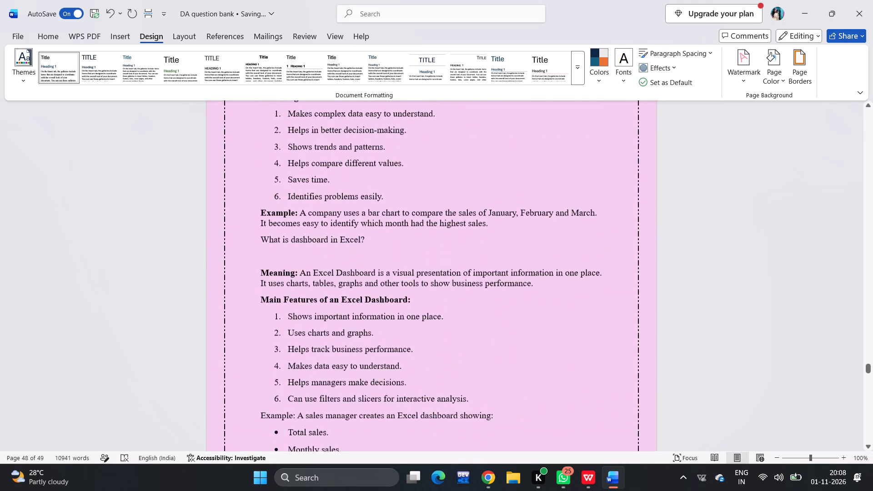
{"action": "scroll", "coordinate": [508, 294], "scroll_direction": "up", "scroll_amount": 20}
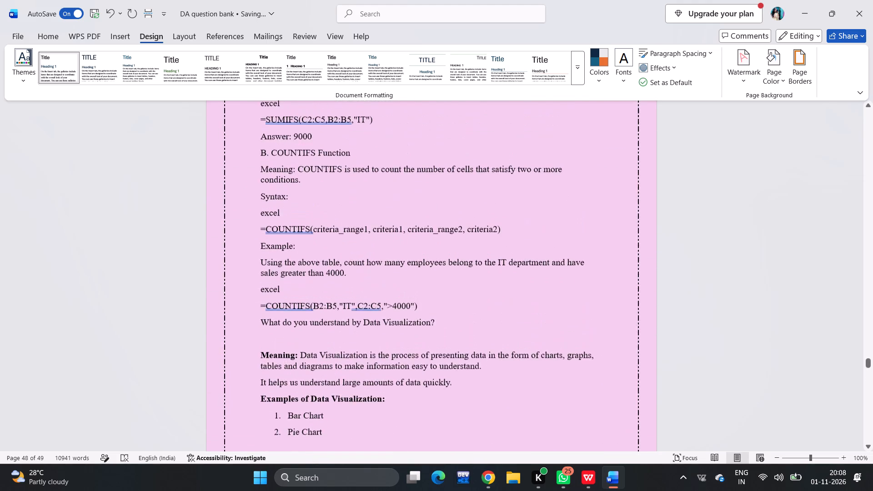
{"action": "scroll", "coordinate": [508, 294], "scroll_direction": "up", "scroll_amount": 17}
{"action": "scroll", "coordinate": [508, 294], "scroll_direction": "up", "scroll_amount": 4}
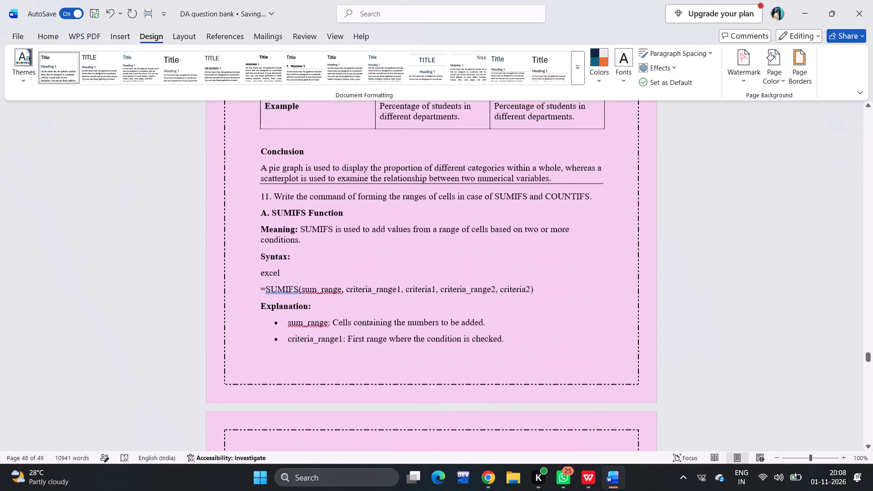
{"action": "scroll", "coordinate": [508, 294], "scroll_direction": "up", "scroll_amount": 20}
{"action": "scroll", "coordinate": [508, 294], "scroll_direction": "up", "scroll_amount": 20}
{"action": "scroll", "coordinate": [508, 294], "scroll_direction": "up", "scroll_amount": 5}
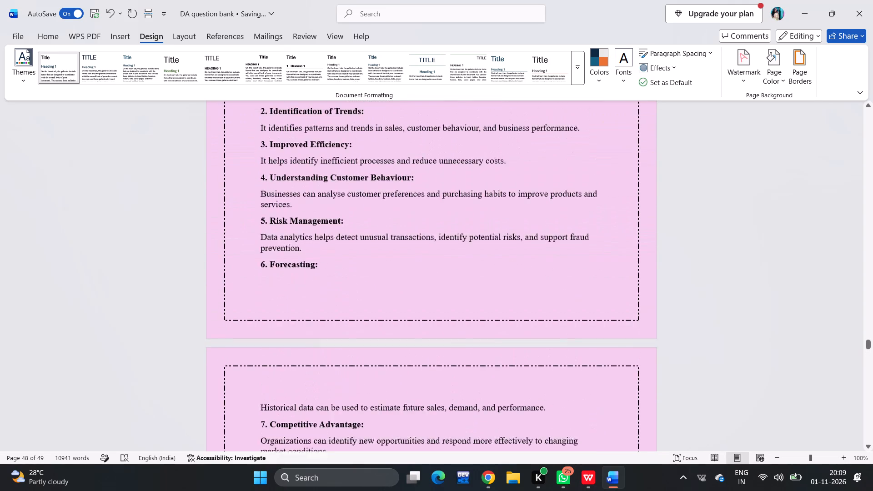
{"action": "scroll", "coordinate": [508, 294], "scroll_direction": "up", "scroll_amount": 16}
{"action": "scroll", "coordinate": [508, 294], "scroll_direction": "up", "scroll_amount": 8}
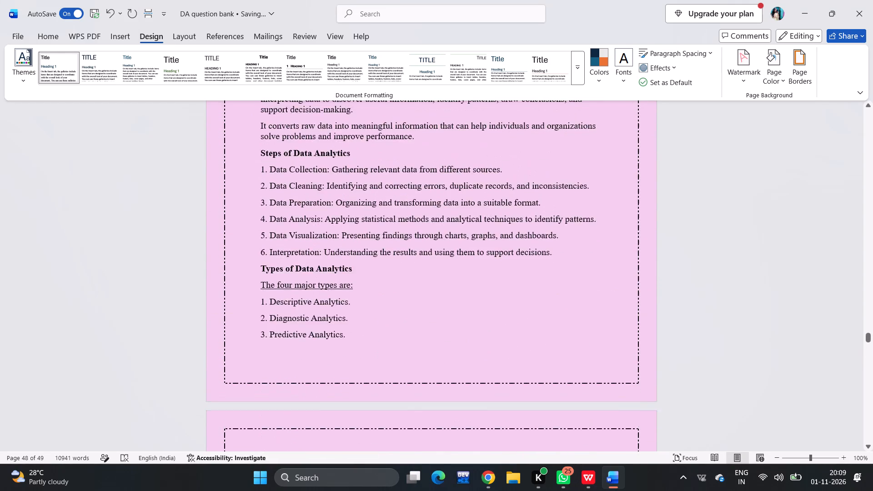
{"action": "scroll", "coordinate": [508, 294], "scroll_direction": "up", "scroll_amount": 16}
{"action": "scroll", "coordinate": [508, 294], "scroll_direction": "up", "scroll_amount": 5}
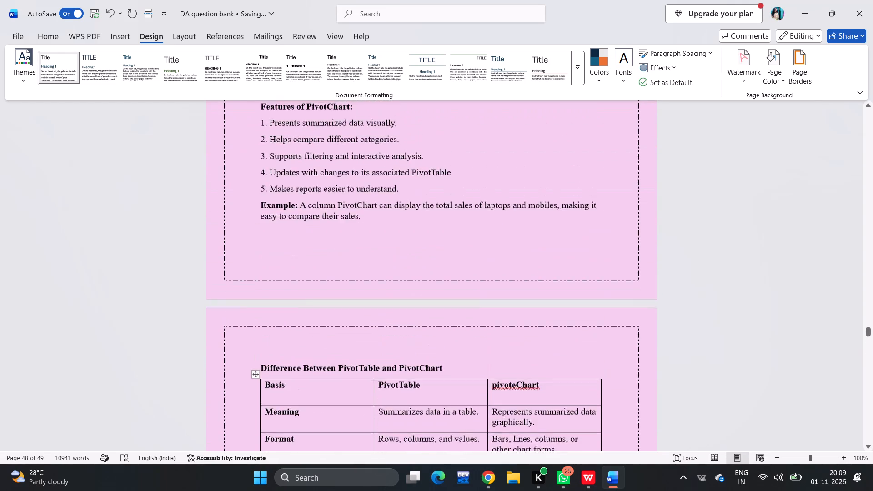
{"action": "scroll", "coordinate": [508, 294], "scroll_direction": "up", "scroll_amount": 15}
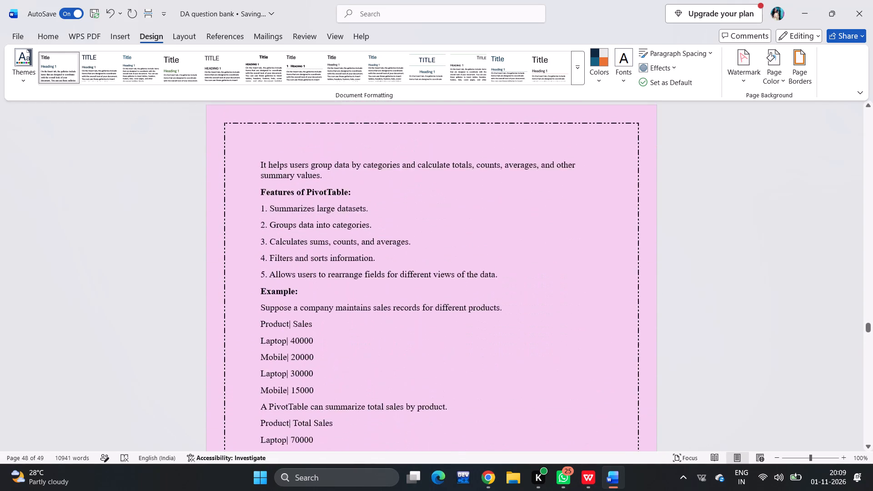
{"action": "scroll", "coordinate": [508, 294], "scroll_direction": "up", "scroll_amount": 17}
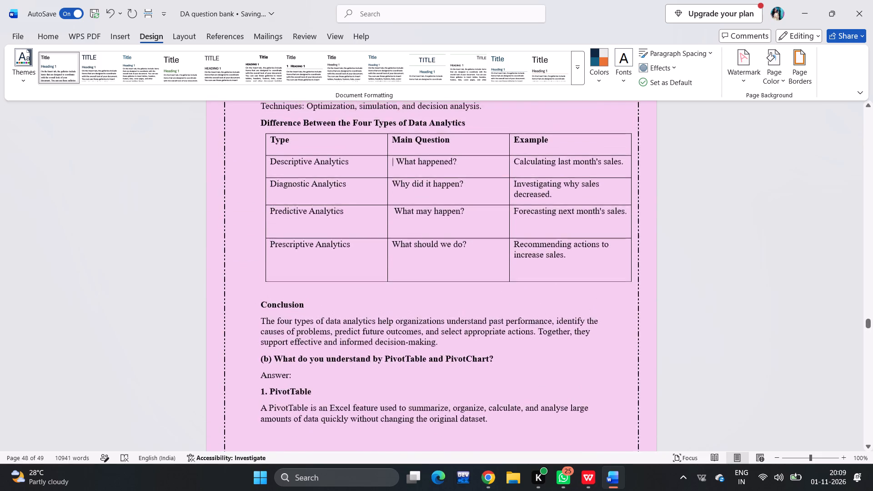
{"action": "scroll", "coordinate": [508, 294], "scroll_direction": "up", "scroll_amount": 14}
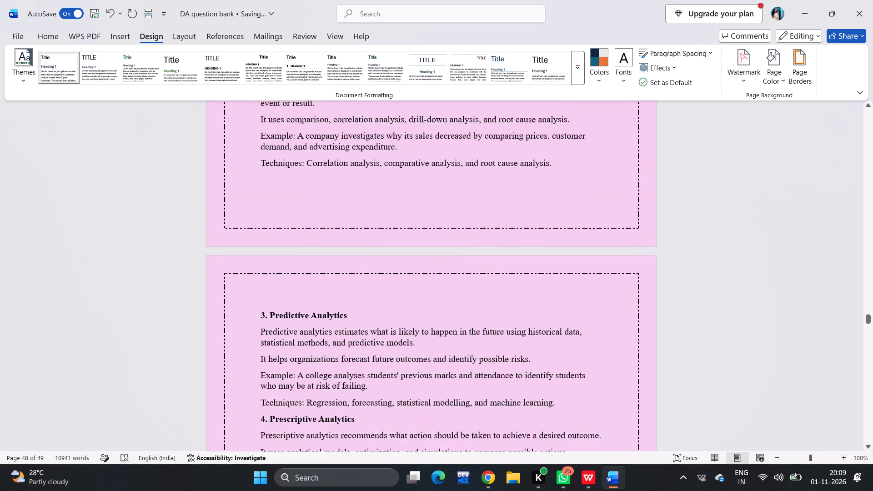
{"action": "scroll", "coordinate": [508, 294], "scroll_direction": "up", "scroll_amount": 14}
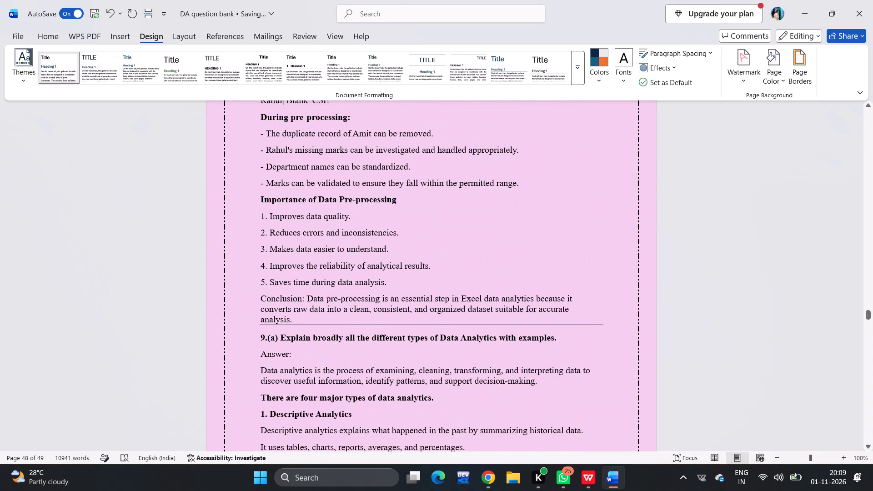
Review the answers forward from question 9 to question 11, comparing how the question headings, tables and conclusions are formatted.
{"action": "scroll", "coordinate": [508, 294], "scroll_direction": "down", "scroll_amount": 6}
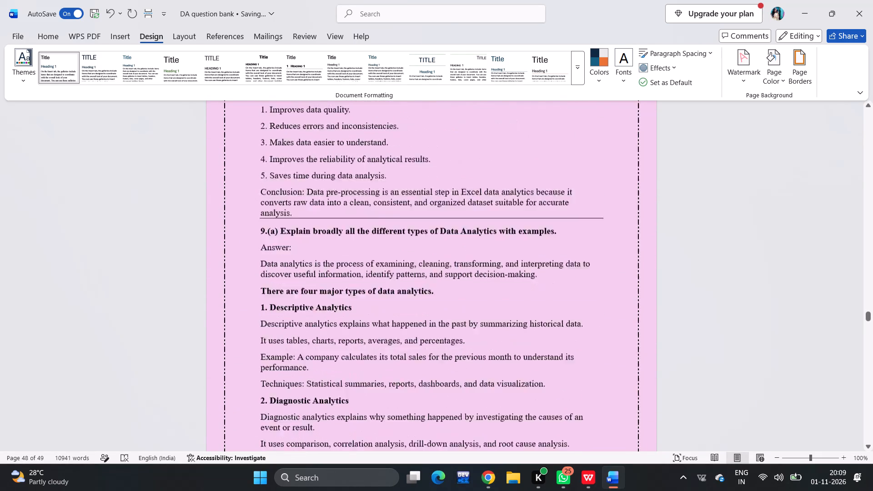
{"action": "scroll", "coordinate": [508, 295], "scroll_direction": "down", "scroll_amount": 18}
{"action": "scroll", "coordinate": [508, 298], "scroll_direction": "down", "scroll_amount": 9}
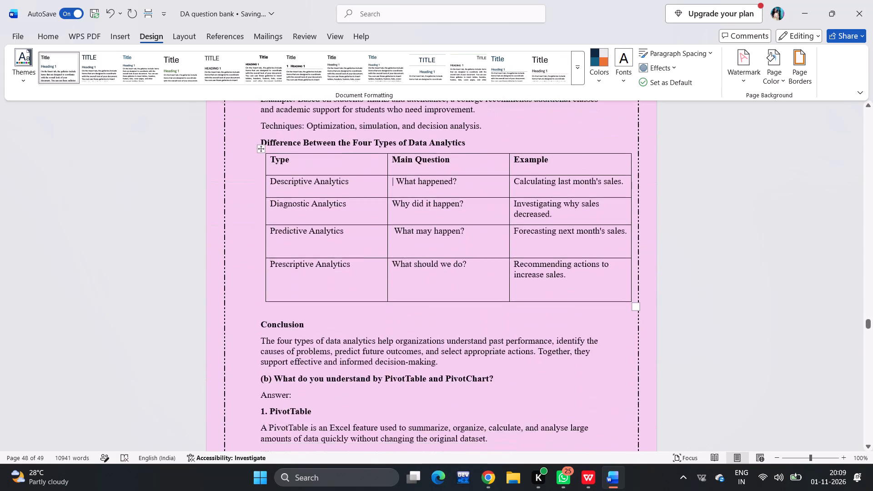
{"action": "scroll", "coordinate": [508, 298], "scroll_direction": "down", "scroll_amount": 20}
{"action": "scroll", "coordinate": [508, 298], "scroll_direction": "down", "scroll_amount": 3}
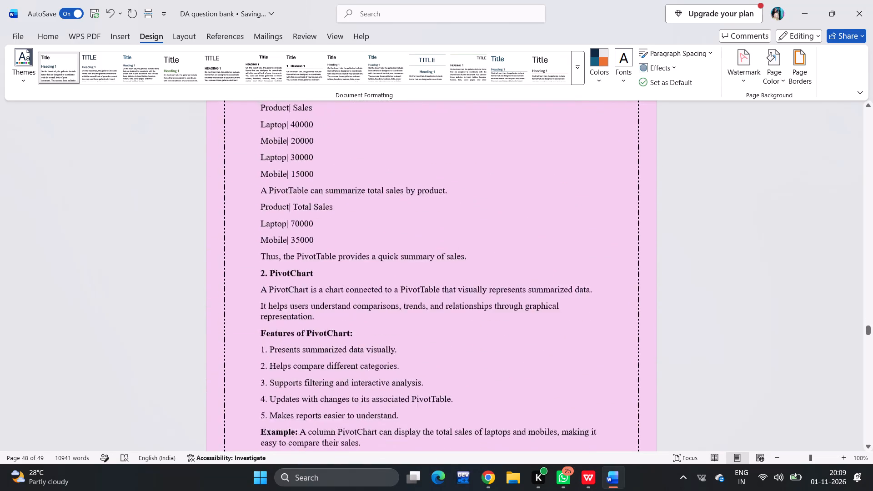
{"action": "scroll", "coordinate": [508, 298], "scroll_direction": "down", "scroll_amount": 17}
{"action": "scroll", "coordinate": [508, 298], "scroll_direction": "down", "scroll_amount": 7}
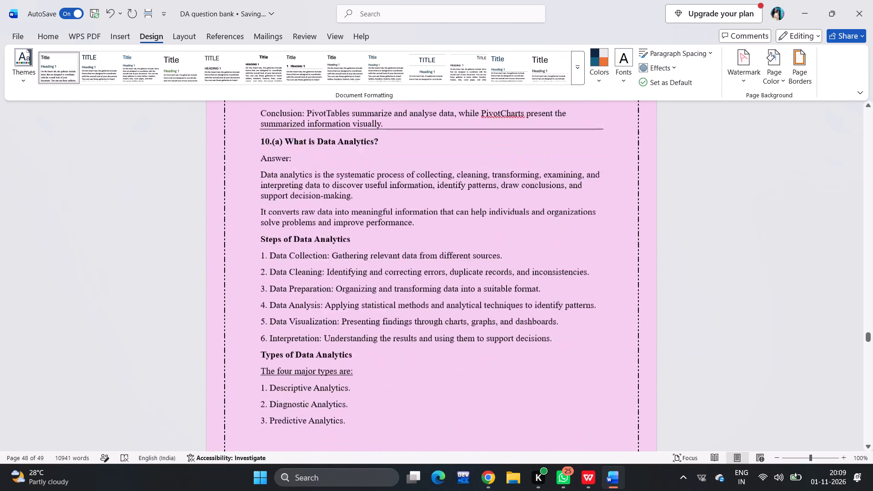
{"action": "scroll", "coordinate": [508, 298], "scroll_direction": "down", "scroll_amount": 16}
{"action": "scroll", "coordinate": [508, 299], "scroll_direction": "down", "scroll_amount": 9}
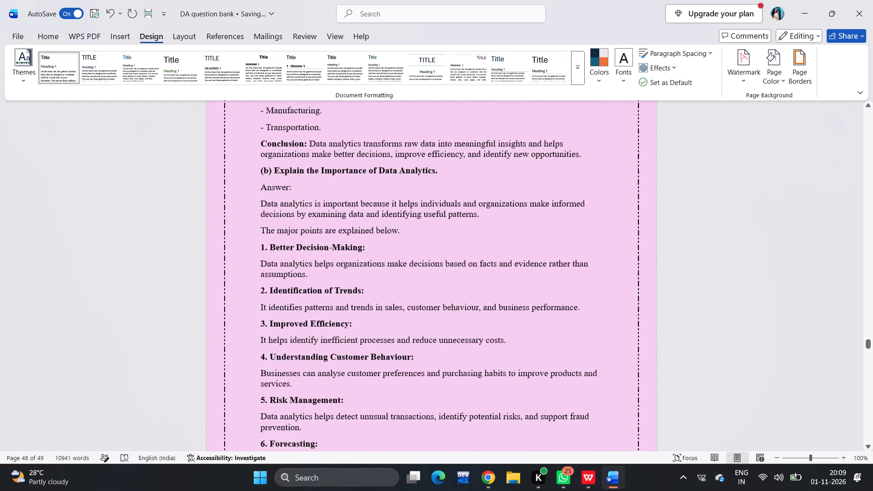
{"action": "scroll", "coordinate": [508, 299], "scroll_direction": "down", "scroll_amount": 20}
{"action": "scroll", "coordinate": [508, 299], "scroll_direction": "down", "scroll_amount": 3}
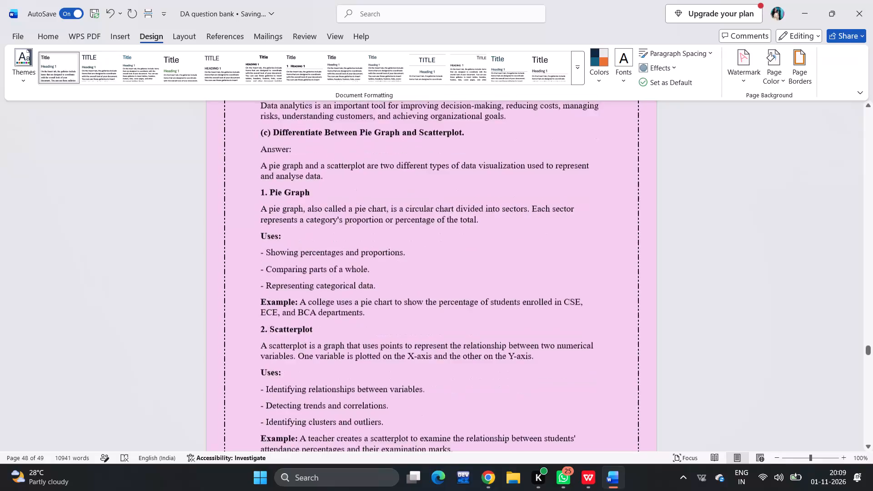
{"action": "scroll", "coordinate": [508, 299], "scroll_direction": "down", "scroll_amount": 14}
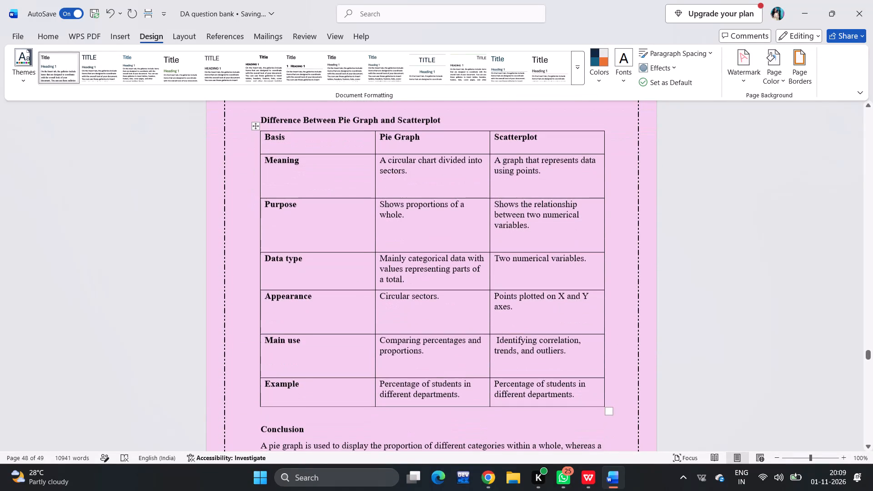
{"action": "scroll", "coordinate": [508, 300], "scroll_direction": "down", "scroll_amount": 14}
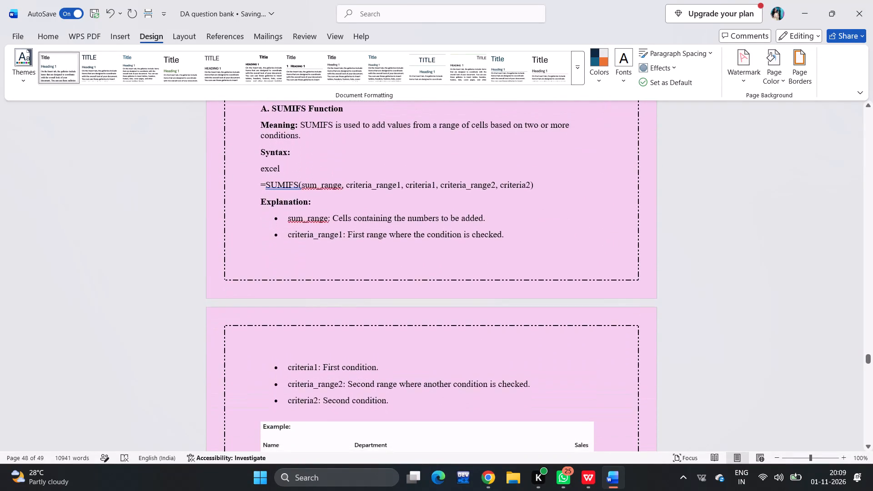
Make the question 11 heading about forming the ranges of cells for SUMIFS and COUNTIFS bold.
{"action": "scroll", "coordinate": [508, 300], "scroll_direction": "up", "scroll_amount": 4}
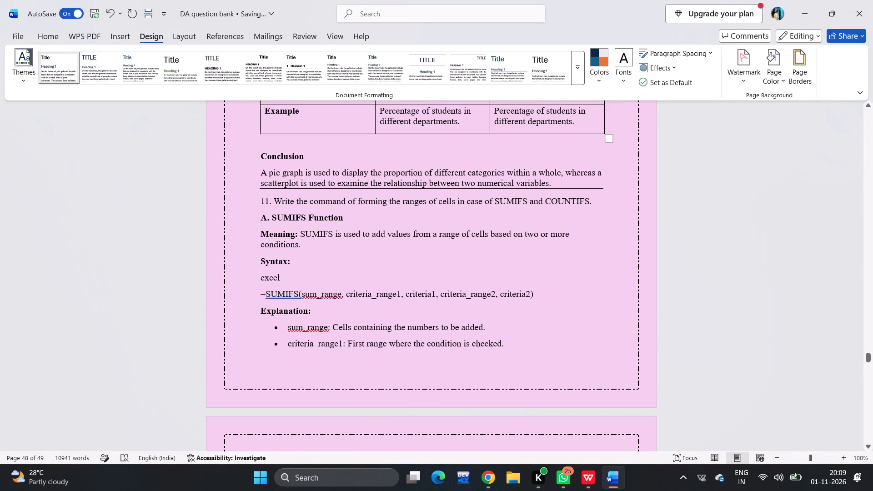
{"action": "left_click_drag", "start_coordinate": [262, 200], "coordinate": [396, 200]}
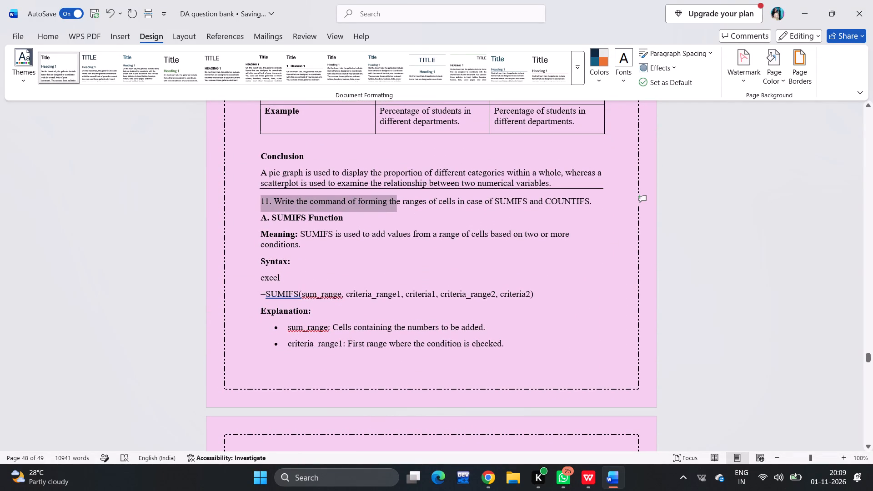
{"action": "left_click_drag", "start_coordinate": [396, 200], "coordinate": [626, 200]}
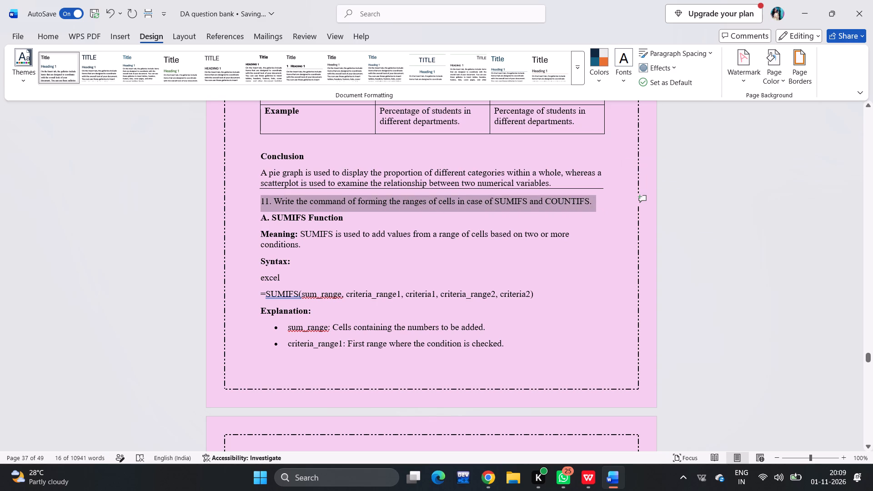
{"action": "left_click", "coordinate": [597, 201]}
{"action": "left_click_drag", "start_coordinate": [594, 201], "coordinate": [265, 190]}
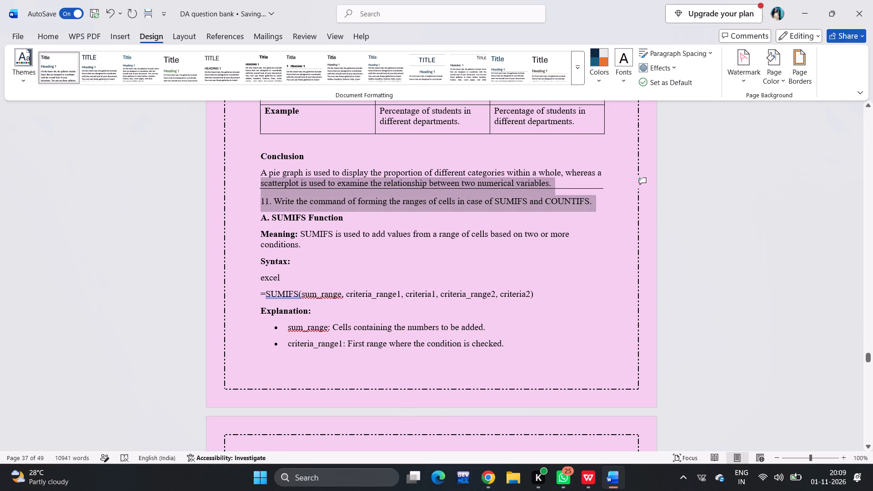
{"action": "left_click_drag", "start_coordinate": [265, 190], "coordinate": [260, 201]}
{"action": "left_click", "coordinate": [269, 181]}
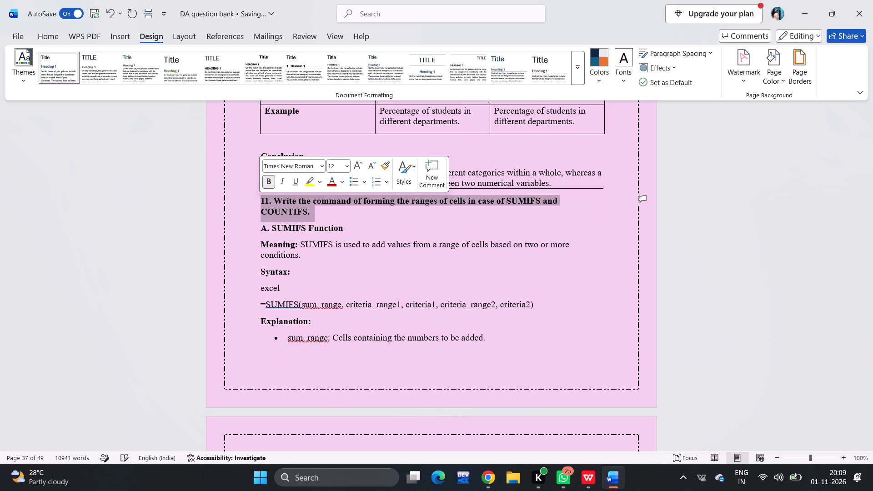
{"action": "left_click", "coordinate": [322, 215]}
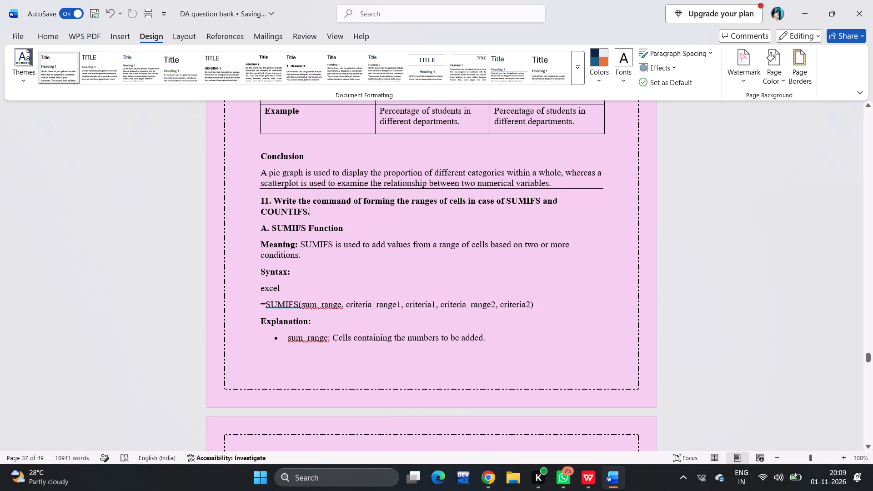
Read through the rest of the SUMIFS and COUNTIFS answer and the Data Visualization answer, checking the formatting of headings and questions.
{"action": "scroll", "coordinate": [376, 264], "scroll_direction": "down", "scroll_amount": 12}
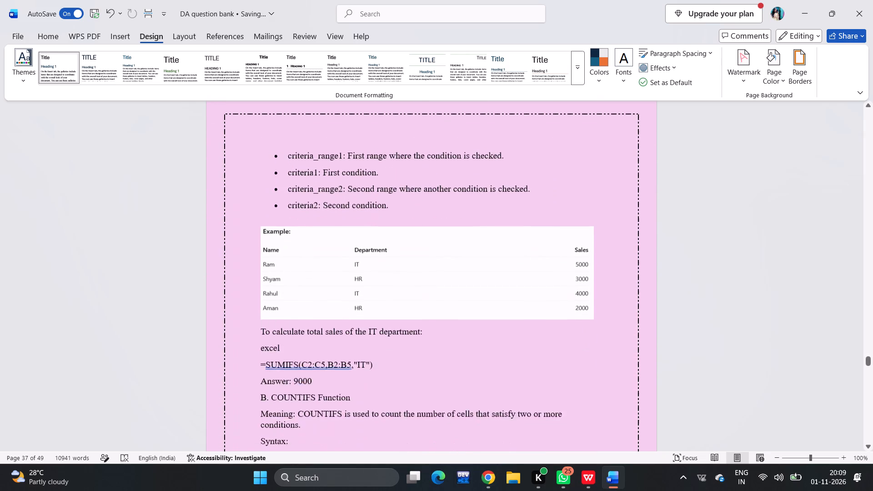
{"action": "scroll", "coordinate": [361, 277], "scroll_direction": "down", "scroll_amount": 3}
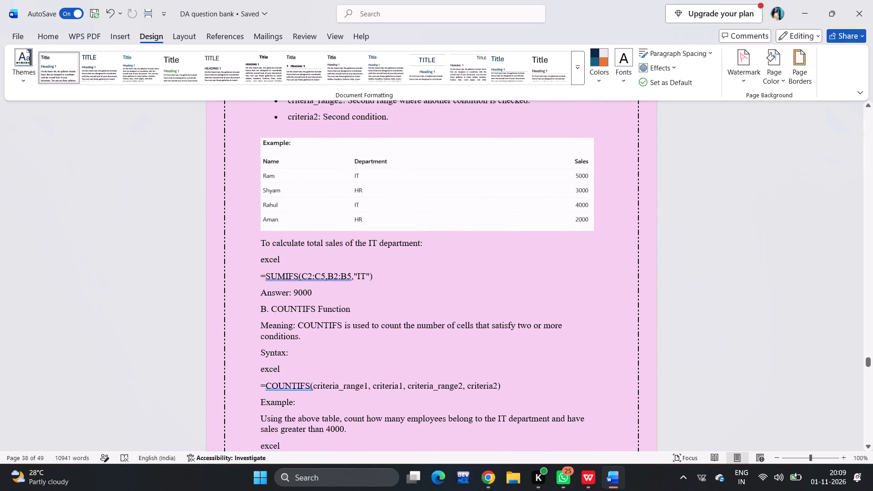
{"action": "scroll", "coordinate": [345, 285], "scroll_direction": "down", "scroll_amount": 4}
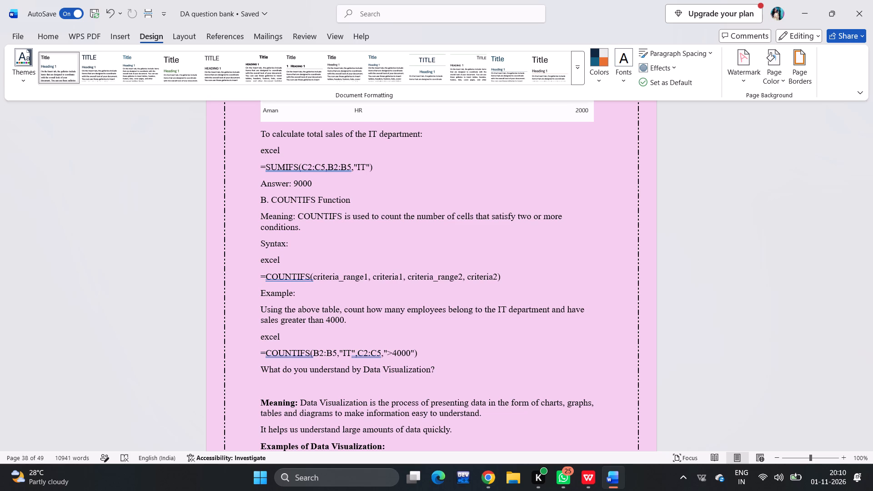
{"action": "scroll", "coordinate": [400, 231], "scroll_direction": "down", "scroll_amount": 1}
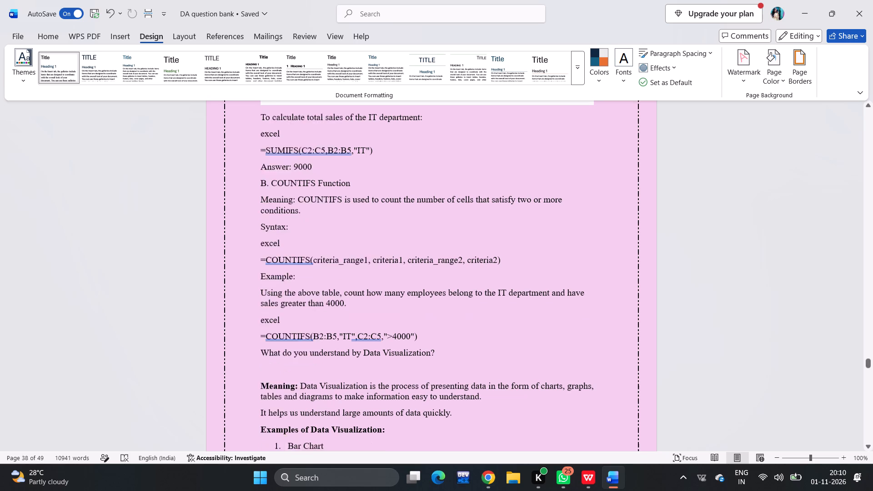
{"action": "scroll", "coordinate": [400, 234], "scroll_direction": "down", "scroll_amount": 2}
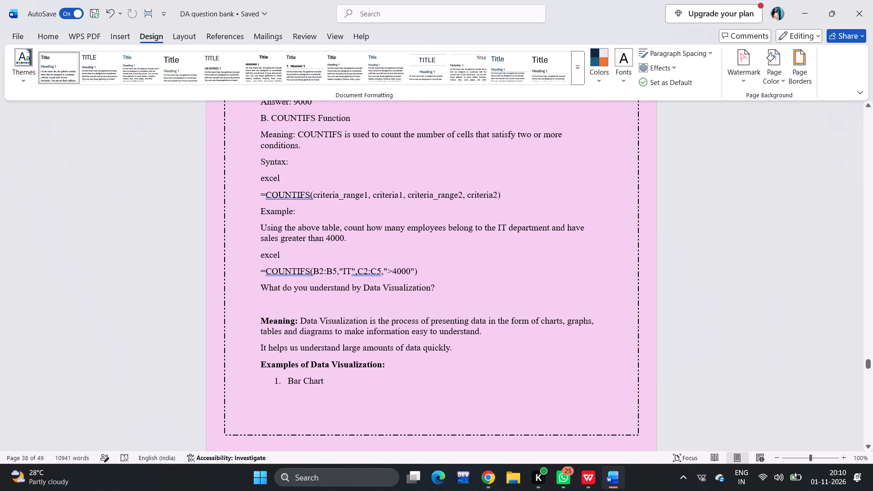
{"action": "scroll", "coordinate": [412, 238], "scroll_direction": "down", "scroll_amount": 14}
{"action": "scroll", "coordinate": [412, 238], "scroll_direction": "up", "scroll_amount": 2}
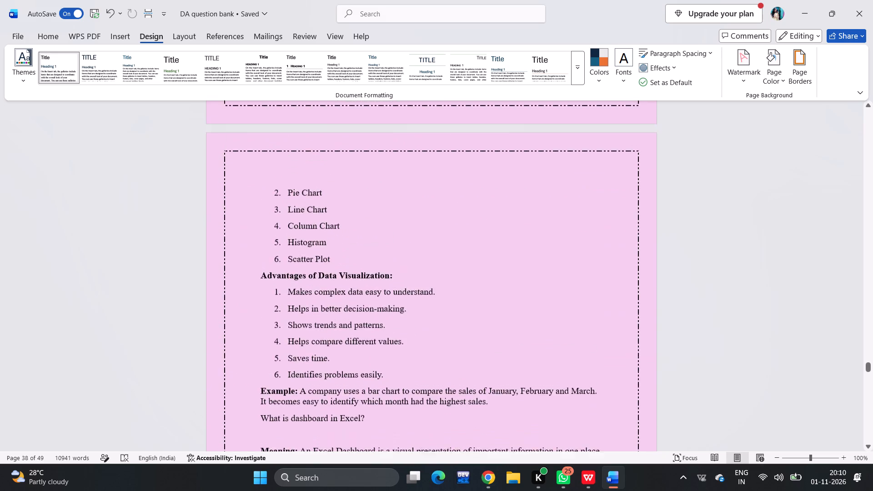
Read back and forth between the Data Visualization and SUMIFS/COUNTIFS answers, checking how the question 11 sub-questions are headed and numbered.
{"action": "scroll", "coordinate": [412, 236], "scroll_direction": "down", "scroll_amount": 7}
{"action": "scroll", "coordinate": [413, 235], "scroll_direction": "up", "scroll_amount": 9}
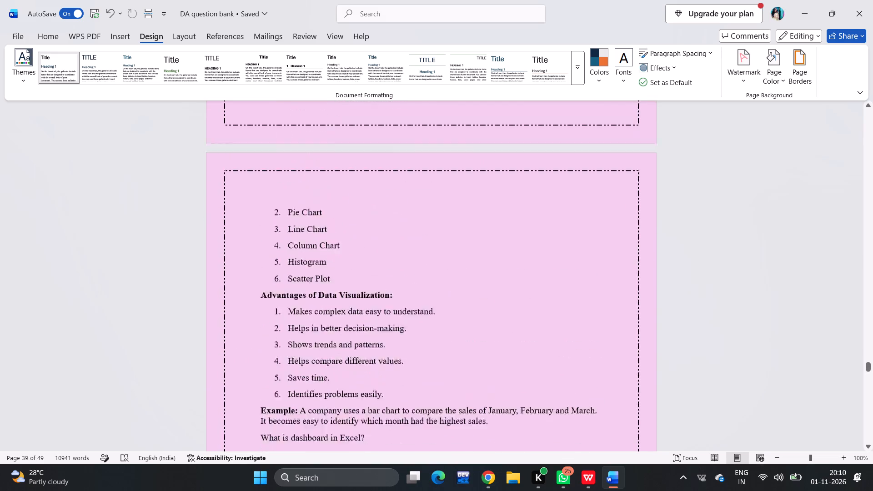
{"action": "scroll", "coordinate": [413, 235], "scroll_direction": "up", "scroll_amount": 17}
{"action": "scroll", "coordinate": [413, 233], "scroll_direction": "up", "scroll_amount": 6}
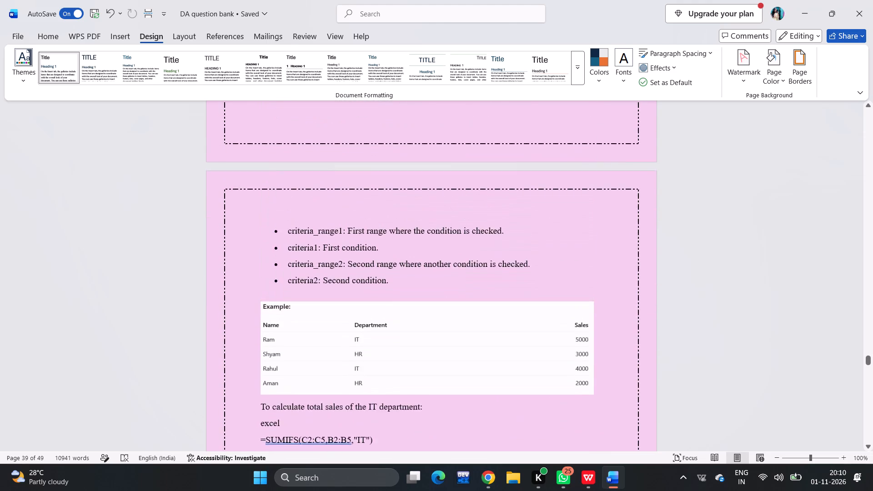
{"action": "scroll", "coordinate": [413, 233], "scroll_direction": "up", "scroll_amount": 8}
{"action": "scroll", "coordinate": [413, 233], "scroll_direction": "down", "scroll_amount": 5}
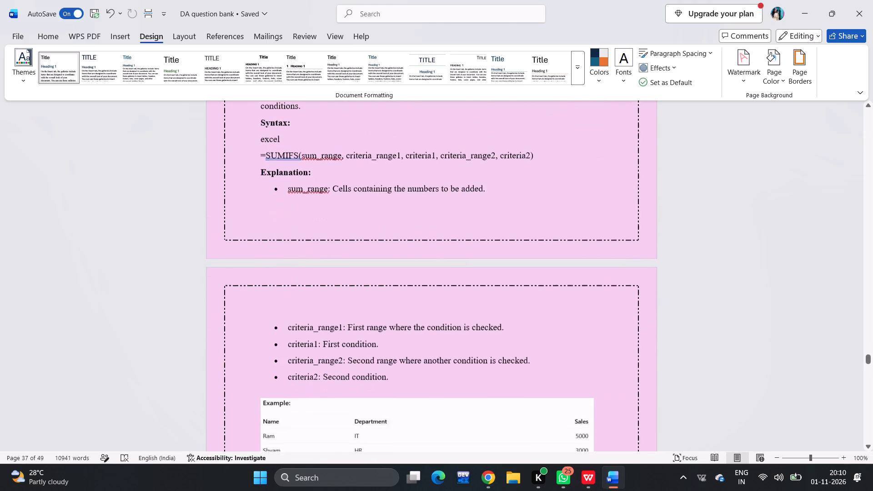
{"action": "scroll", "coordinate": [413, 233], "scroll_direction": "down", "scroll_amount": 19}
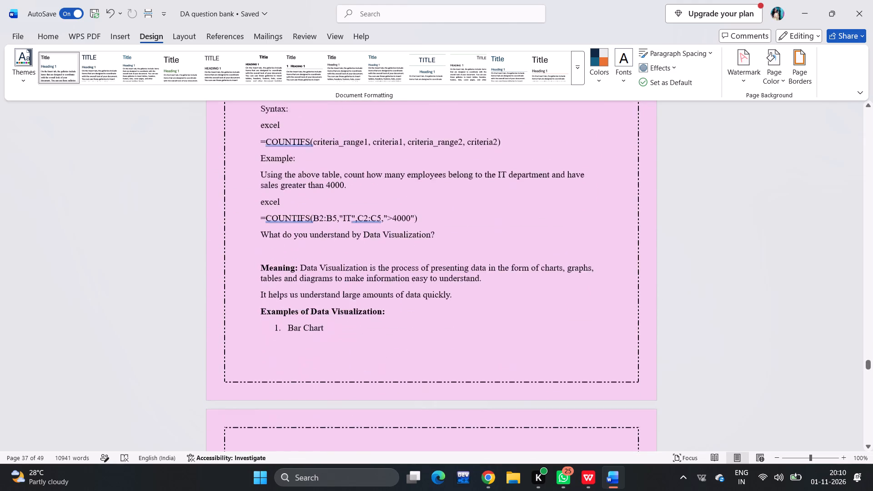
{"action": "scroll", "coordinate": [414, 234], "scroll_direction": "down", "scroll_amount": 5}
Add the part label (a) after the number 11 in the SUMIFS and COUNTIFS question heading, so it starts "11.(a)".
{"action": "scroll", "coordinate": [414, 234], "scroll_direction": "up", "scroll_amount": 12}
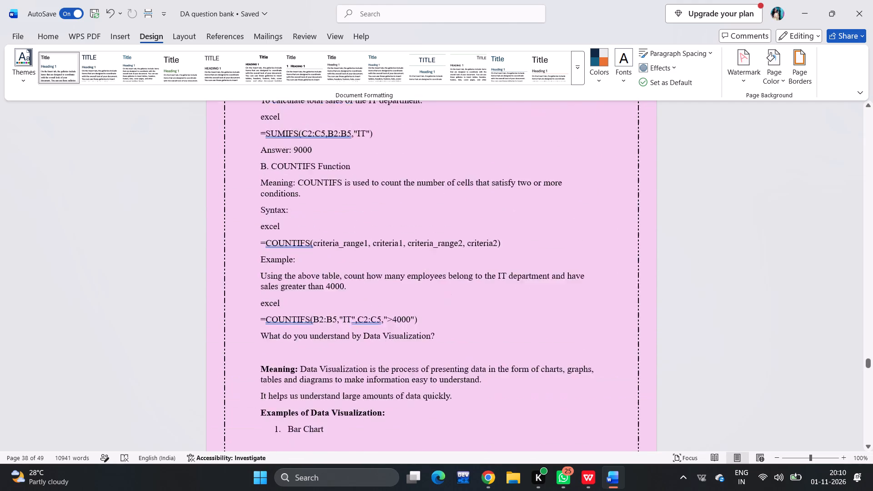
{"action": "scroll", "coordinate": [414, 234], "scroll_direction": "up", "scroll_amount": 18}
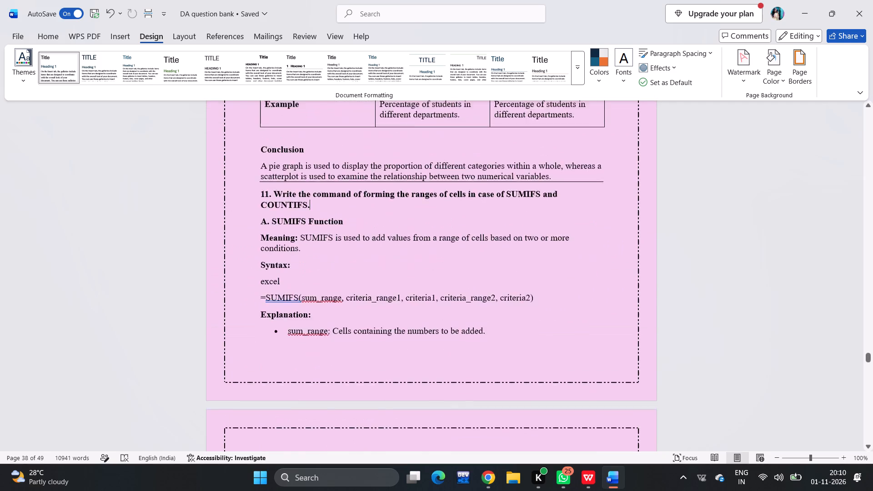
{"action": "scroll", "coordinate": [414, 234], "scroll_direction": "up", "scroll_amount": 1}
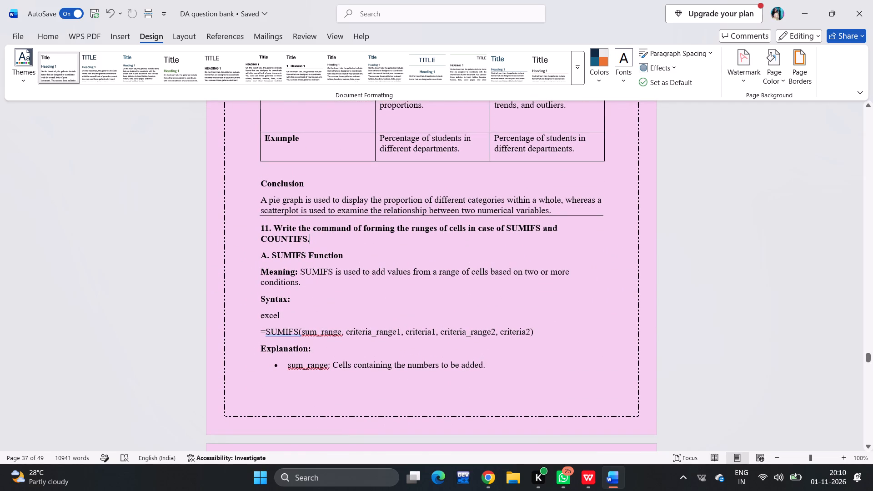
{"action": "left_click", "coordinate": [274, 225]}
{"action": "key", "text": "BackSpace"}
{"action": "key", "text": "shift+parenleft"}
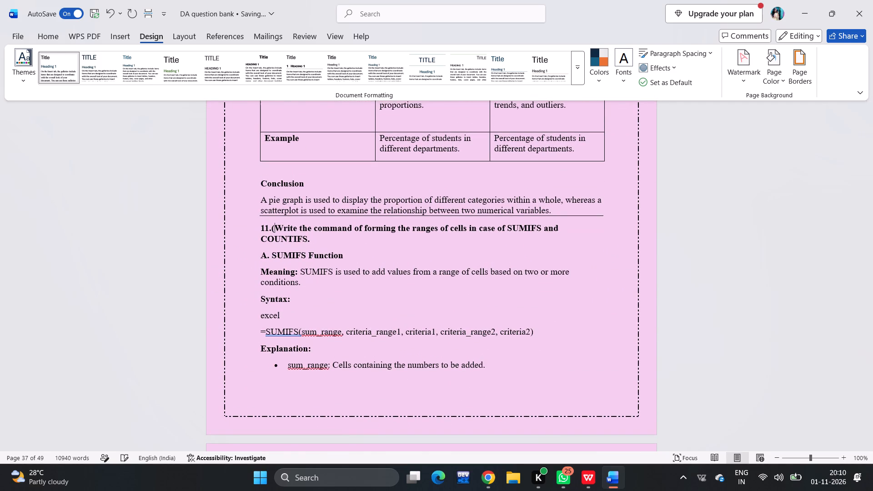
{"action": "key", "text": "a"}
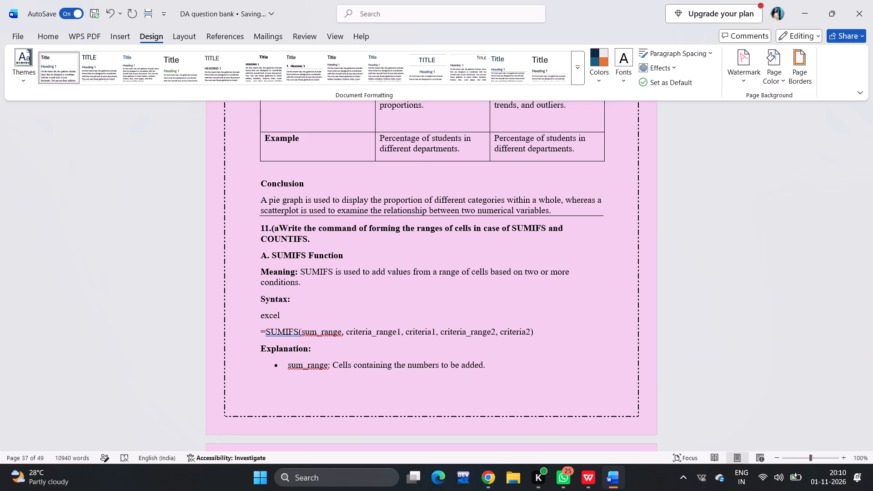
{"action": "key", "text": "shift+parenright"}
{"action": "key", "text": "space"}
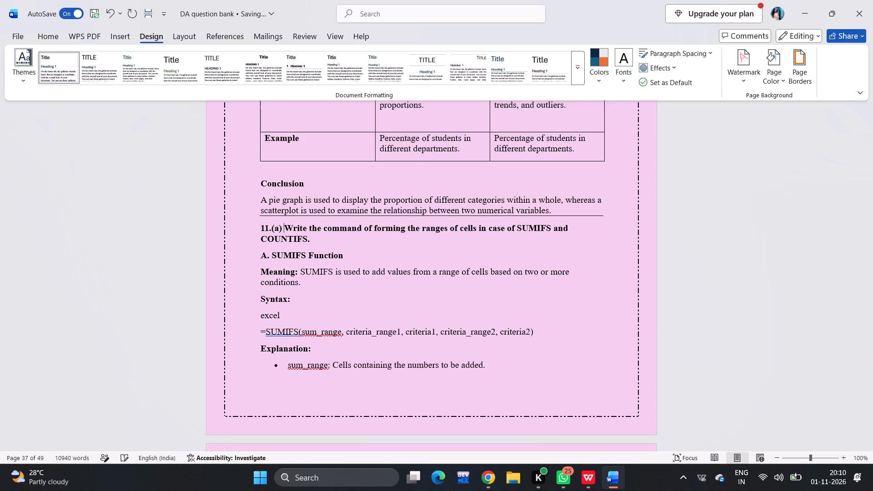
Read through the rest of question 11, from COUNTIFS through Data Visualization and the Excel dashboard, checking the sub-question headings.
{"action": "scroll", "coordinate": [327, 282], "scroll_direction": "down", "scroll_amount": 5}
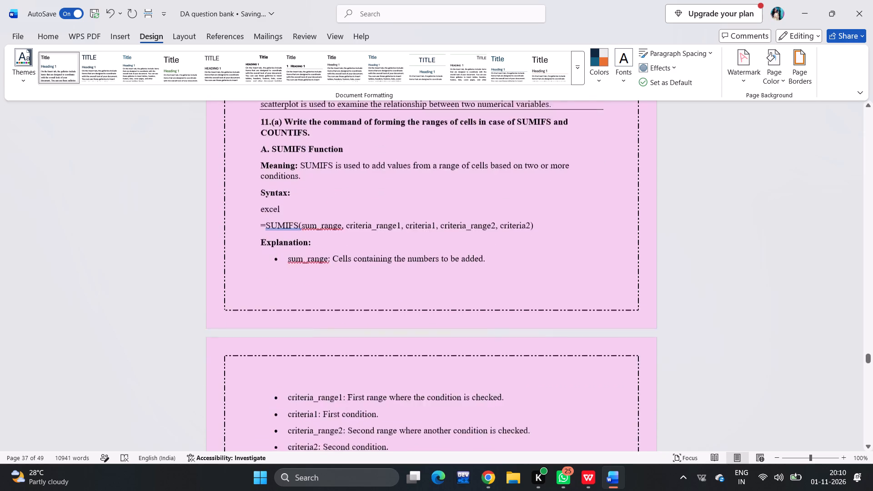
{"action": "scroll", "coordinate": [323, 279], "scroll_direction": "down", "scroll_amount": 16}
{"action": "scroll", "coordinate": [326, 317], "scroll_direction": "down", "scroll_amount": 3}
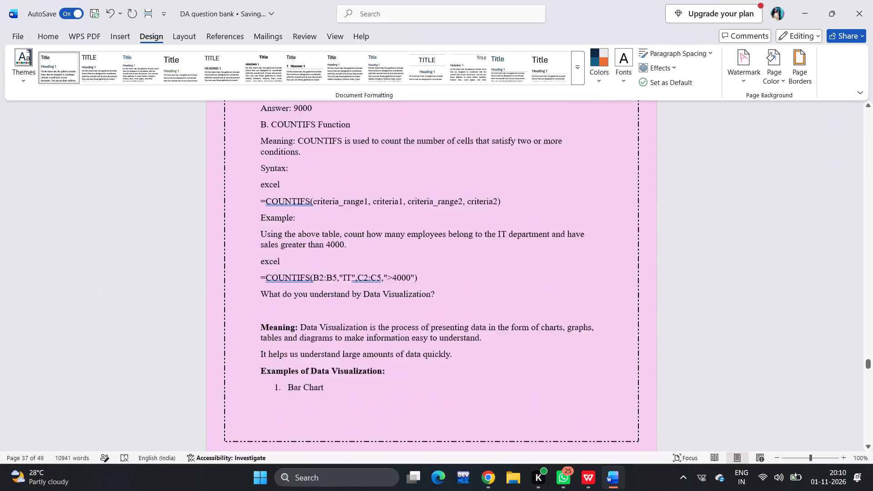
{"action": "scroll", "coordinate": [327, 320], "scroll_direction": "down", "scroll_amount": 18}
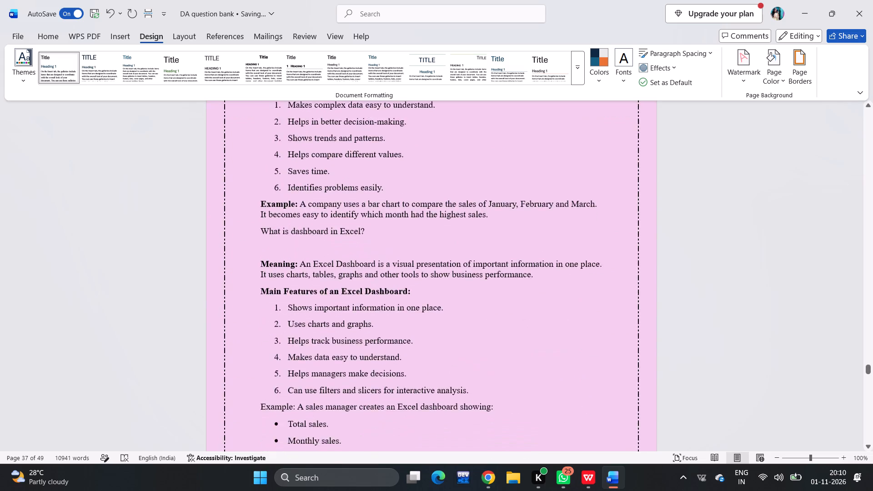
{"action": "scroll", "coordinate": [329, 321], "scroll_direction": "down", "scroll_amount": 14}
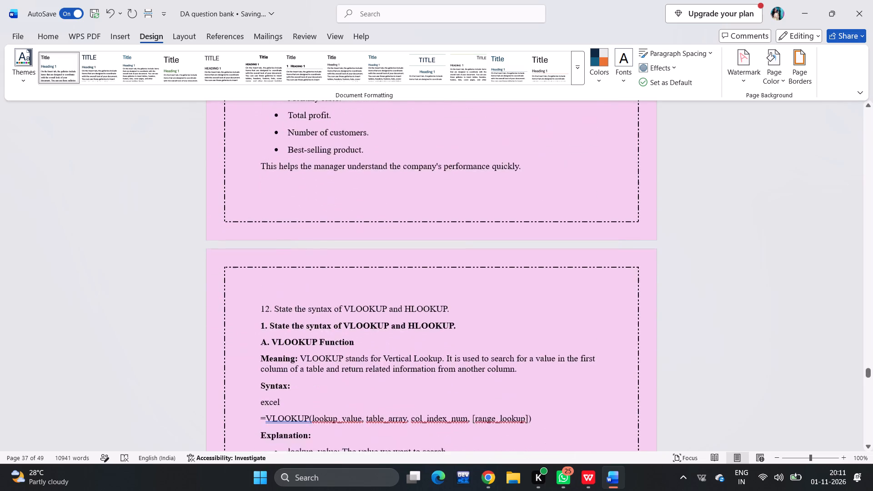
Read through the question 12 answers on VLOOKUP, HLOOKUP, IFERROR, CLEAN and TRIM, checking the numbering and formatting of the sub-questions.
{"action": "scroll", "coordinate": [329, 321], "scroll_direction": "down", "scroll_amount": 7}
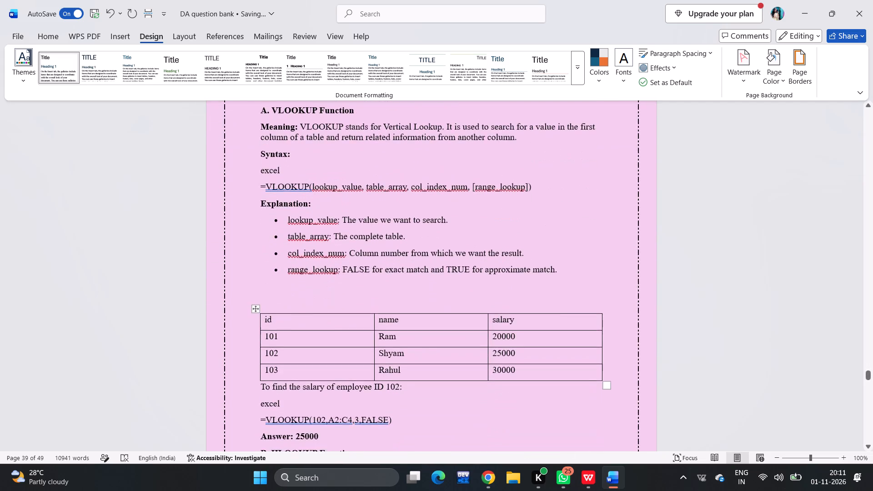
{"action": "scroll", "coordinate": [329, 321], "scroll_direction": "down", "scroll_amount": 19}
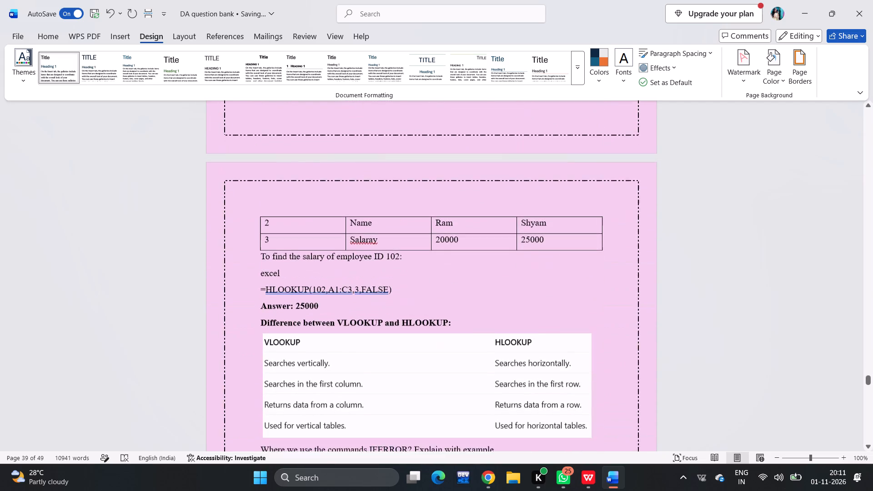
{"action": "scroll", "coordinate": [329, 321], "scroll_direction": "down", "scroll_amount": 13}
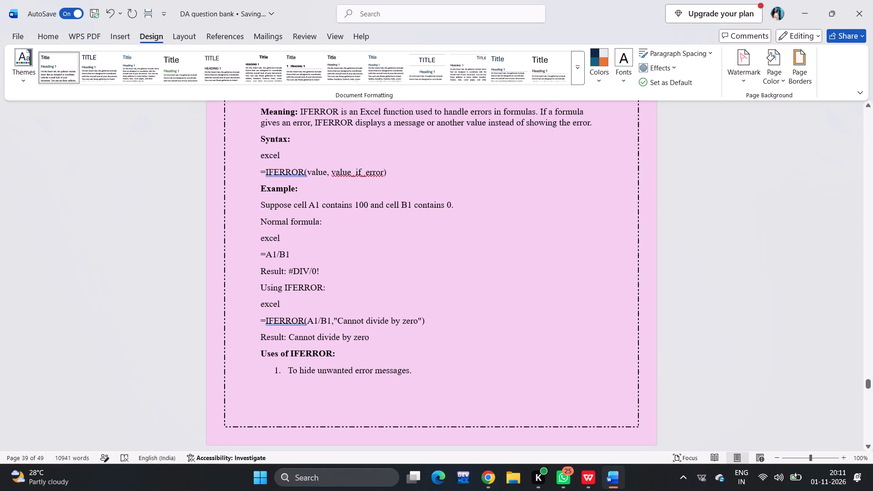
{"action": "scroll", "coordinate": [329, 321], "scroll_direction": "down", "scroll_amount": 15}
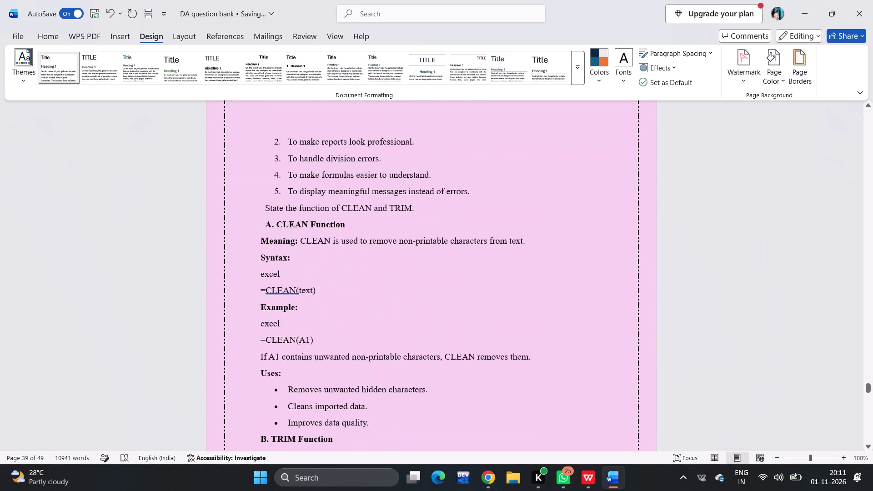
{"action": "scroll", "coordinate": [329, 328], "scroll_direction": "down", "scroll_amount": 15}
Read through the question 13 answers on categorical information, numeric information and the IF statement, checking the sub-question headings.
{"action": "scroll", "coordinate": [329, 331], "scroll_direction": "down", "scroll_amount": 5}
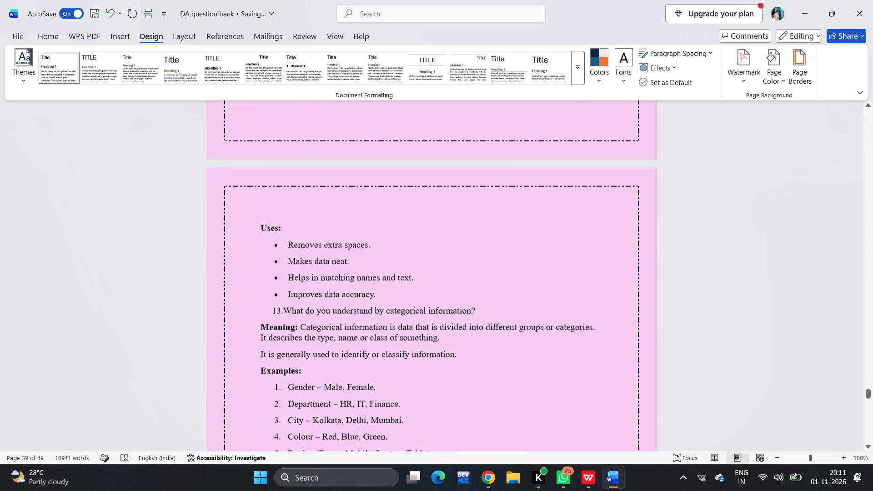
{"action": "scroll", "coordinate": [329, 331], "scroll_direction": "down", "scroll_amount": 11}
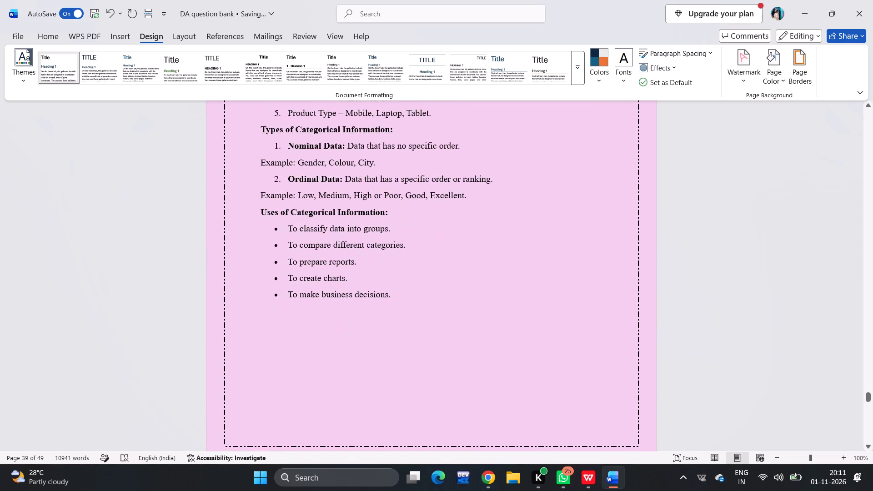
{"action": "scroll", "coordinate": [327, 325], "scroll_direction": "down", "scroll_amount": 15}
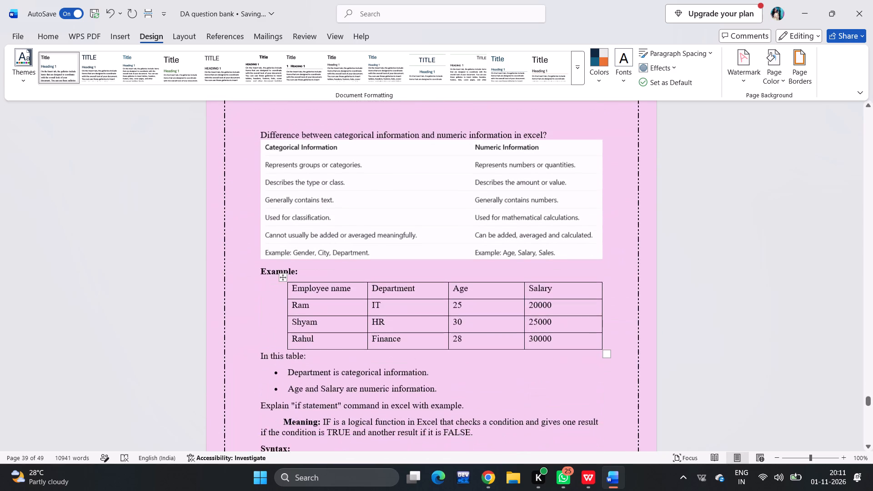
{"action": "scroll", "coordinate": [327, 325], "scroll_direction": "down", "scroll_amount": 16}
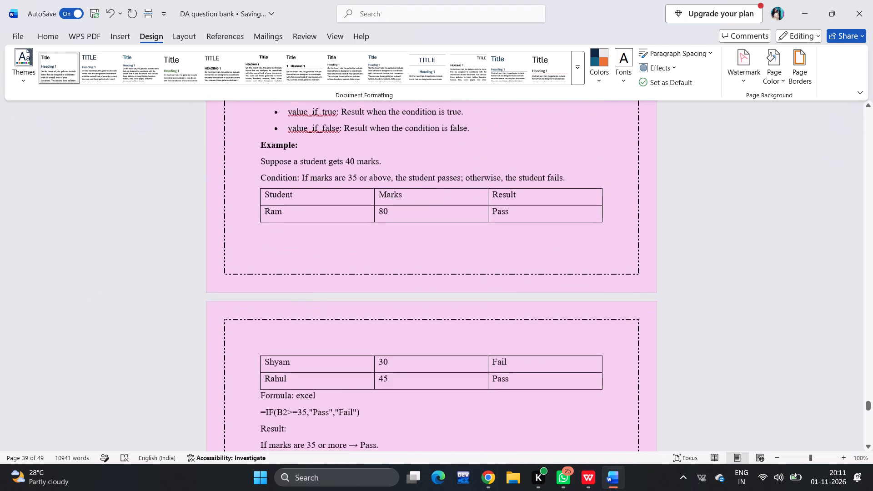
{"action": "scroll", "coordinate": [327, 325], "scroll_direction": "down", "scroll_amount": 5}
Number the "Difference between VLOOKUP and HLOOKUP:" heading by adding "12. (a)" in front of it.
{"action": "scroll", "coordinate": [326, 324], "scroll_direction": "up", "scroll_amount": 20}
{"action": "scroll", "coordinate": [326, 324], "scroll_direction": "up", "scroll_amount": 15}
{"action": "scroll", "coordinate": [326, 324], "scroll_direction": "up", "scroll_amount": 12}
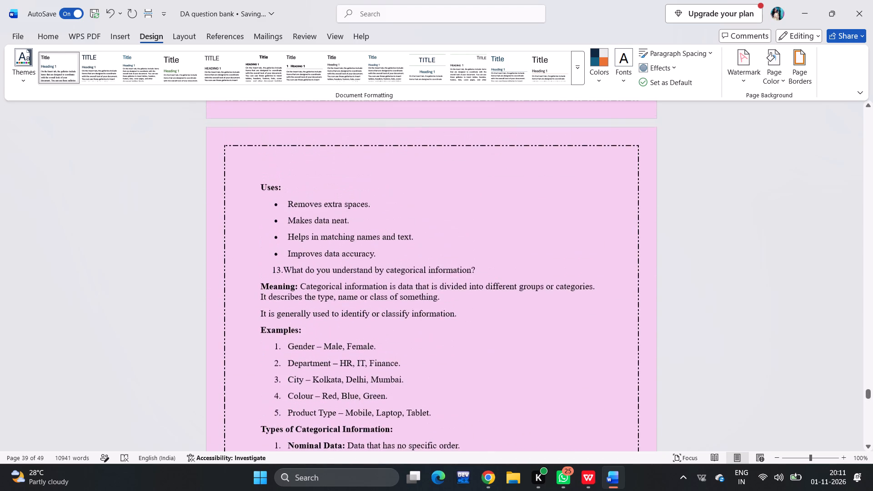
{"action": "scroll", "coordinate": [326, 324], "scroll_direction": "up", "scroll_amount": 18}
{"action": "scroll", "coordinate": [326, 324], "scroll_direction": "up", "scroll_amount": 17}
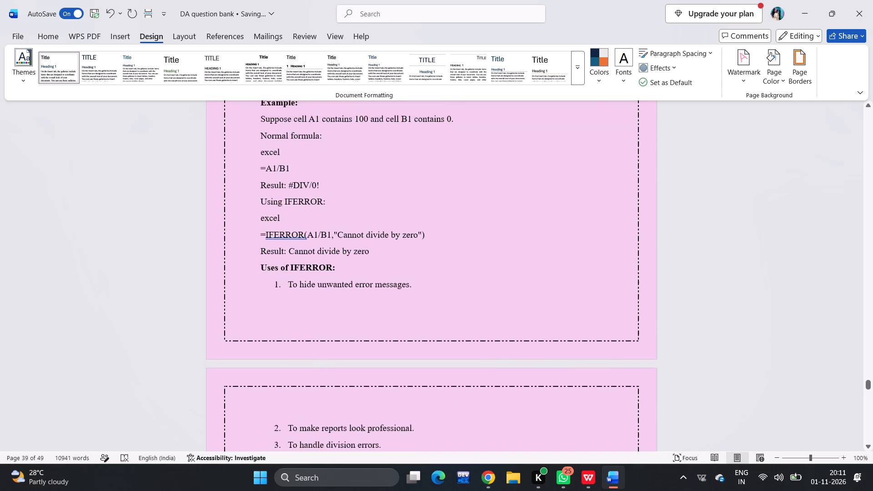
{"action": "scroll", "coordinate": [326, 324], "scroll_direction": "up", "scroll_amount": 12}
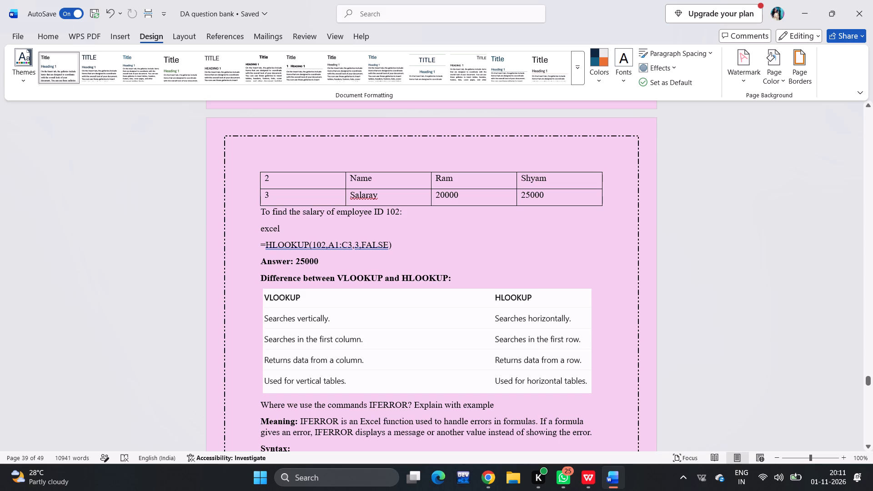
{"action": "left_click", "coordinate": [258, 280]}
{"action": "type", "text": "12"}
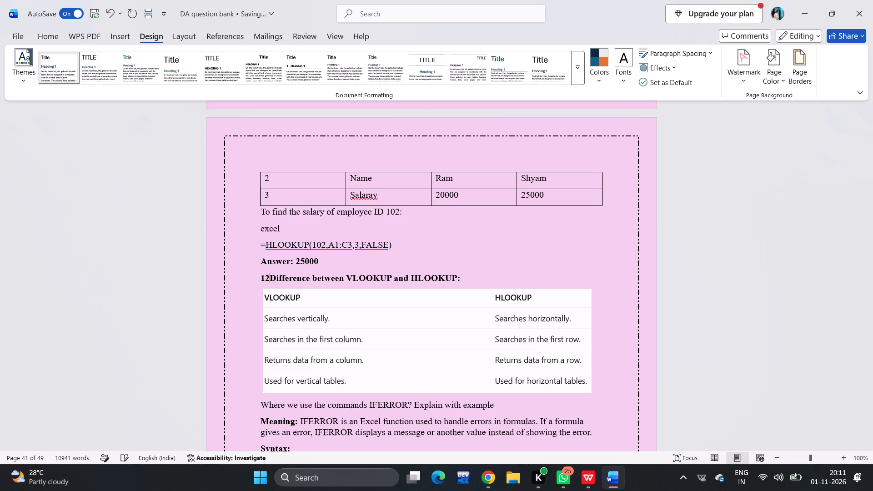
{"action": "key", "text": "period"}
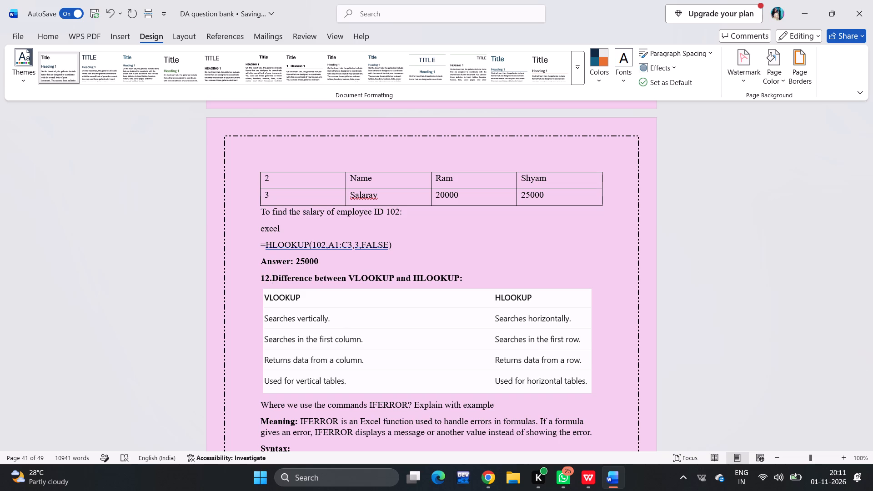
{"action": "key", "text": "space"}
{"action": "key", "text": "shift+parenleft"}
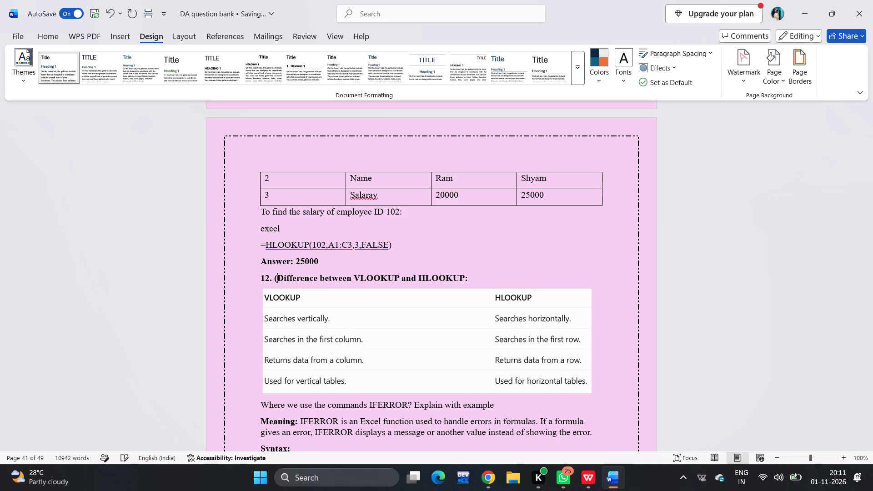
{"action": "type", "text": "a)"}
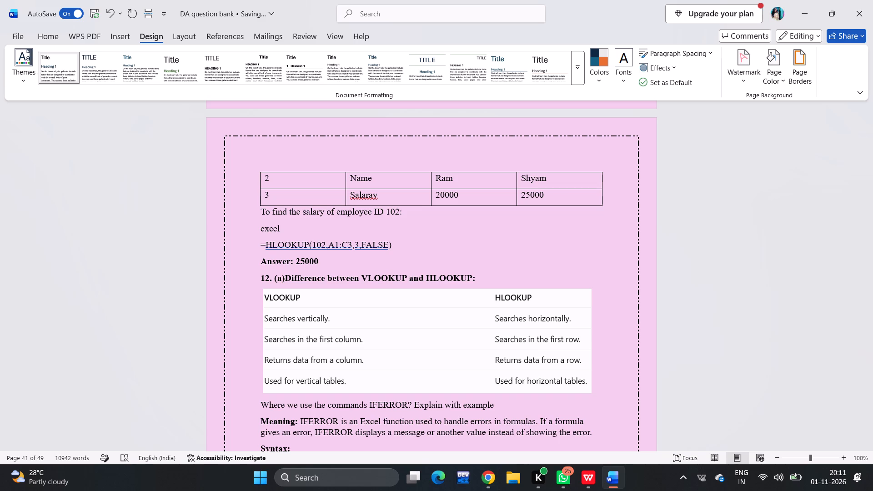
{"action": "key", "text": "space"}
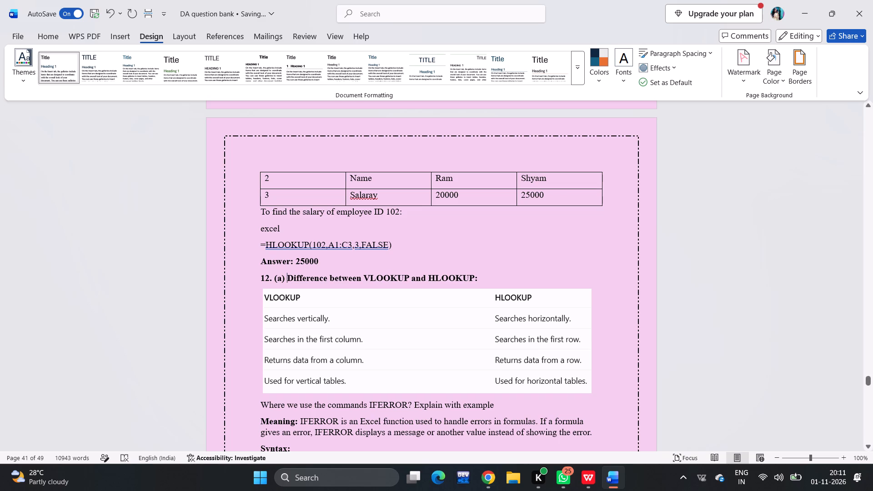
Insert a full-width line of dashes as a separator between the HLOOKUP example's answer and the "12. (a)" heading.
{"action": "left_click", "coordinate": [344, 265]}
{"action": "key", "text": "Return"}
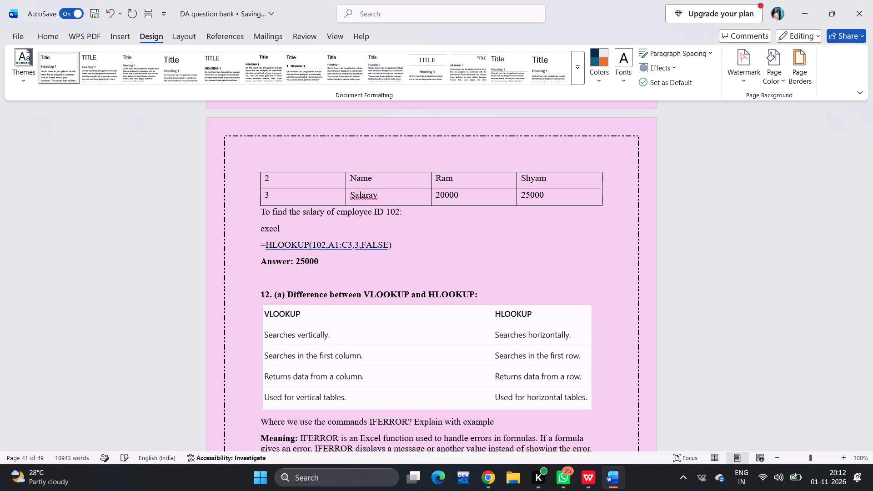
{"action": "key", "text": "minus"}
{"action": "key", "text": "minus"}
{"action": "key", "text": "minus"}
{"action": "key", "text": "minus"}
{"action": "key", "text": "minus"}
{"action": "key", "text": "minus"}
{"action": "key", "text": "minus"}
{"action": "key", "text": "minus"}
{"action": "key", "text": "minus"}
{"action": "key", "text": "minus"}
{"action": "key", "text": "minus"}
{"action": "key", "text": "minus"}
{"action": "key", "text": "minus"}
{"action": "key", "text": "minus"}
{"action": "key", "text": "minus"}
{"action": "key", "text": "minus"}
{"action": "key", "text": "minus"}
{"action": "key", "text": "minus"}
{"action": "key", "text": "minus"}
{"action": "key", "text": "minus"}
{"action": "type", "text": "----"}
{"action": "key", "text": "BackSpace"}
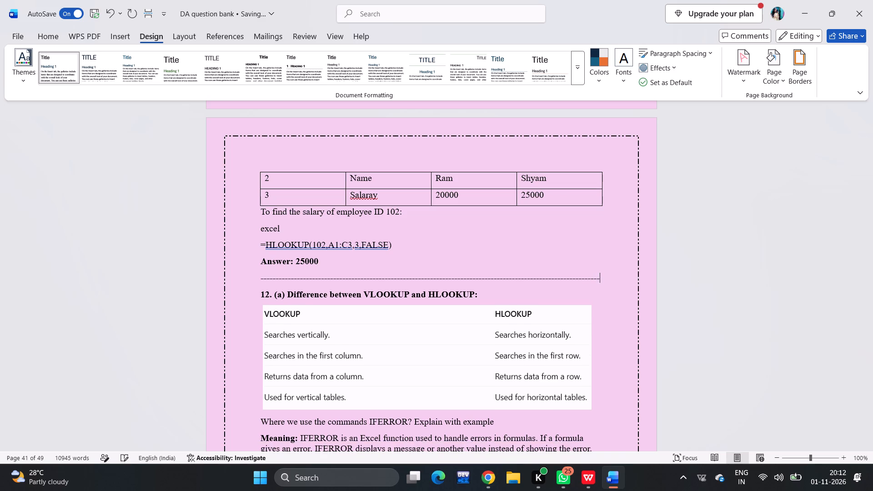
Convert the row of dashes below the HLOOKUP example's answer into a solid full-width separator line.
{"action": "key", "text": "BackSpace"}
{"action": "key", "text": "minus"}
{"action": "key", "text": "Return"}
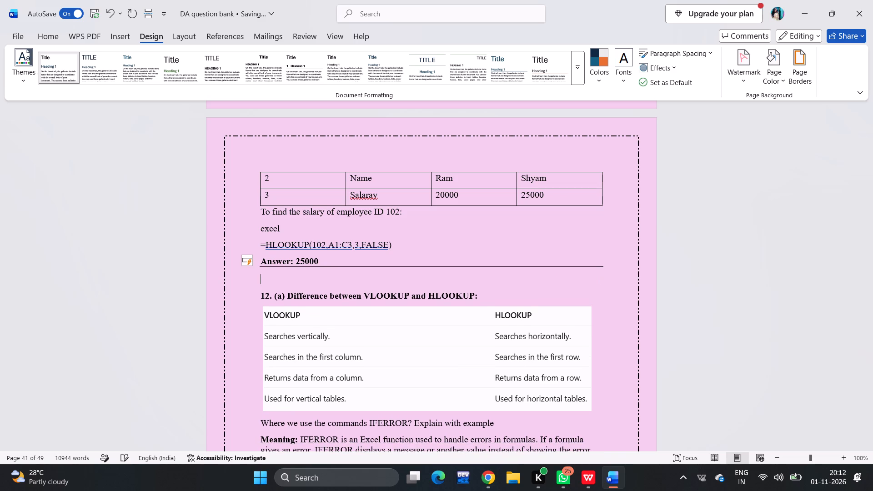
{"action": "key", "text": "BackSpace"}
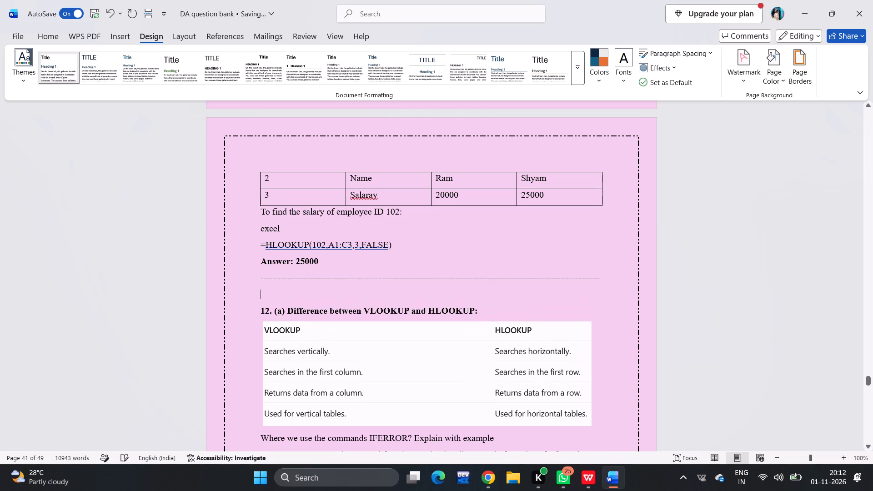
{"action": "key", "text": "BackSpace"}
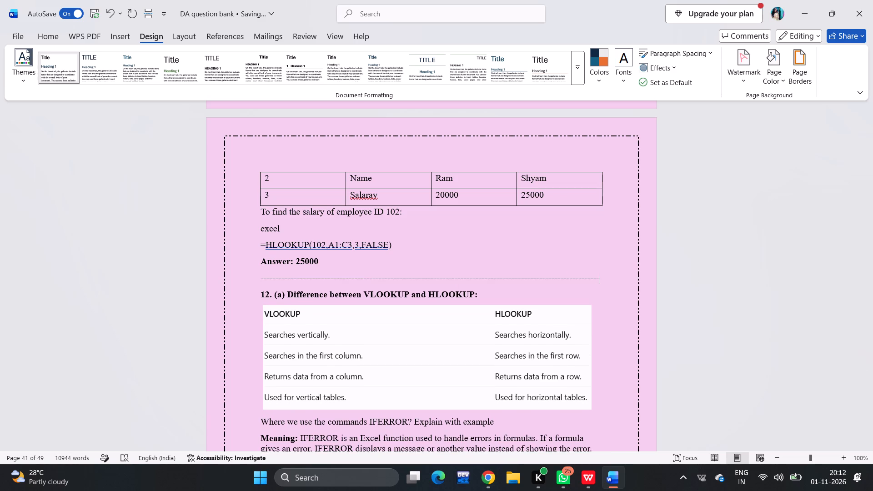
{"action": "key", "text": "ctrl+z"}
{"action": "key", "text": "z"}
{"action": "key", "text": "BackSpace"}
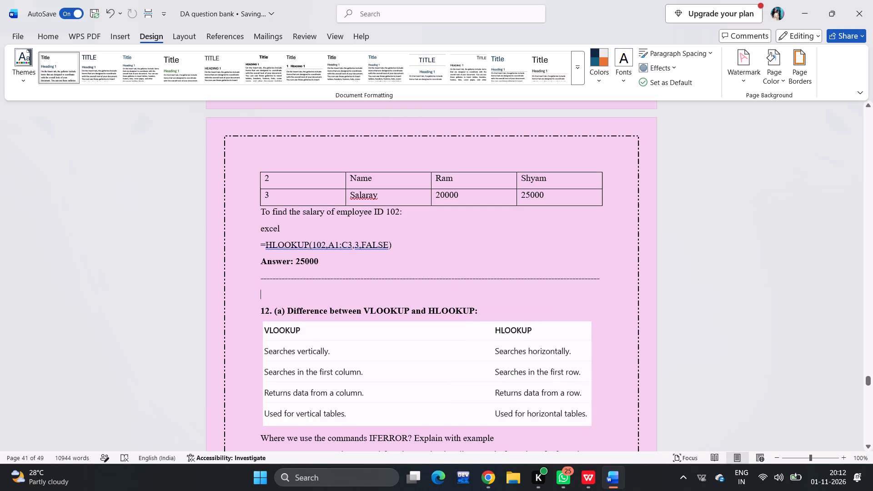
{"action": "key", "text": "Return"}
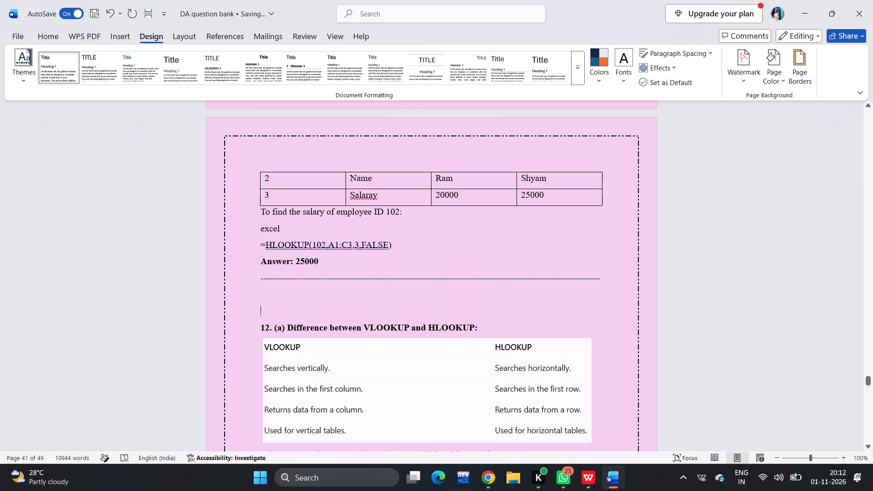
{"action": "left_click", "coordinate": [604, 281]}
{"action": "key", "text": "Return"}
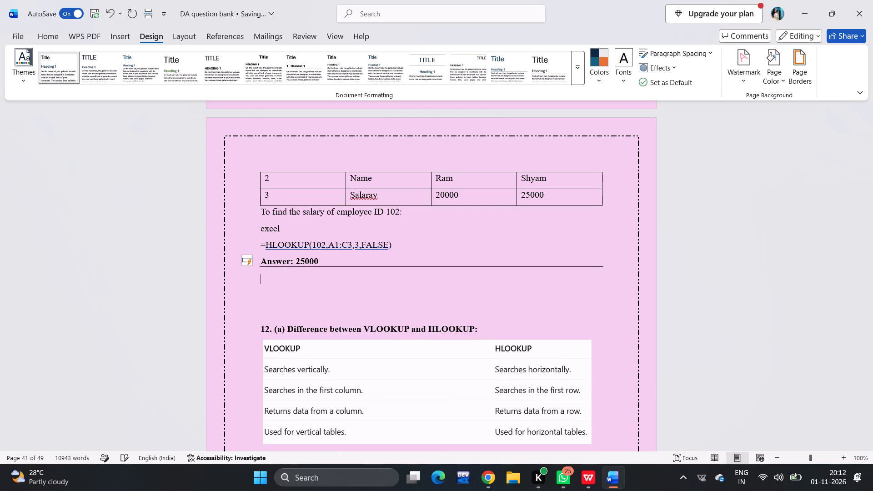
Remove the blank lines between the separator line and the "12. (a) Difference between VLOOKUP and HLOOKUP:" heading.
{"action": "left_click", "coordinate": [447, 316]}
{"action": "key", "text": "BackSpace"}
{"action": "key", "text": "BackSpace"}
{"action": "key", "text": "BackSpace"}
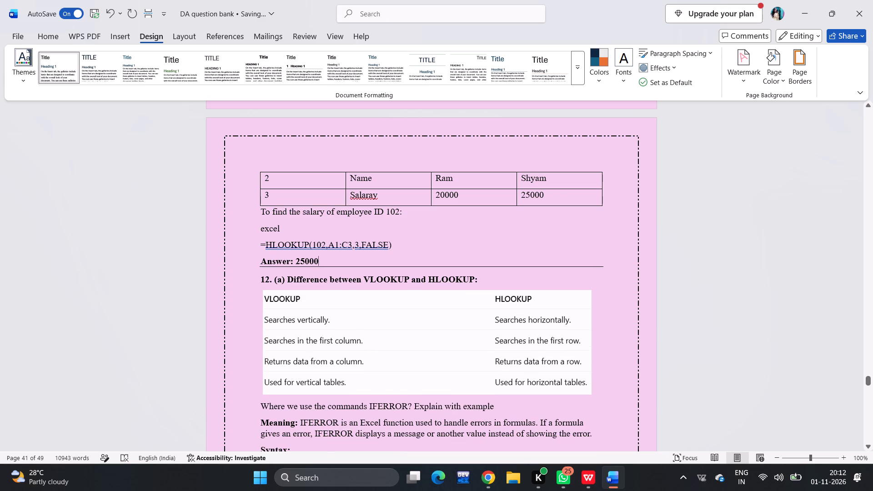
Look back through the answers to questions 12 and 11 up to the "11.(a)" heading, checking the sub-question labels and spacing.
{"action": "scroll", "coordinate": [535, 305], "scroll_direction": "up", "scroll_amount": 9}
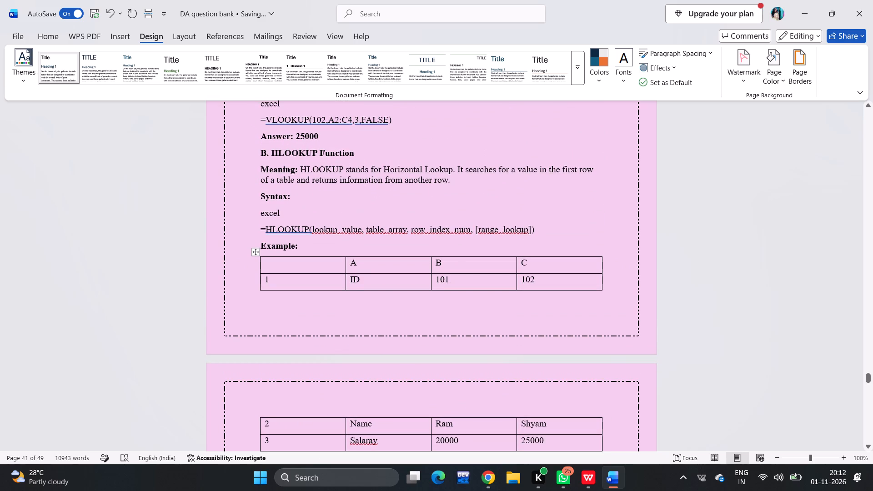
{"action": "scroll", "coordinate": [524, 290], "scroll_direction": "up", "scroll_amount": 2}
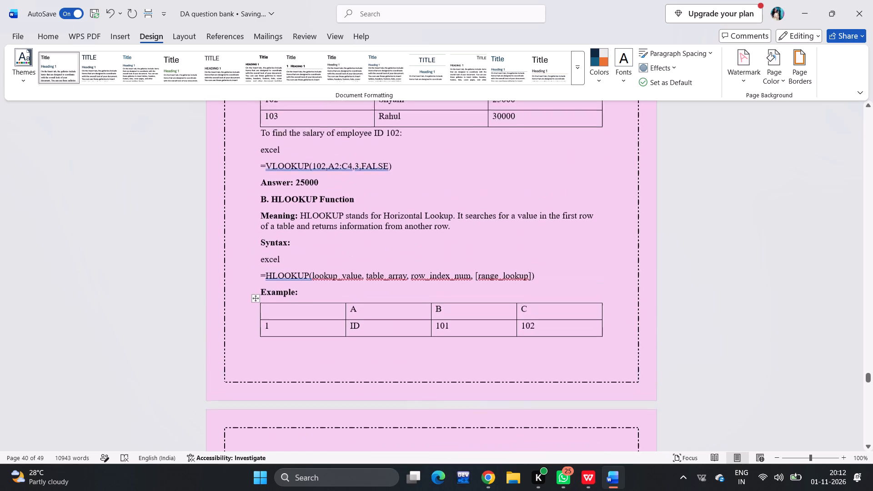
{"action": "scroll", "coordinate": [524, 290], "scroll_direction": "up", "scroll_amount": 2}
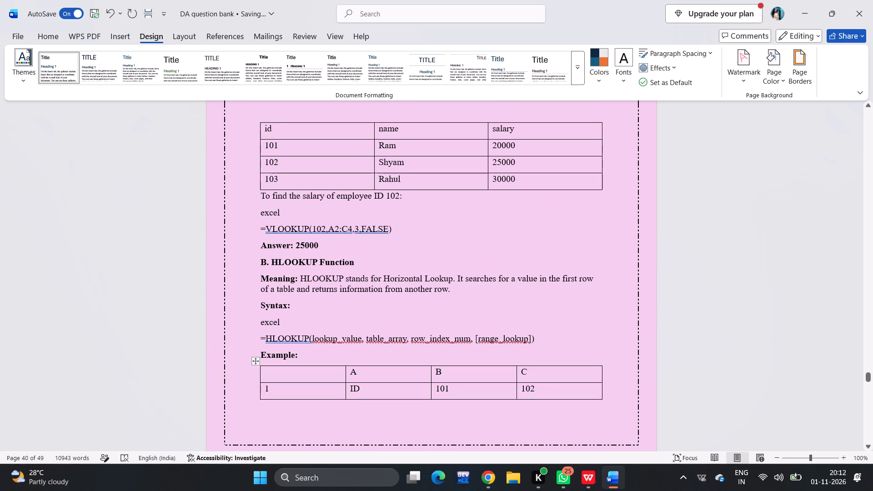
{"action": "scroll", "coordinate": [524, 290], "scroll_direction": "up", "scroll_amount": 3}
{"action": "scroll", "coordinate": [524, 290], "scroll_direction": "down", "scroll_amount": 8}
{"action": "scroll", "coordinate": [524, 290], "scroll_direction": "up", "scroll_amount": 3}
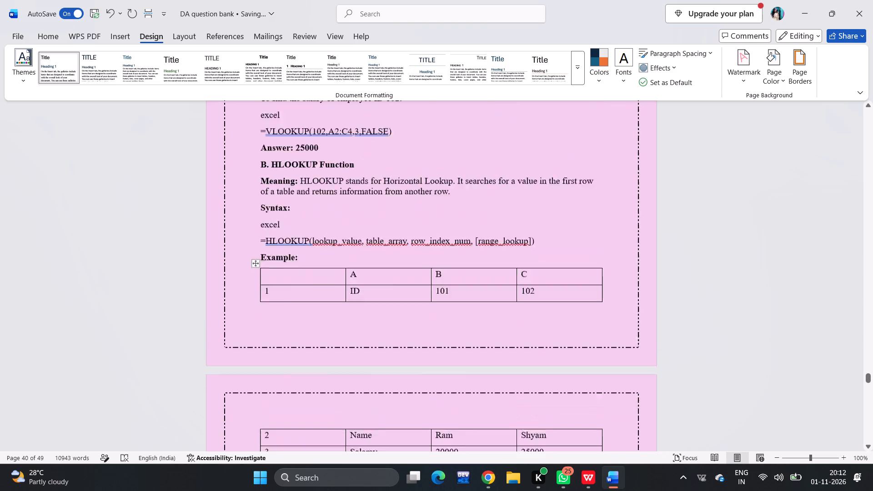
{"action": "scroll", "coordinate": [524, 290], "scroll_direction": "up", "scroll_amount": 13}
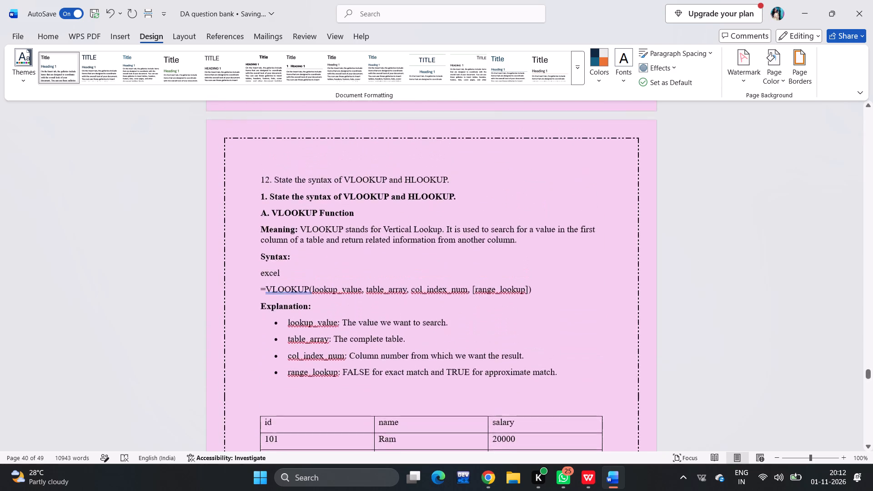
{"action": "scroll", "coordinate": [524, 290], "scroll_direction": "up", "scroll_amount": 15}
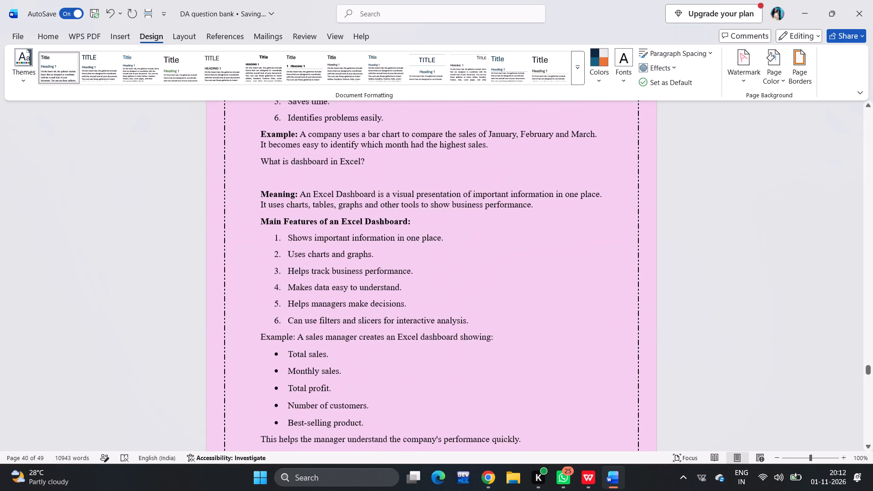
{"action": "scroll", "coordinate": [524, 290], "scroll_direction": "up", "scroll_amount": 14}
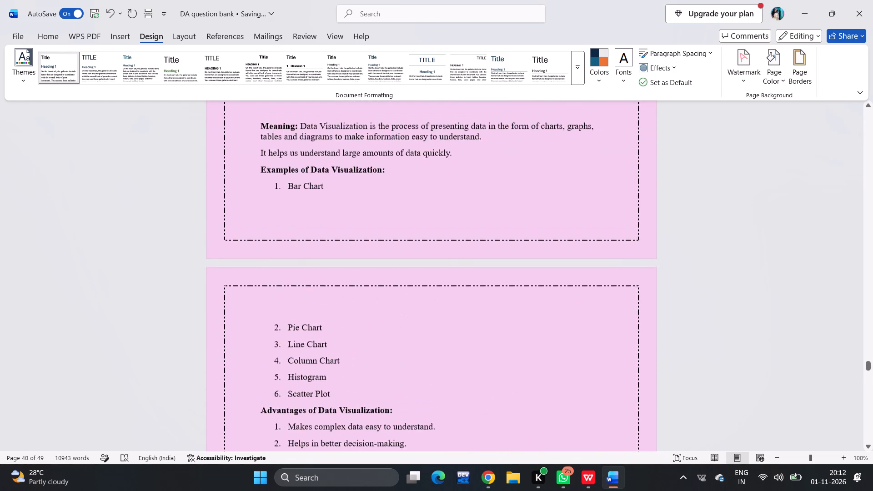
{"action": "scroll", "coordinate": [524, 290], "scroll_direction": "up", "scroll_amount": 10}
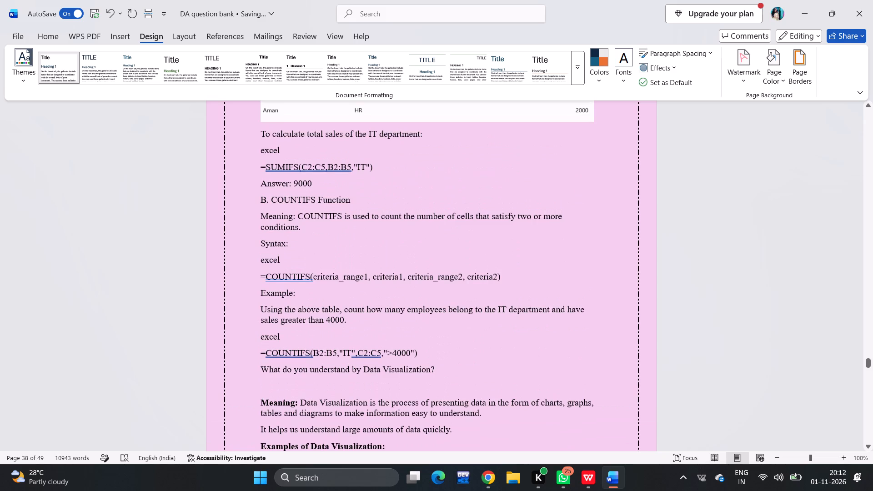
{"action": "scroll", "coordinate": [524, 290], "scroll_direction": "up", "scroll_amount": 18}
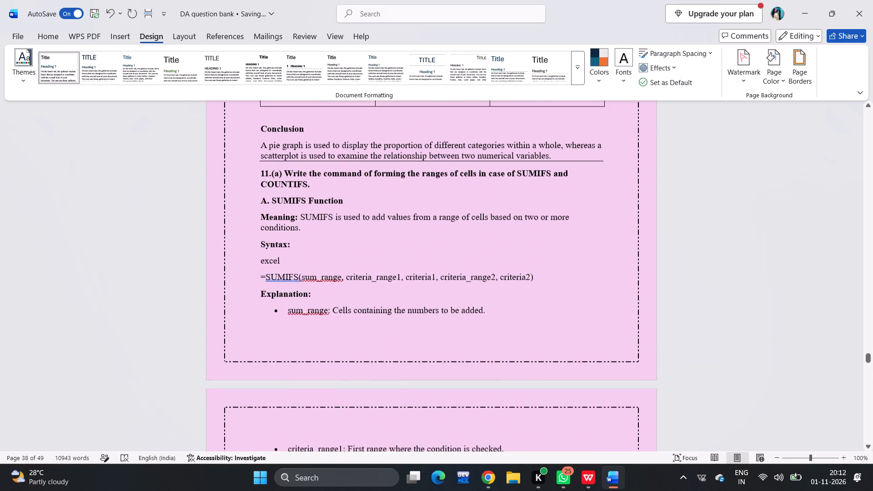
Delete the blank line between the "What do you understand by Data Visualization?" question and its Meaning paragraph.
{"action": "scroll", "coordinate": [524, 290], "scroll_direction": "down", "scroll_amount": 8}
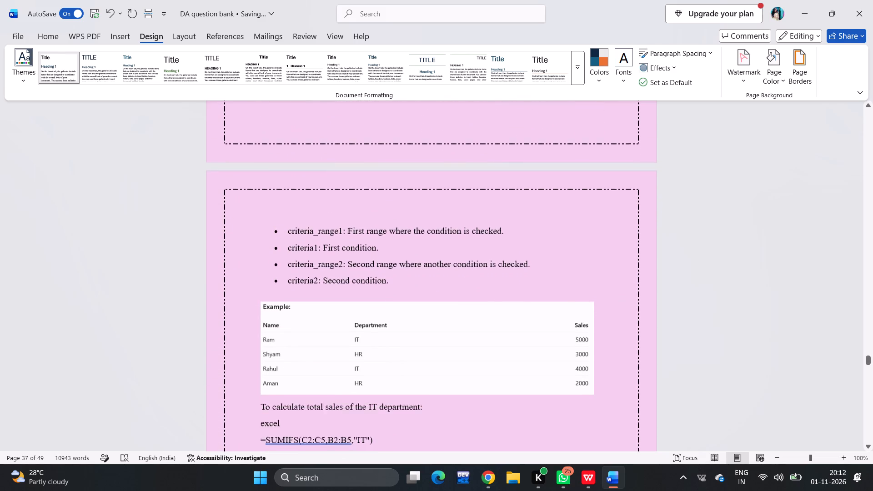
{"action": "scroll", "coordinate": [524, 290], "scroll_direction": "down", "scroll_amount": 8}
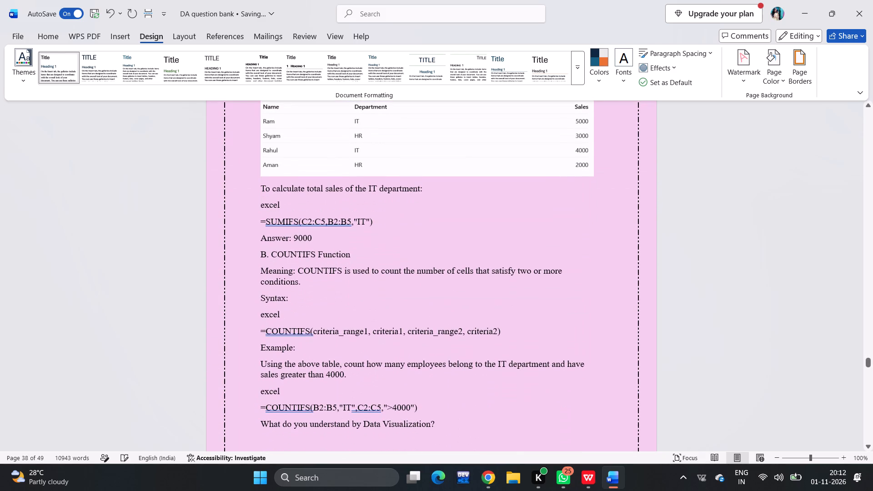
{"action": "scroll", "coordinate": [540, 309], "scroll_direction": "down", "scroll_amount": 5}
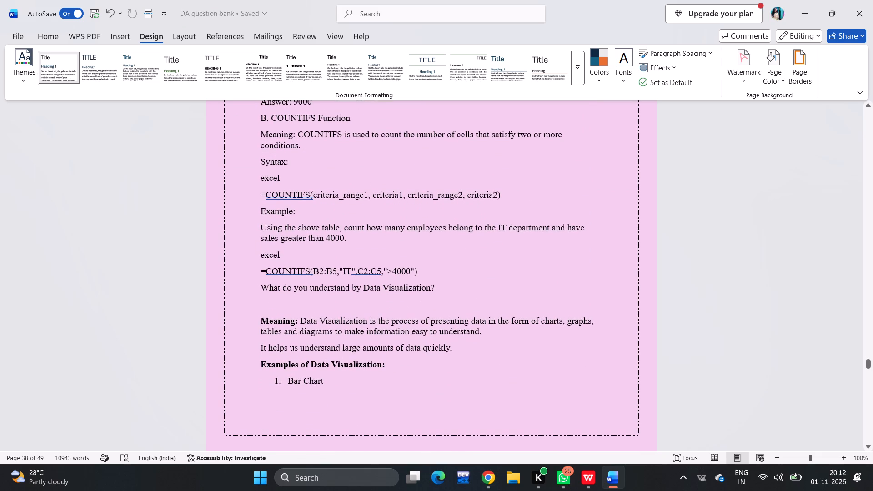
{"action": "left_click", "coordinate": [285, 309]}
{"action": "key", "text": "BackSpace"}
{"action": "key", "text": "BackSpace"}
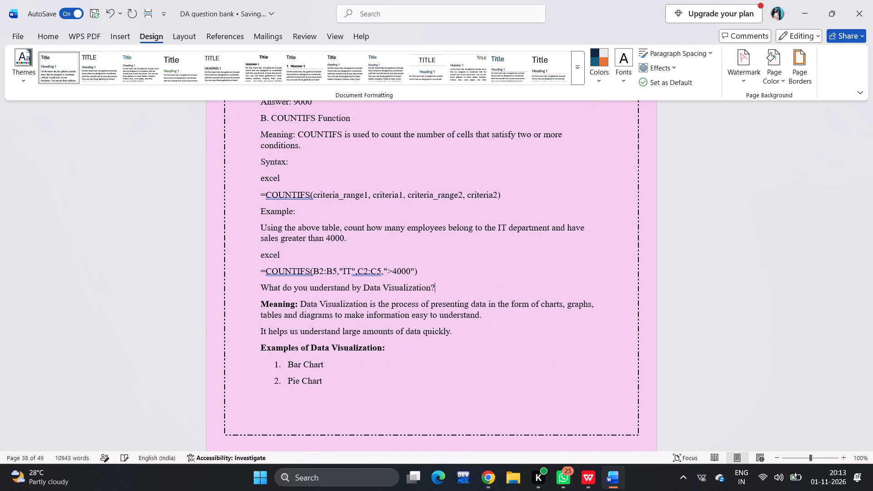
Label the "What do you understand by Data Visualization?" question with "(b)" in front and make the whole line bold.
{"action": "left_click", "coordinate": [258, 285]}
{"action": "type", "text": "(b)"}
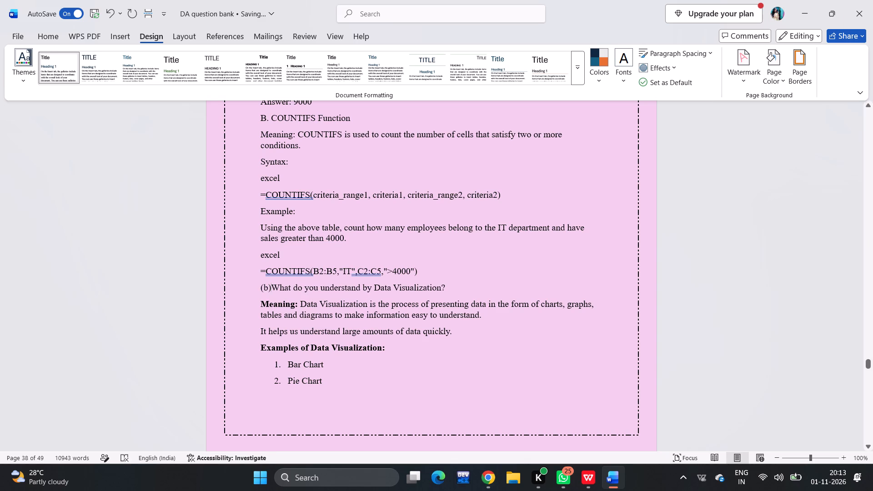
{"action": "left_click_drag", "start_coordinate": [447, 286], "coordinate": [239, 289]}
{"action": "left_click", "coordinate": [248, 270]}
{"action": "left_click", "coordinate": [509, 294]}
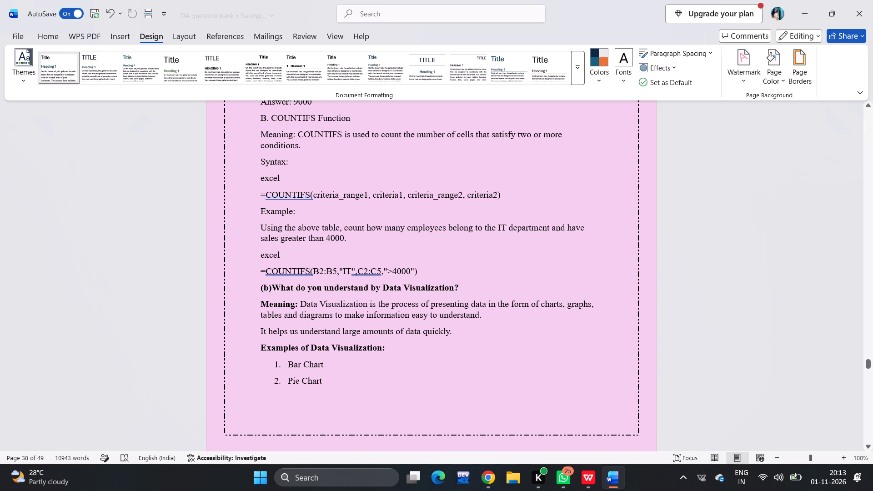
Review the data visualization, Excel dashboard, VLOOKUP and HLOOKUP answers, checking how the question headings are numbered.
{"action": "scroll", "coordinate": [474, 310], "scroll_direction": "down", "scroll_amount": 3}
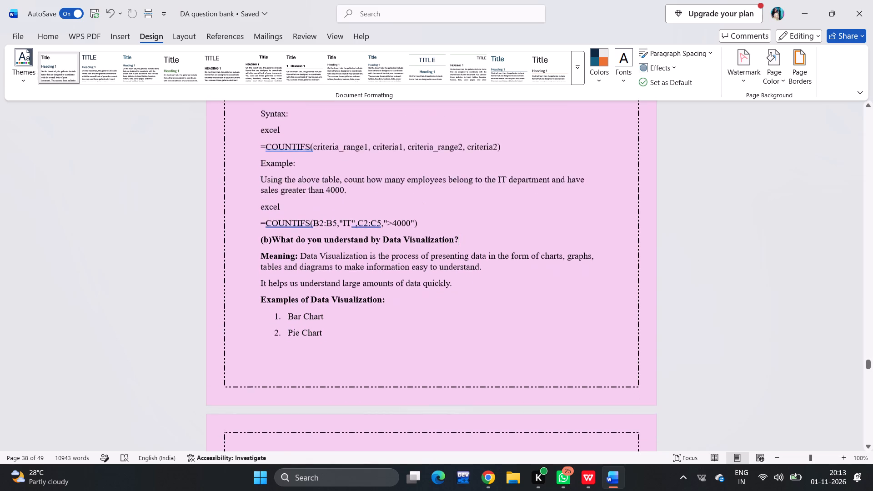
{"action": "scroll", "coordinate": [474, 310], "scroll_direction": "down", "scroll_amount": 11}
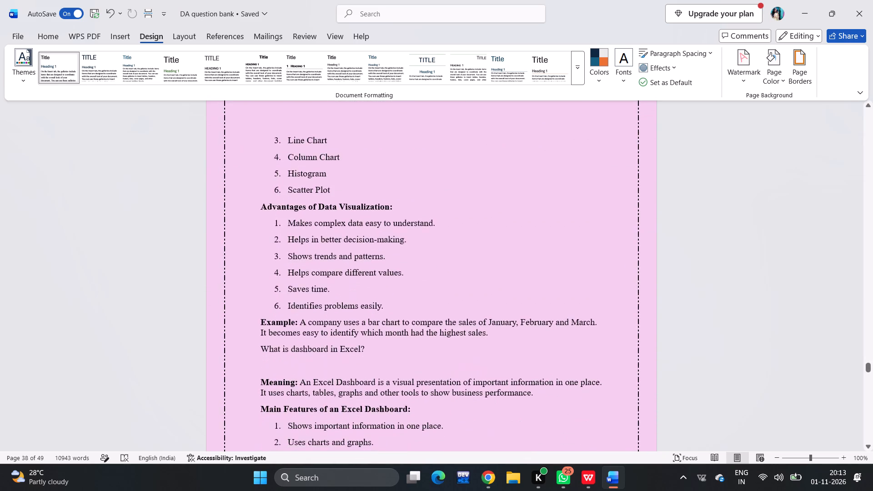
{"action": "scroll", "coordinate": [472, 308], "scroll_direction": "down", "scroll_amount": 9}
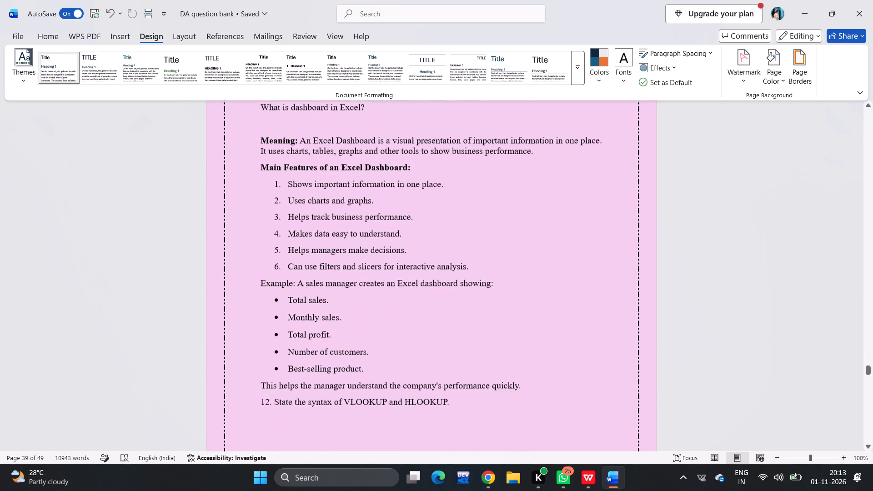
{"action": "scroll", "coordinate": [472, 308], "scroll_direction": "down", "scroll_amount": 4}
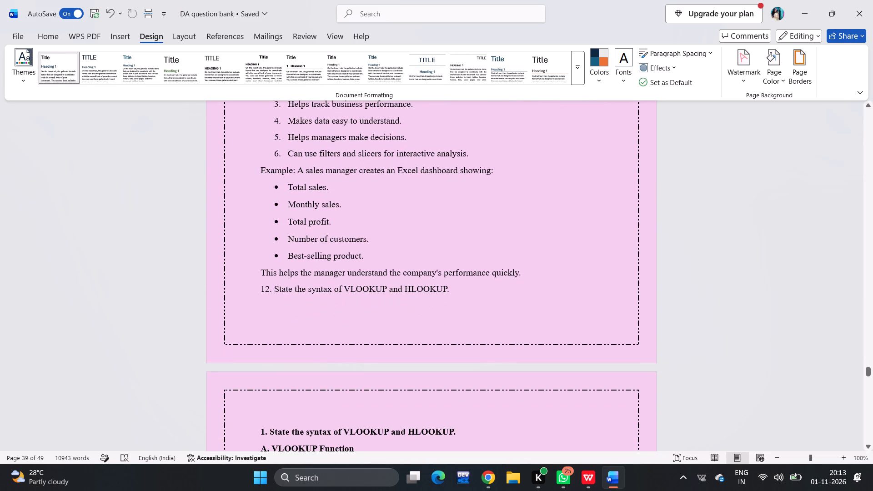
{"action": "scroll", "coordinate": [472, 308], "scroll_direction": "down", "scroll_amount": 4}
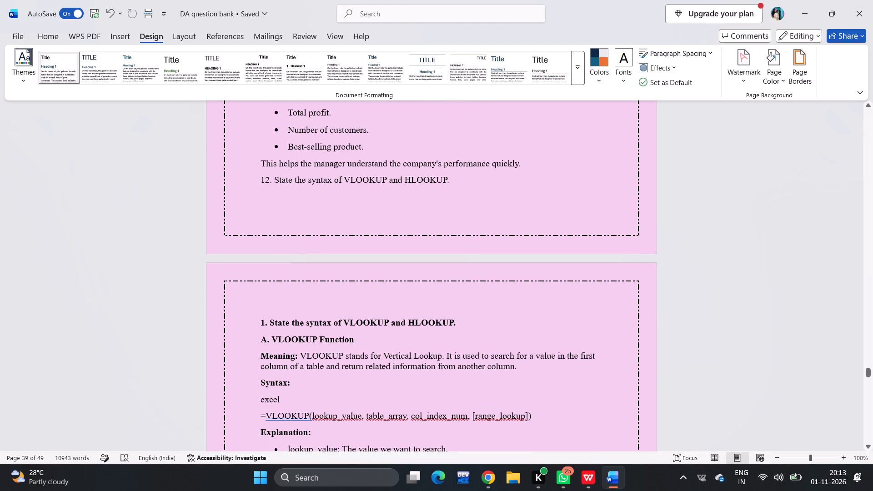
{"action": "scroll", "coordinate": [354, 345], "scroll_direction": "down", "scroll_amount": 15}
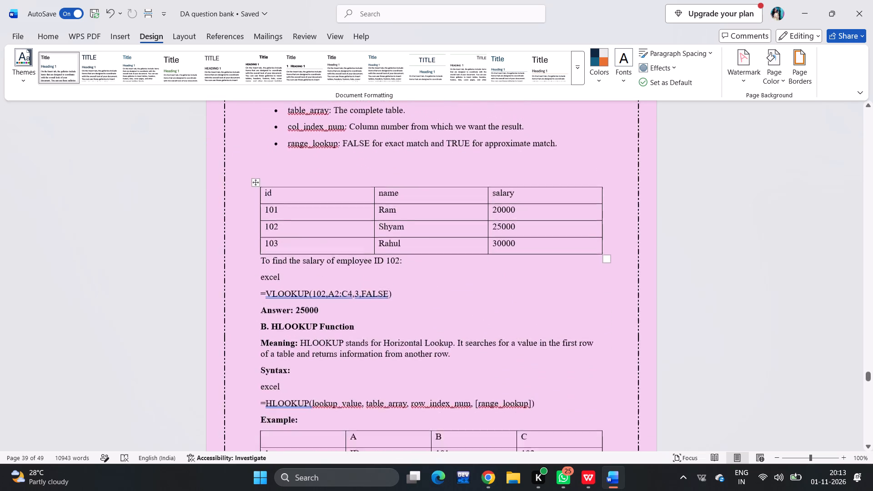
{"action": "scroll", "coordinate": [354, 345], "scroll_direction": "down", "scroll_amount": 13}
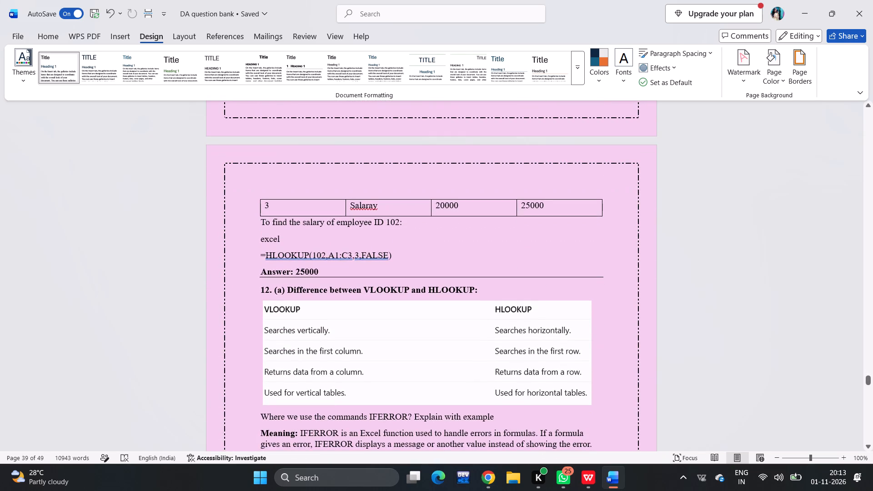
Remove the "12. (a)" numbering from the "Difference between VLOOKUP and HLOOKUP:" heading.
{"action": "left_click", "coordinate": [286, 291]}
{"action": "key", "text": "BackSpace"}
{"action": "key", "text": "BackSpace"}
{"action": "key", "text": "BackSpace"}
{"action": "key", "text": "BackSpace"}
{"action": "key", "text": "BackSpace"}
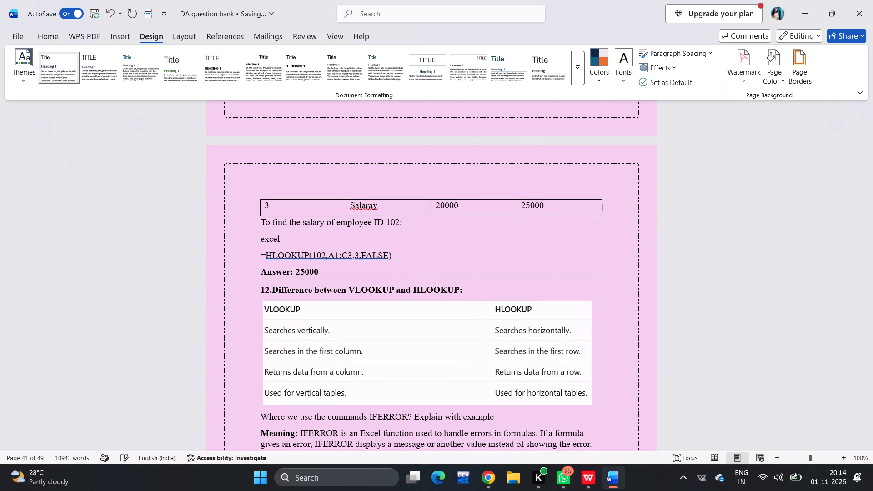
{"action": "key", "text": "BackSpace"}
{"action": "key", "text": "BackSpace"}
{"action": "key", "text": "BackSpace"}
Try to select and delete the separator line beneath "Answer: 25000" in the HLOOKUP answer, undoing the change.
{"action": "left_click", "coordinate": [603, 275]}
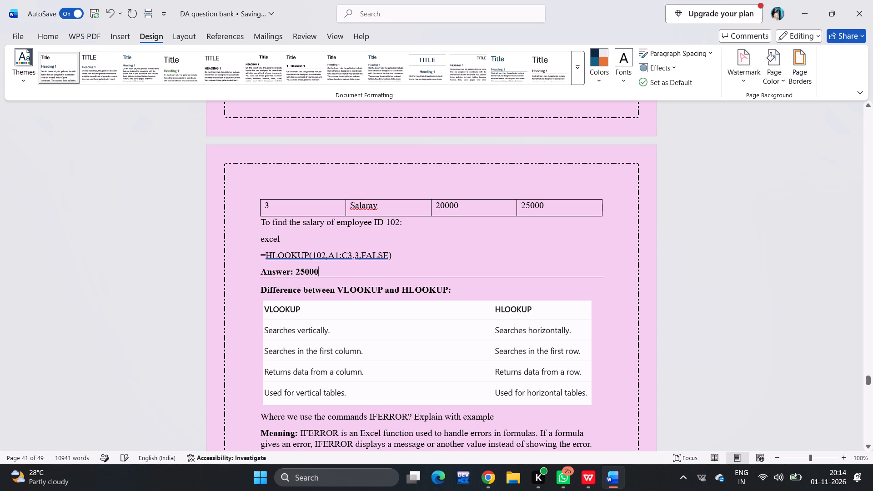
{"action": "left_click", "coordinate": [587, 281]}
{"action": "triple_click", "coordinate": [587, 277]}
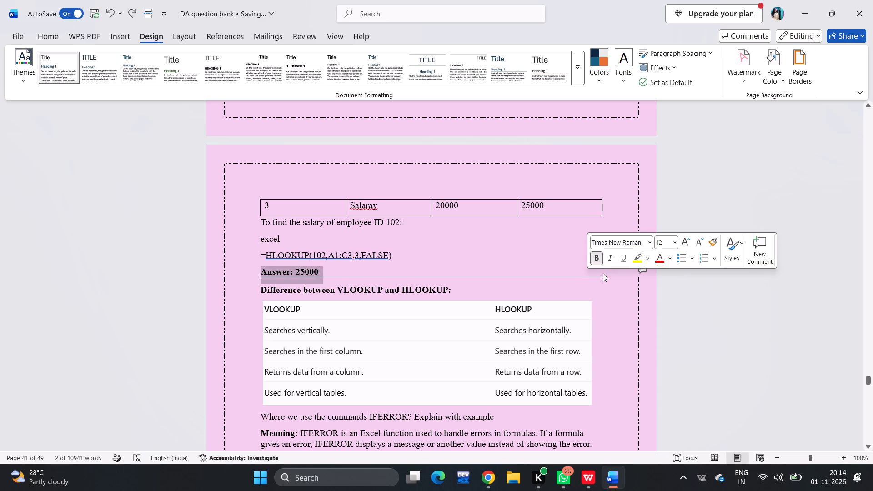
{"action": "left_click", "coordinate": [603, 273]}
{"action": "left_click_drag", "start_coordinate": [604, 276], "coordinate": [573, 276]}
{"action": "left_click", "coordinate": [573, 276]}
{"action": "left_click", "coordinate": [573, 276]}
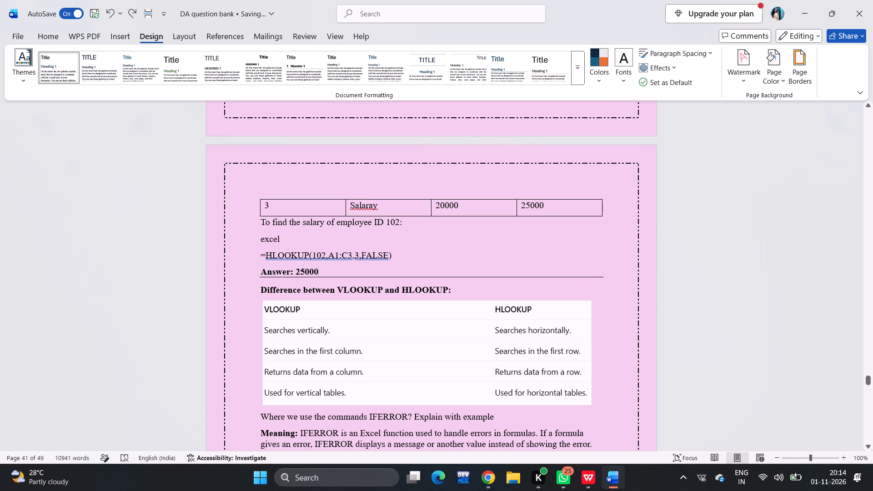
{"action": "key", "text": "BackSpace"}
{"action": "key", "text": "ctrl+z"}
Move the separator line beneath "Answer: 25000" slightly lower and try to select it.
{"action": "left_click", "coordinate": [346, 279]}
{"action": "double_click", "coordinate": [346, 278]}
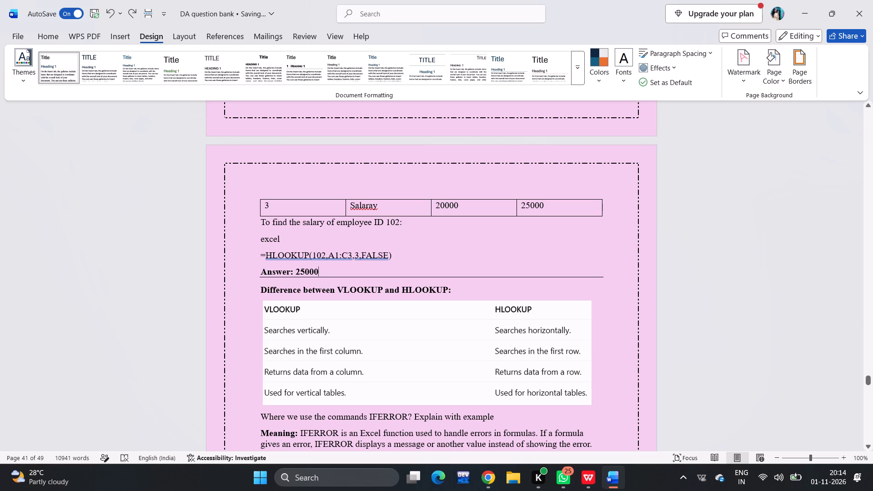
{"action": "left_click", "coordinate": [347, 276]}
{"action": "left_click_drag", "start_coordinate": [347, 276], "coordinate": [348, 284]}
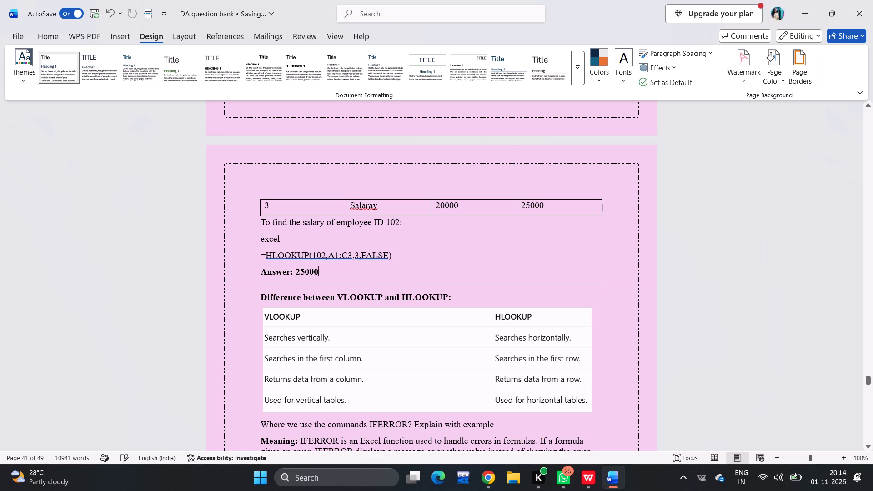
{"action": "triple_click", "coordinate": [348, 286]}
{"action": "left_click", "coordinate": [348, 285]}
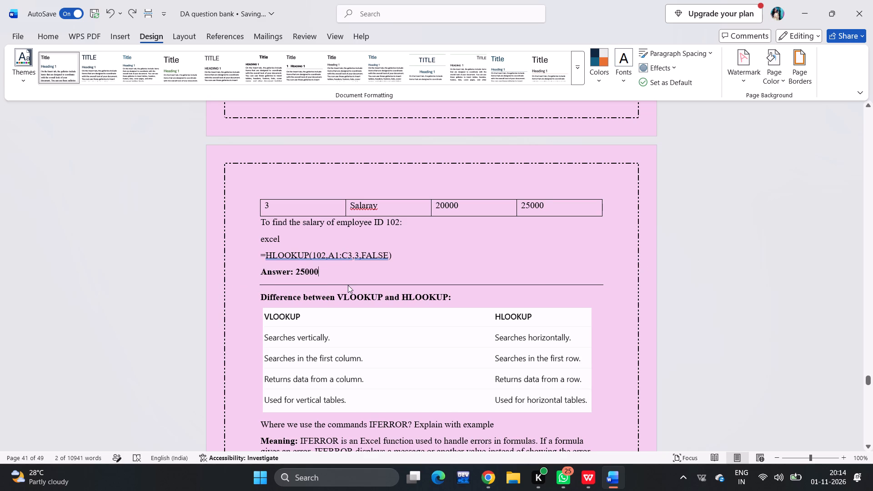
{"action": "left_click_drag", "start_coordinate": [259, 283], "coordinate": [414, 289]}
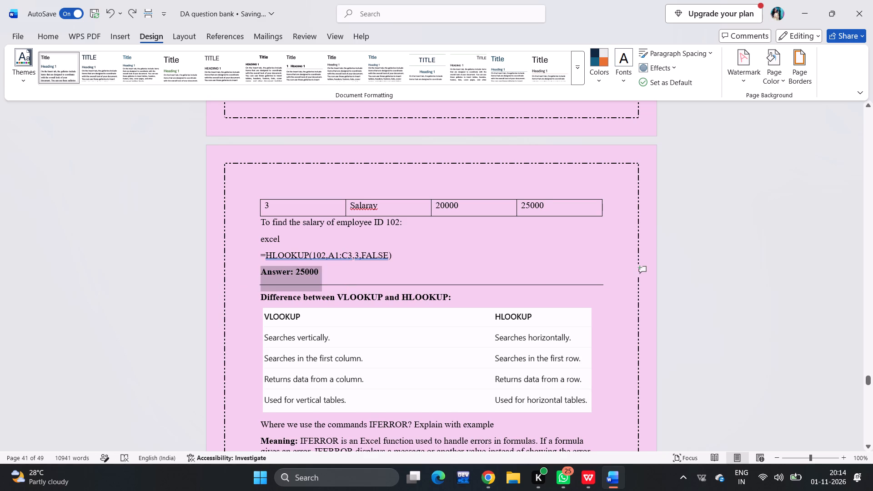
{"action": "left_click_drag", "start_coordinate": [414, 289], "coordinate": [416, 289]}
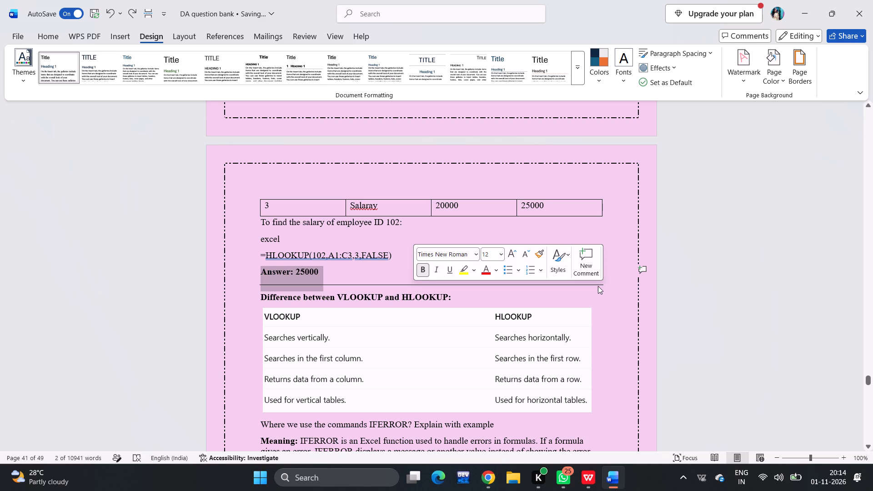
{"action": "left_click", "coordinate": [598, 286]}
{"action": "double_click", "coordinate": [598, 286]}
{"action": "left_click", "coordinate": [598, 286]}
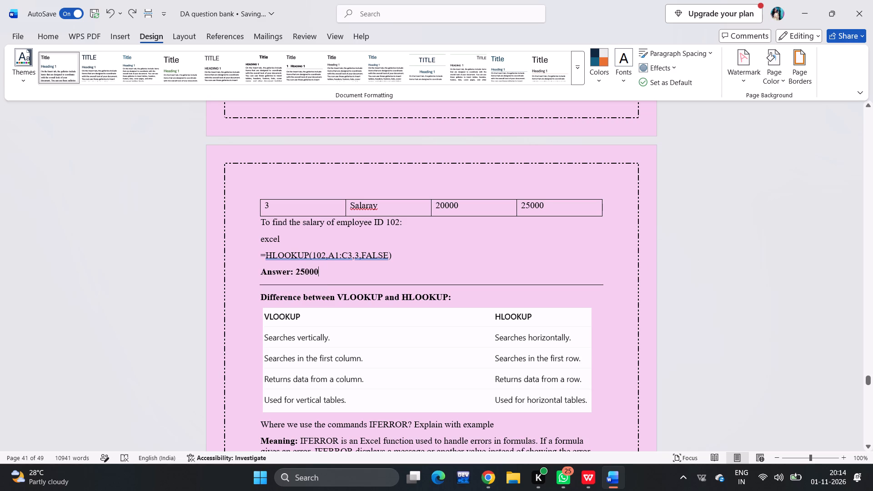
Undo the recent edits back through the VLOOKUP/HLOOKUP separator and "12. (a)" numbering, to before question 11's part labels were added.
{"action": "key", "text": "ctrl+z"}
{"action": "key", "text": "ctrl+z"}
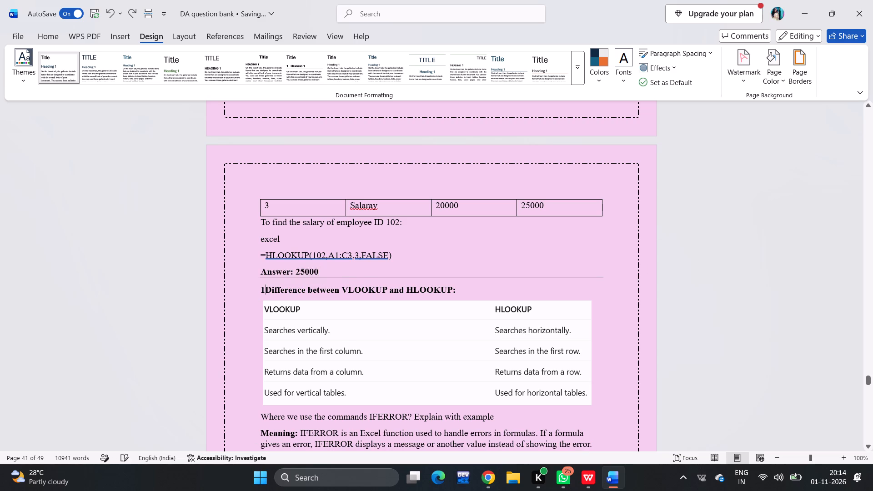
{"action": "key", "text": "ctrl+z"}
{"action": "key", "text": "ctrl+z"}
{"action": "key", "text": "ctrl+z"}
{"action": "key", "text": "ctrl+z"}
{"action": "key", "text": "ctrl+z"}
{"action": "key", "text": "ctrl+z"}
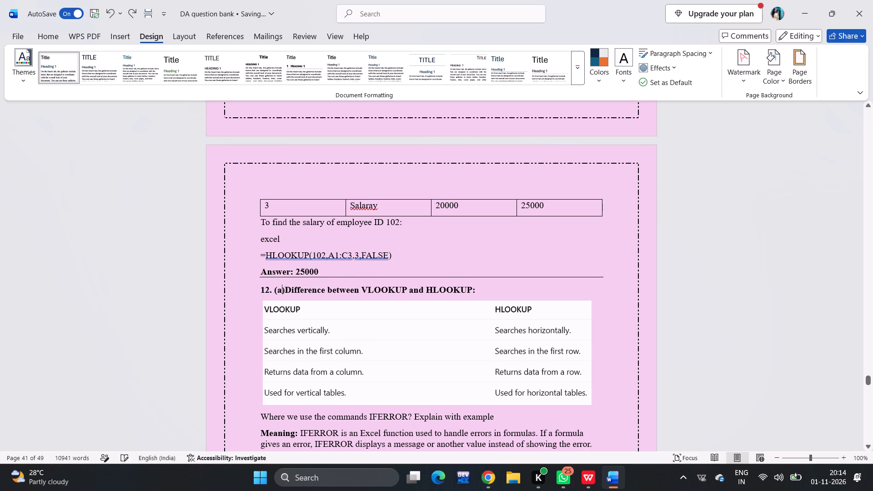
{"action": "key", "text": "ctrl+z"}
{"action": "key", "text": "ctrl+z"}
{"action": "key", "text": "ctrl+z"}
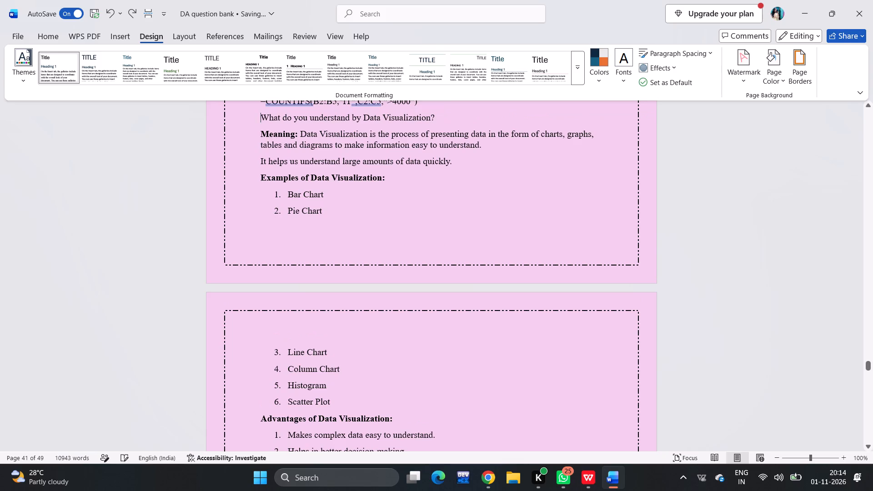
{"action": "key", "text": "ctrl+z"}
{"action": "key", "text": "ctrl+z"}
{"action": "key", "text": "ctrl+z"}
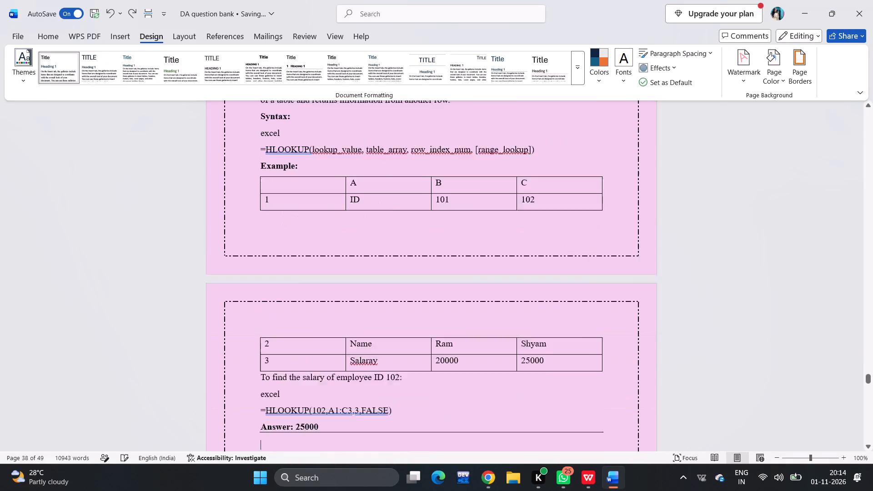
{"action": "key", "text": "ctrl+z"}
{"action": "key", "text": "ctrl+z"}
{"action": "key", "text": "ctrl+z"}
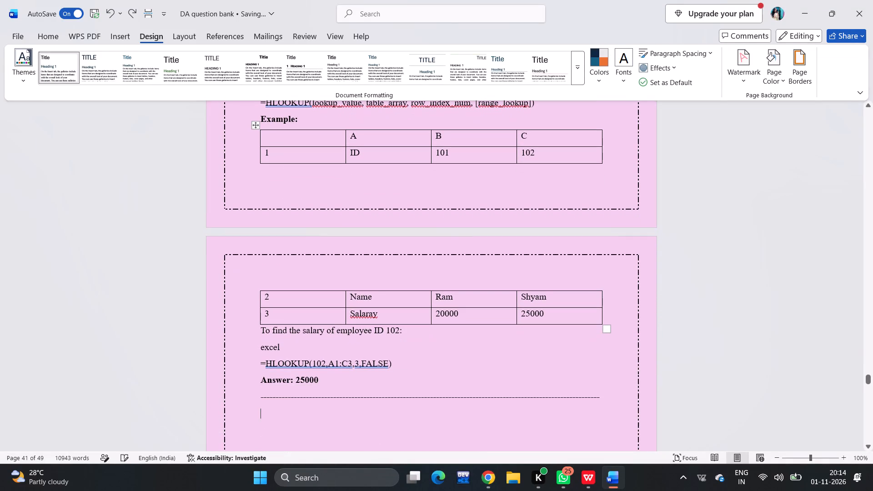
{"action": "key", "text": "ctrl+z"}
{"action": "key", "text": "ctrl+z"}
{"action": "key", "text": "ctrl+z"}
{"action": "key", "text": "ctrl+z"}
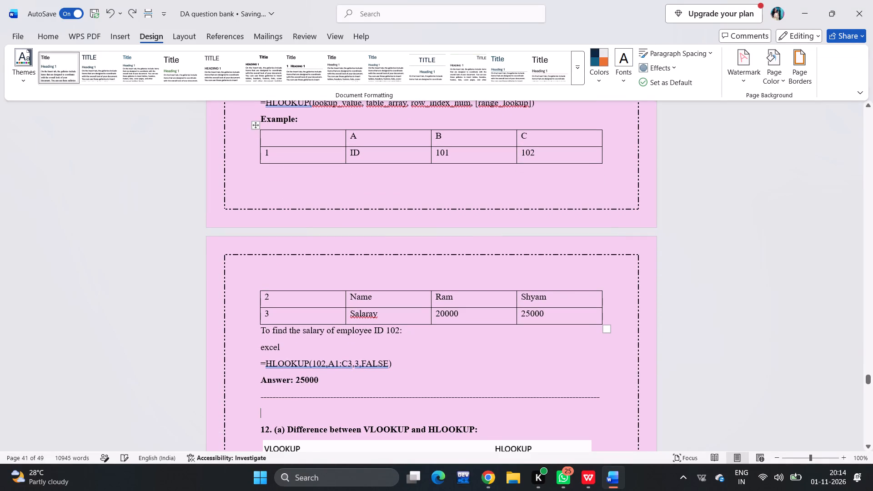
{"action": "key", "text": "ctrl+z"}
{"action": "key", "text": "ctrl+z"}
{"action": "key", "text": "ctrl+z"}
{"action": "key", "text": "ctrl+z"}
{"action": "key", "text": "ctrl+z"}
{"action": "key", "text": "ctrl+z"}
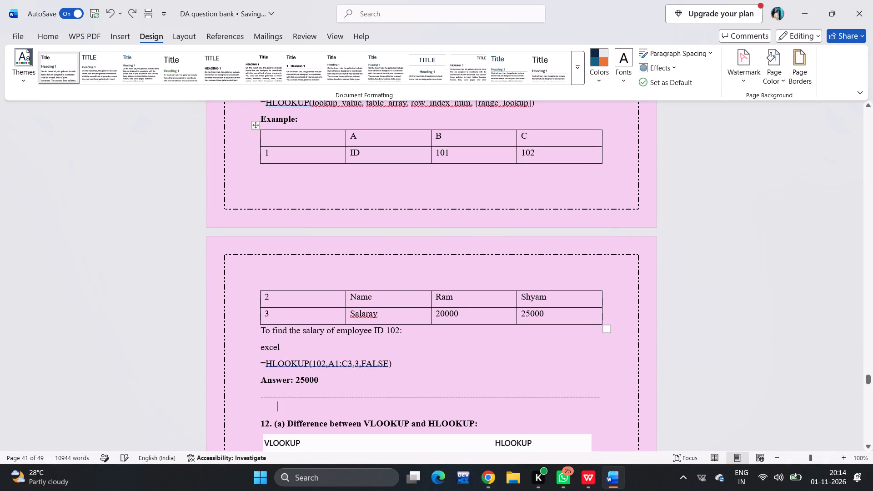
{"action": "key", "text": "ctrl+z"}
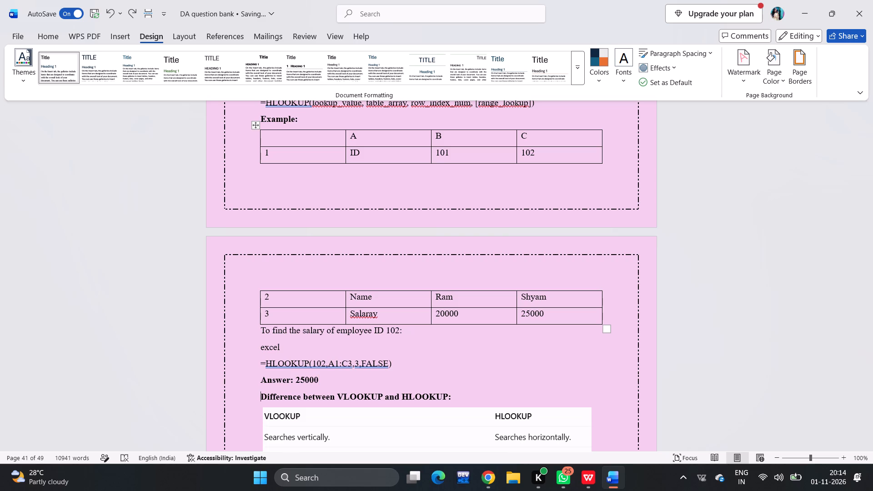
{"action": "key", "text": "ctrl+z"}
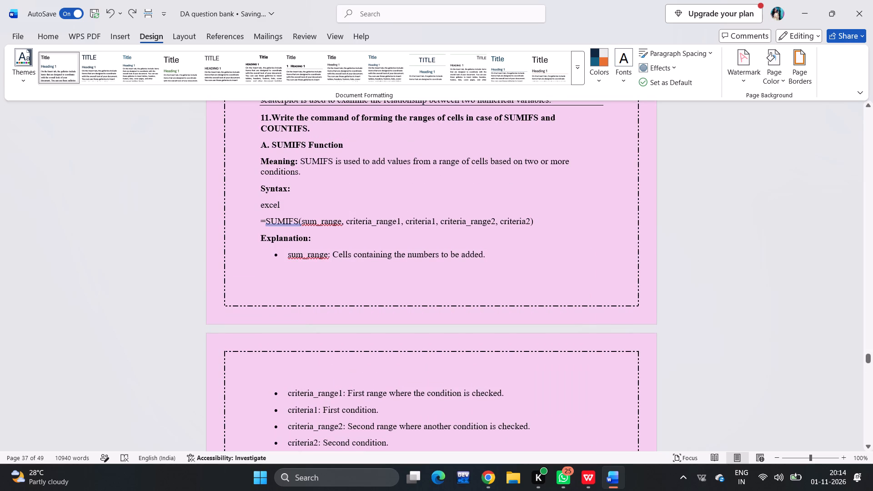
Examine the COUNTIFS, data visualization, Excel dashboard and VLOOKUP answers to check the state of their headings.
{"action": "scroll", "coordinate": [442, 163], "scroll_direction": "down", "scroll_amount": 18}
{"action": "scroll", "coordinate": [442, 162], "scroll_direction": "down", "scroll_amount": 4}
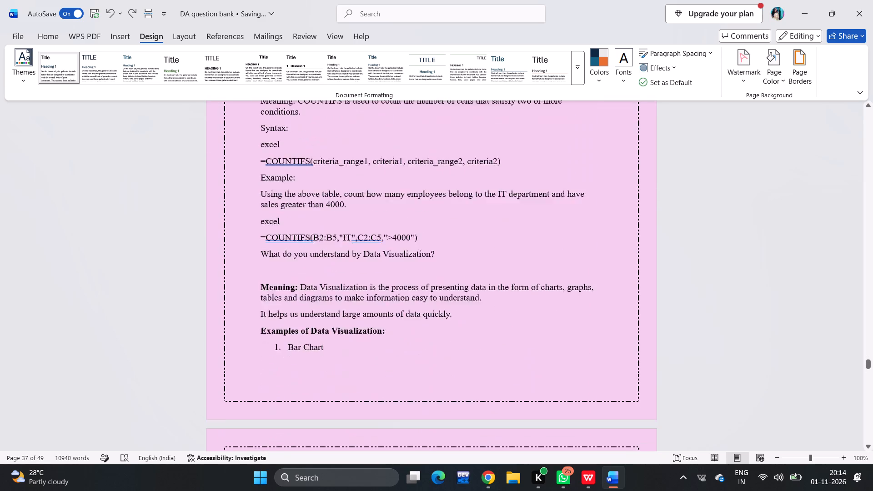
{"action": "scroll", "coordinate": [442, 162], "scroll_direction": "down", "scroll_amount": 16}
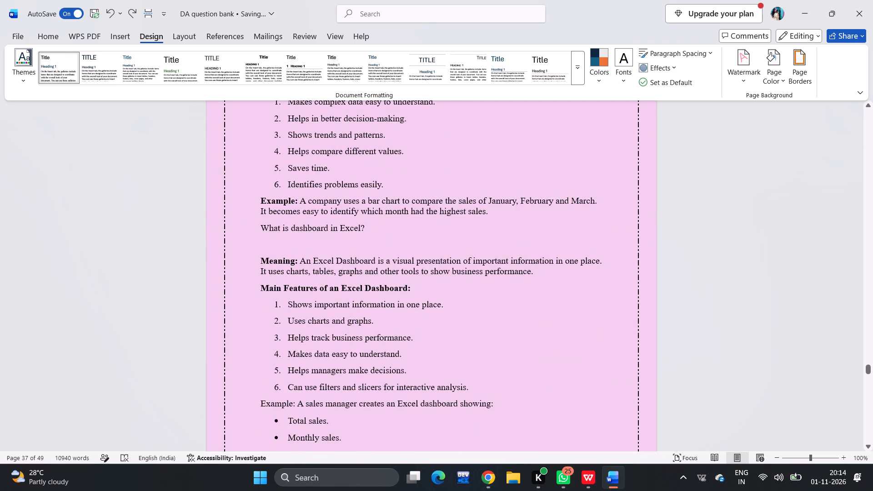
{"action": "scroll", "coordinate": [442, 162], "scroll_direction": "down", "scroll_amount": 13}
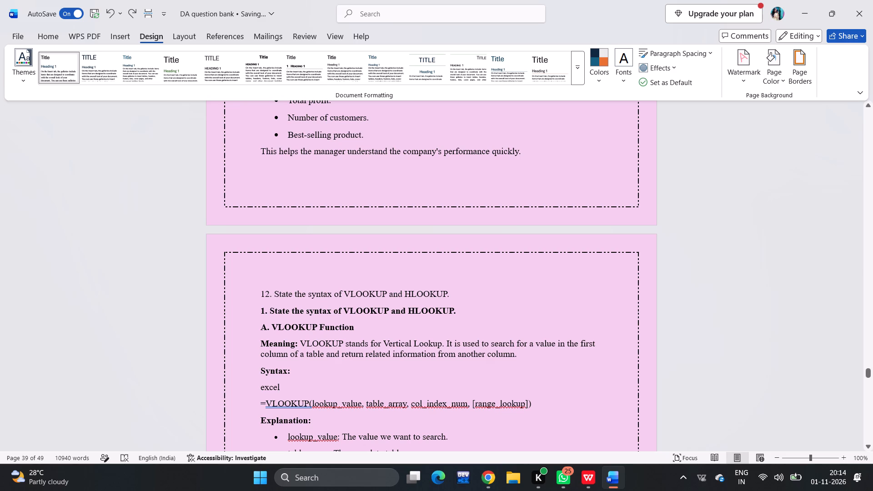
{"action": "scroll", "coordinate": [485, 263], "scroll_direction": "up", "scroll_amount": 14}
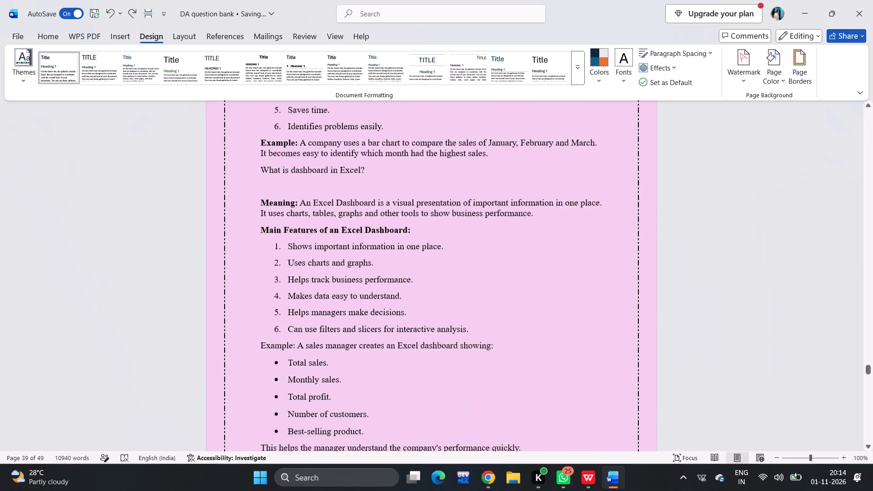
{"action": "scroll", "coordinate": [488, 265], "scroll_direction": "up", "scroll_amount": 12}
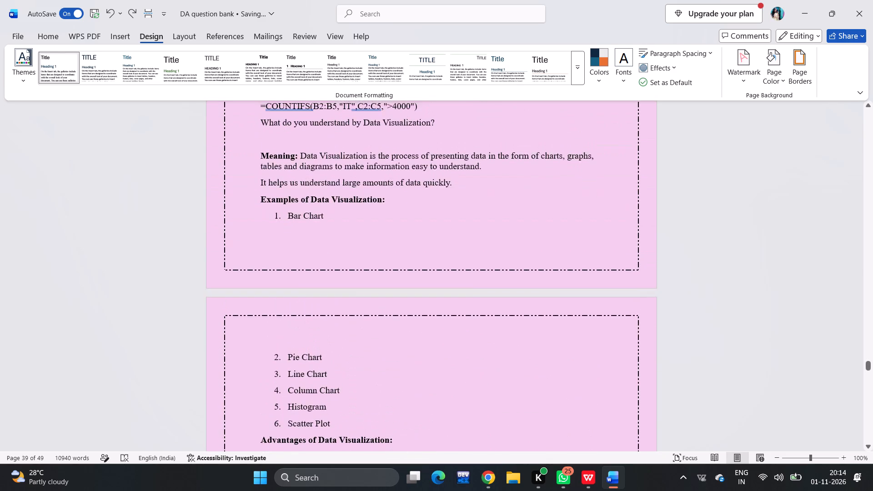
{"action": "scroll", "coordinate": [488, 265], "scroll_direction": "down", "scroll_amount": 5}
{"action": "scroll", "coordinate": [488, 265], "scroll_direction": "up", "scroll_amount": 5}
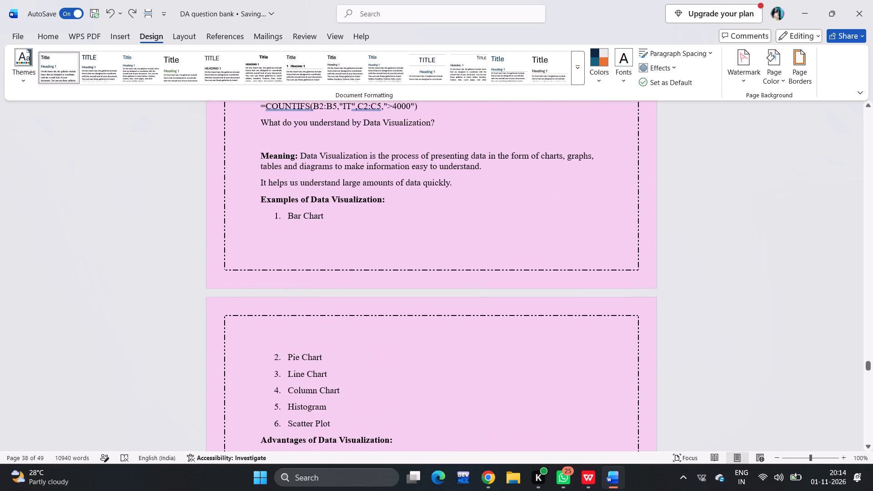
Add the part label "(a)" and a space after "11." in the SUMIFS and COUNTIFS question heading.
{"action": "scroll", "coordinate": [488, 265], "scroll_direction": "up", "scroll_amount": 13}
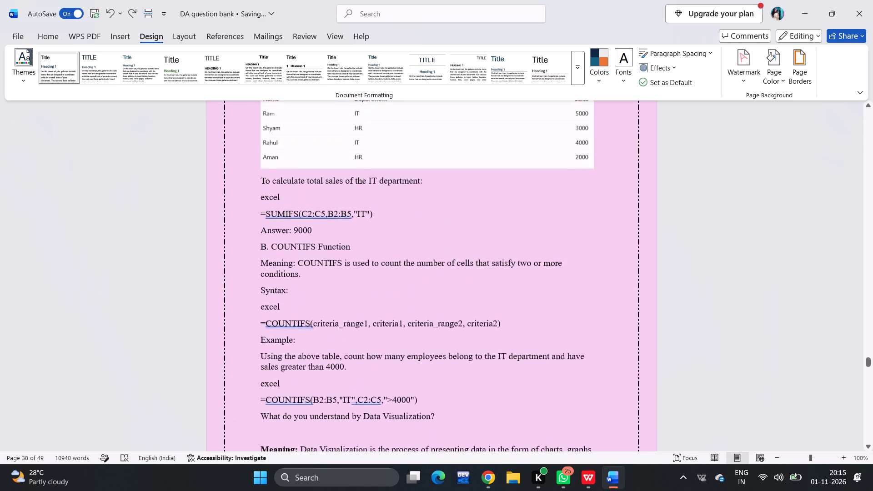
{"action": "scroll", "coordinate": [488, 265], "scroll_direction": "up", "scroll_amount": 16}
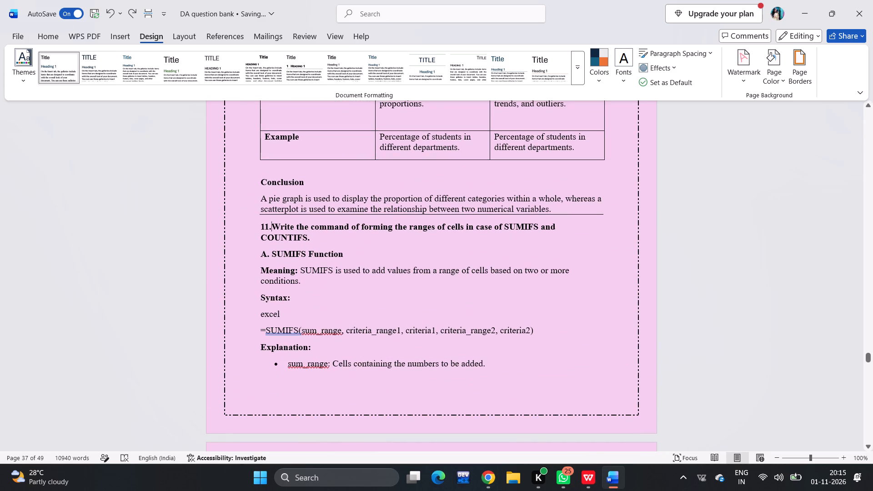
{"action": "key", "text": "shift+parenleft"}
{"action": "key", "text": "a"}
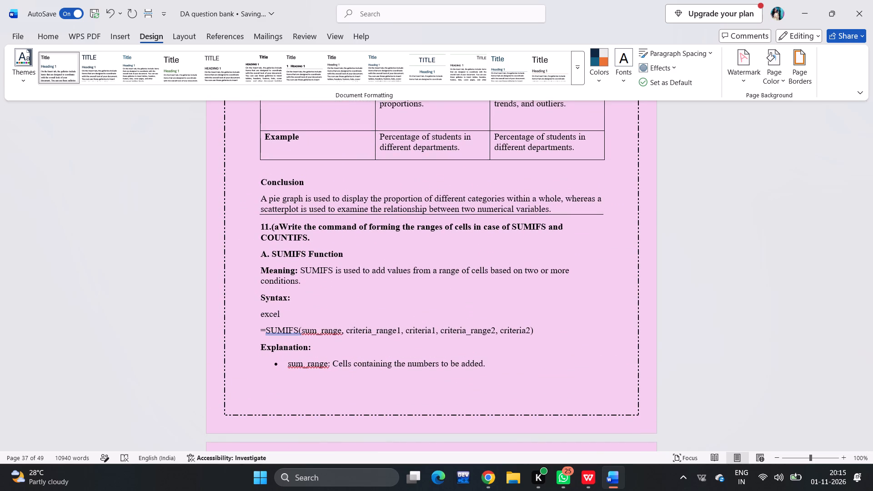
{"action": "key", "text": "shift+parenright"}
{"action": "key", "text": "space"}
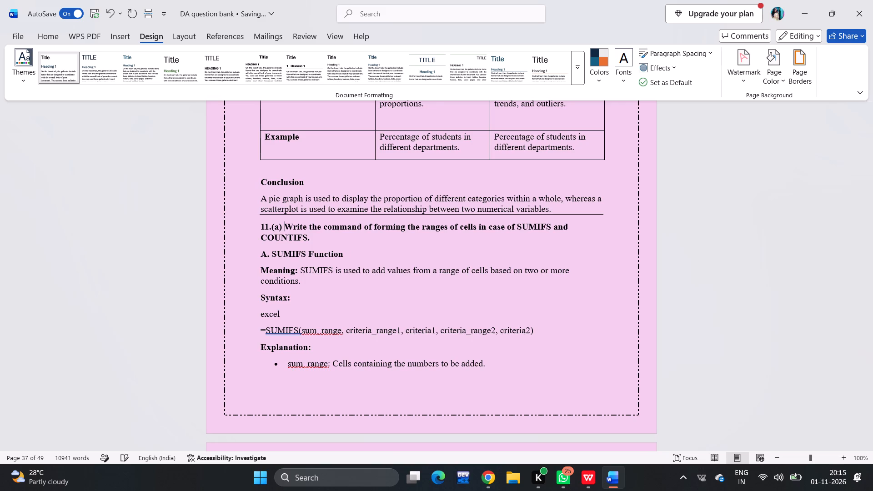
Make the "What do you understand by Data Visualization?" question bold and label it with "(b)" in front.
{"action": "scroll", "coordinate": [449, 243], "scroll_direction": "down", "scroll_amount": 16}
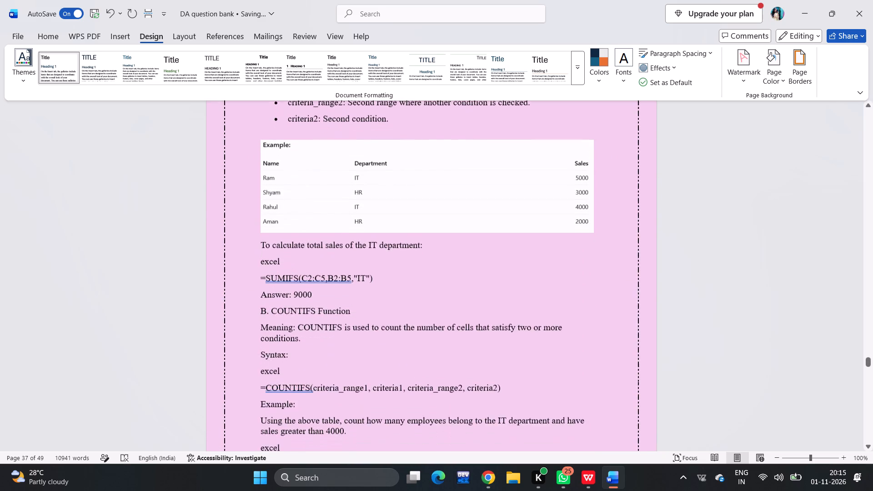
{"action": "scroll", "coordinate": [449, 244], "scroll_direction": "down", "scroll_amount": 4}
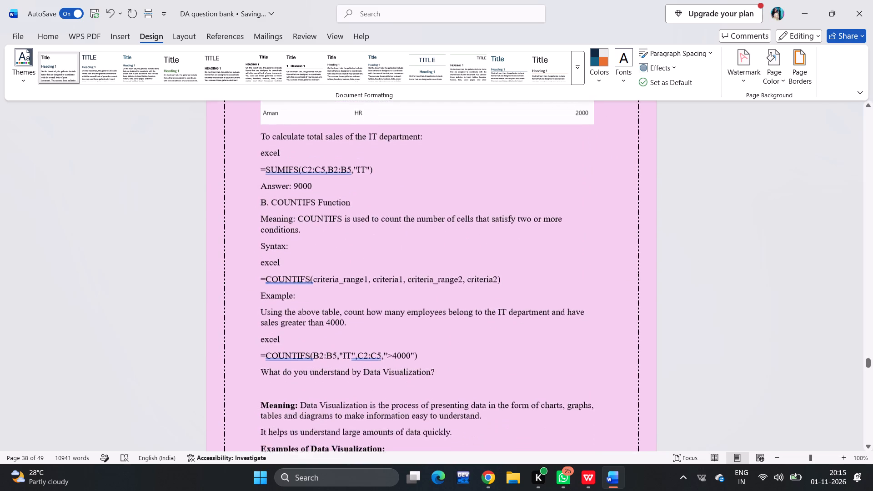
{"action": "scroll", "coordinate": [449, 244], "scroll_direction": "down", "scroll_amount": 2}
{"action": "left_click_drag", "start_coordinate": [439, 313], "coordinate": [289, 312]}
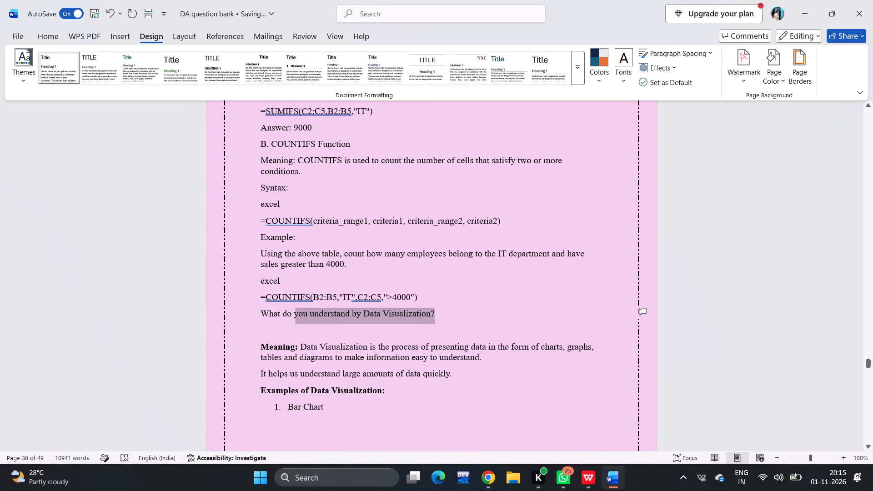
{"action": "left_click_drag", "start_coordinate": [289, 312], "coordinate": [271, 309]}
{"action": "left_click", "coordinate": [281, 291]}
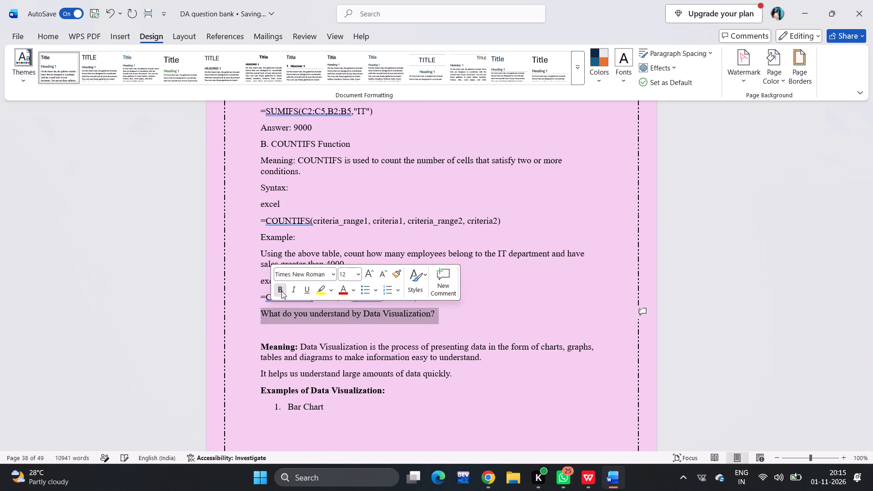
{"action": "left_click", "coordinate": [261, 311]}
{"action": "left_click", "coordinate": [261, 312]}
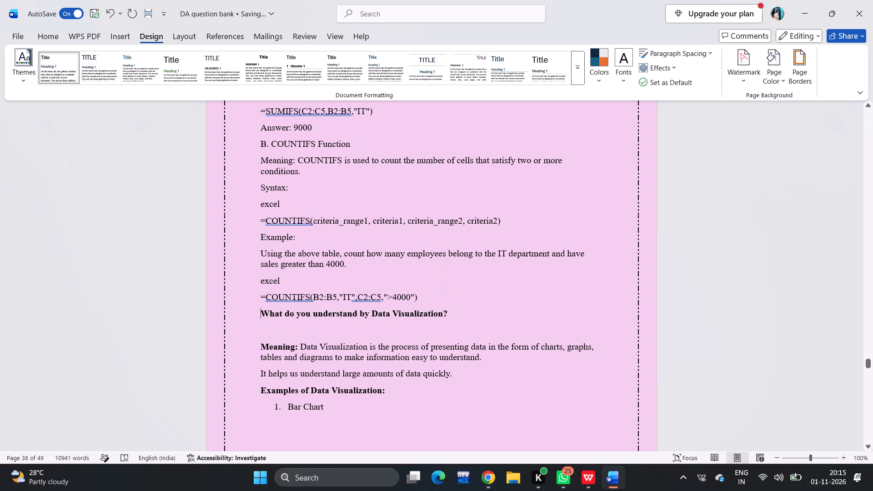
{"action": "type", "text": "(b"}
{"action": "key", "text": "shift+parenright"}
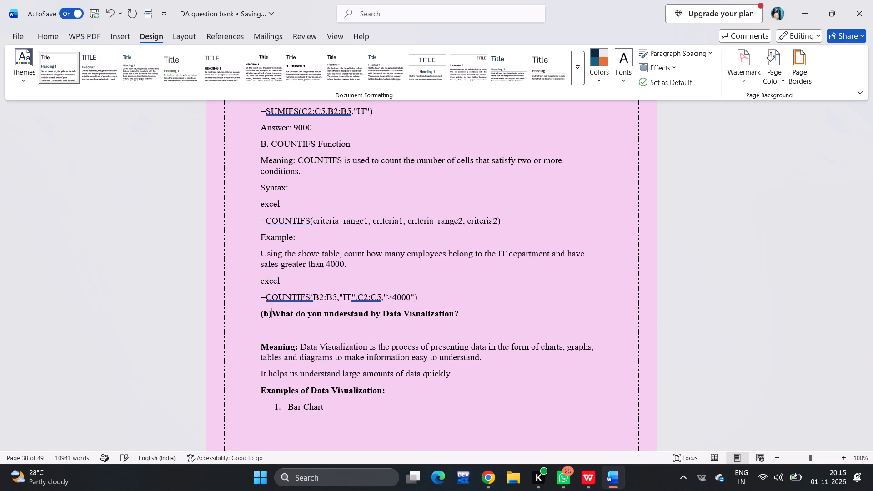
Add a space after the "(b)" label and remove the blank line below the Data Visualization question.
{"action": "key", "text": "space"}
{"action": "left_click", "coordinate": [281, 332]}
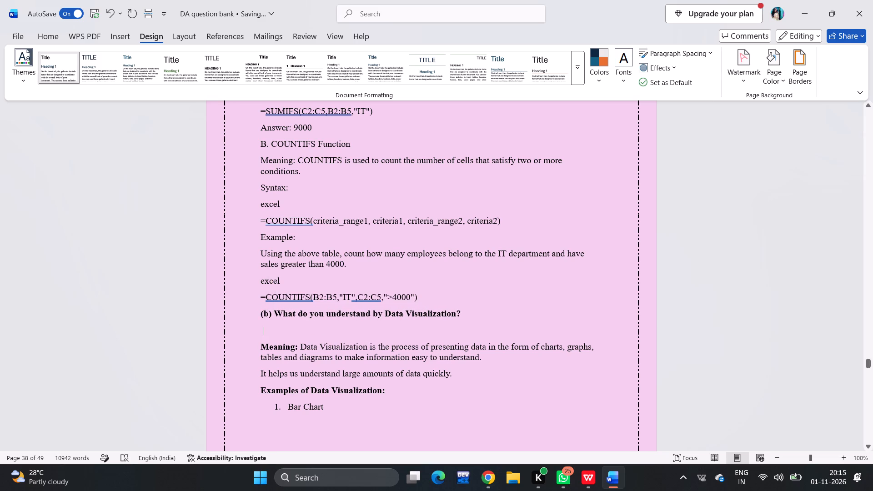
{"action": "key", "text": "BackSpace"}
{"action": "key", "text": "BackSpace"}
Make the "What is dashboard in Excel?" question bold.
{"action": "scroll", "coordinate": [318, 330], "scroll_direction": "down", "scroll_amount": 4}
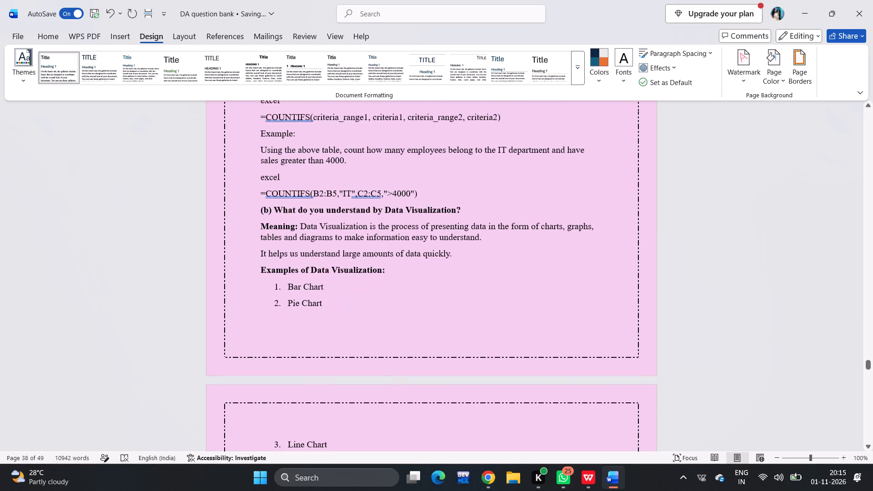
{"action": "scroll", "coordinate": [321, 330], "scroll_direction": "down", "scroll_amount": 9}
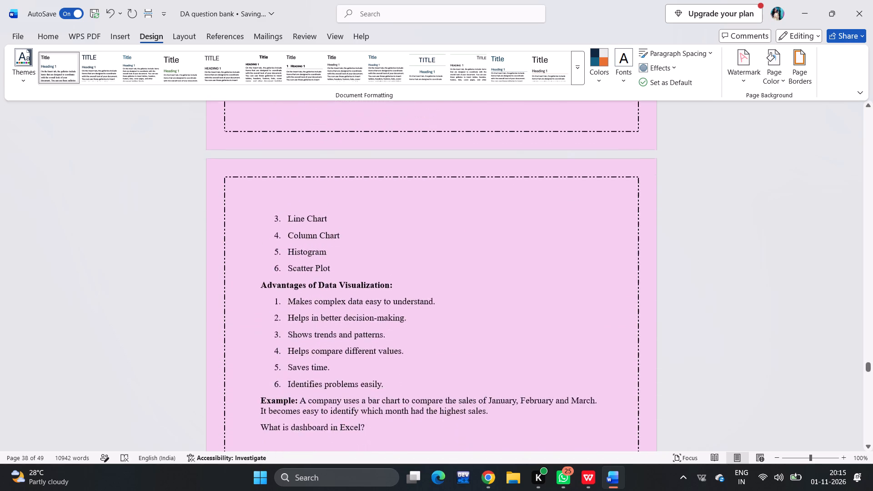
{"action": "scroll", "coordinate": [323, 322], "scroll_direction": "down", "scroll_amount": 7}
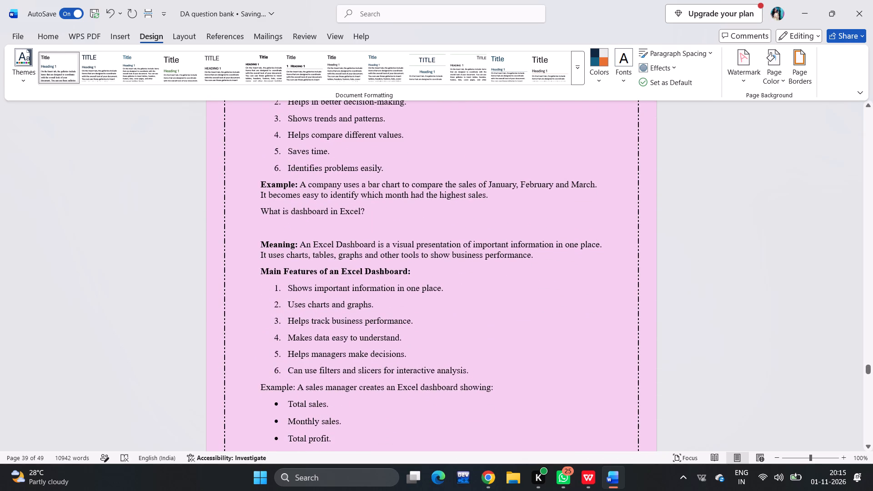
{"action": "left_click_drag", "start_coordinate": [369, 212], "coordinate": [254, 218]}
{"action": "left_click", "coordinate": [266, 200]}
Add the part label "(c)" and a space in front of the "What is dashboard in Excel?" question.
{"action": "left_click", "coordinate": [259, 211]}
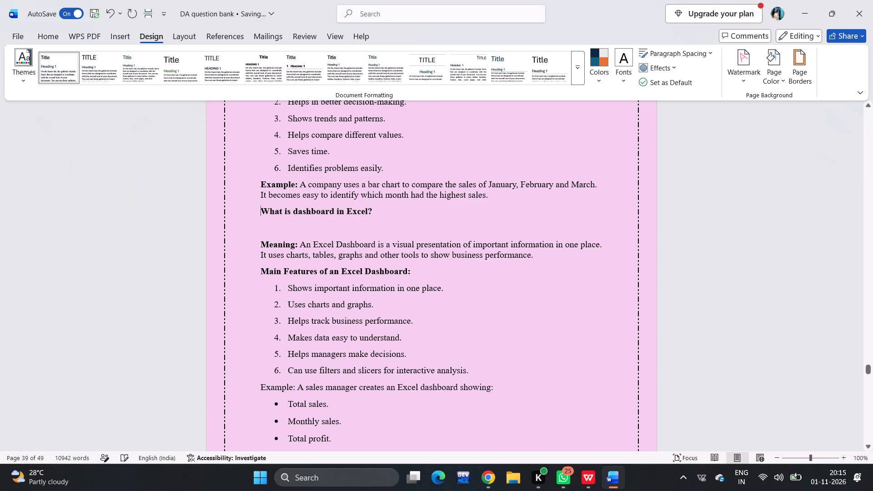
{"action": "type", "text": "(c"}
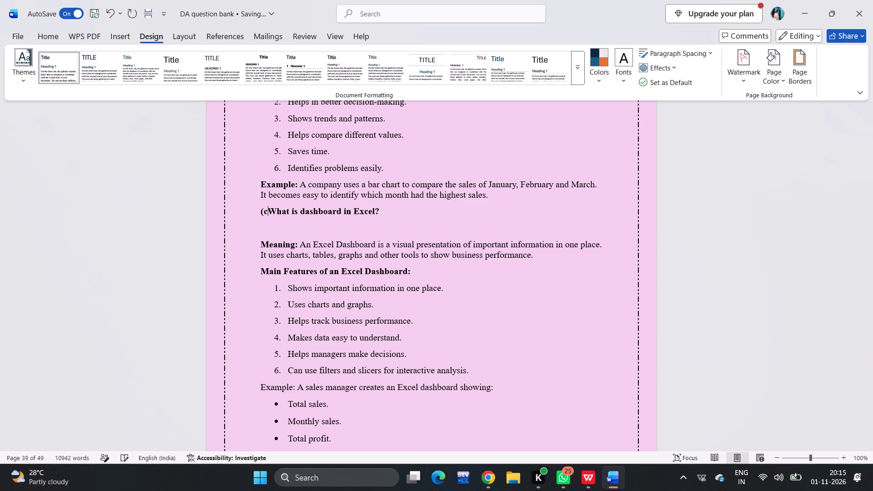
{"action": "key", "text": "shift+parenright"}
{"action": "key", "text": "Return"}
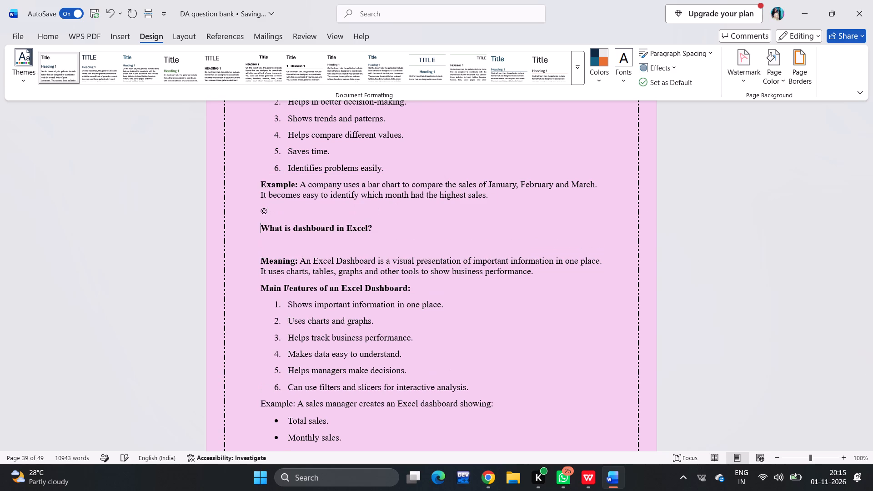
{"action": "key", "text": "BackSpace"}
{"action": "key", "text": "BackSpace"}
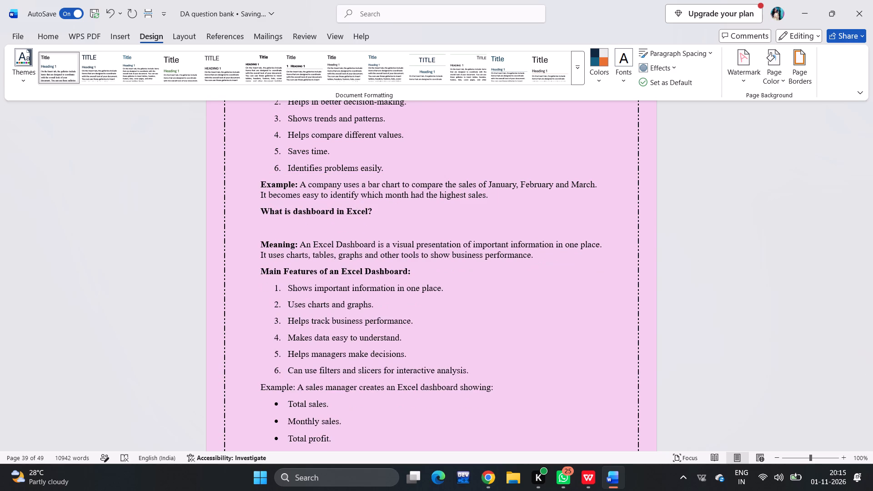
{"action": "key", "text": "shift+parenleft"}
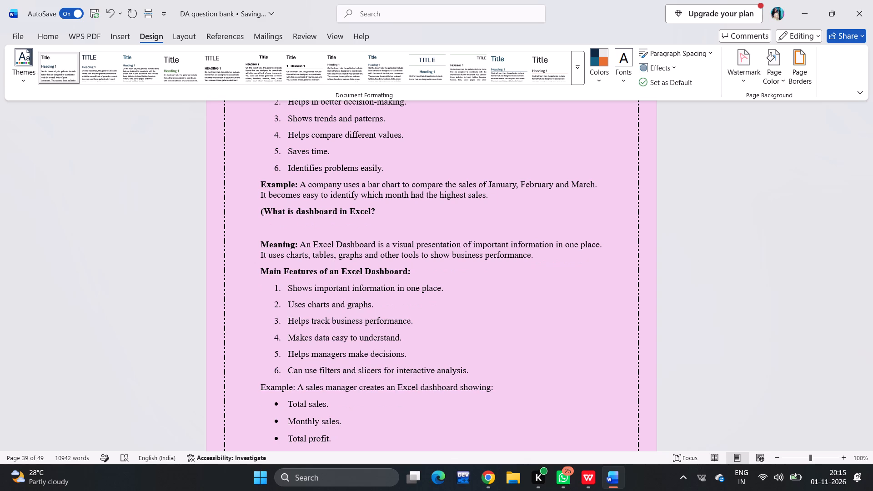
{"action": "key", "text": "c"}
{"action": "key", "text": "shift+parenright"}
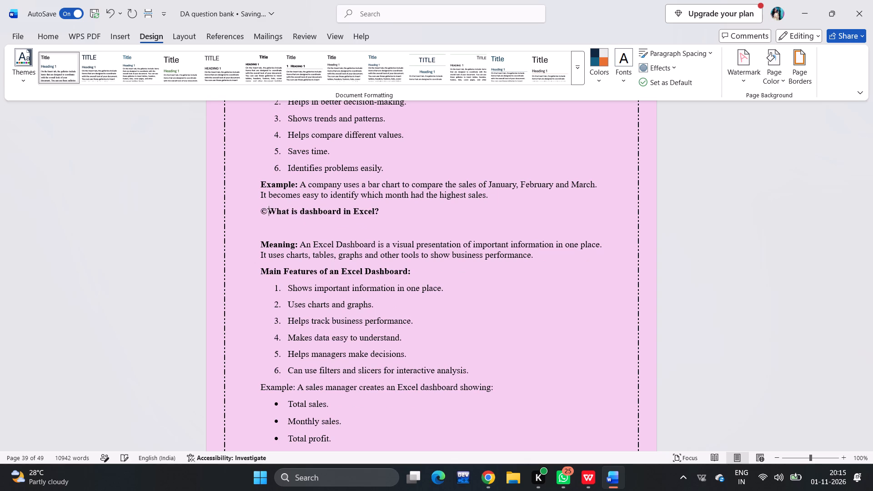
{"action": "key", "text": "BackSpace"}
{"action": "key", "text": "space"}
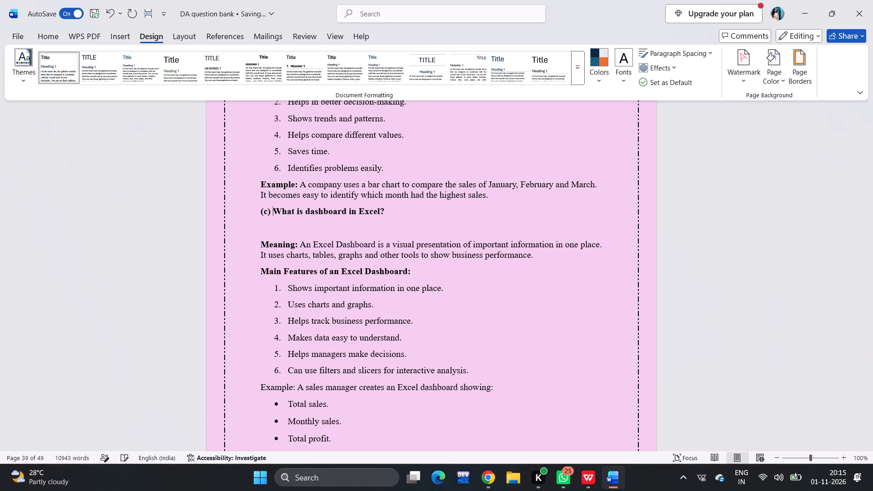
Remove the blank line between the Excel dashboard question and its Meaning paragraph.
{"action": "left_click", "coordinate": [294, 224]}
{"action": "key", "text": "BackSpace"}
{"action": "key", "text": "BackSpace"}
Make the "12. State the syntax of VLOOKUP and HLOOKUP." heading bold at font size 12.
{"action": "scroll", "coordinate": [346, 265], "scroll_direction": "down", "scroll_amount": 6}
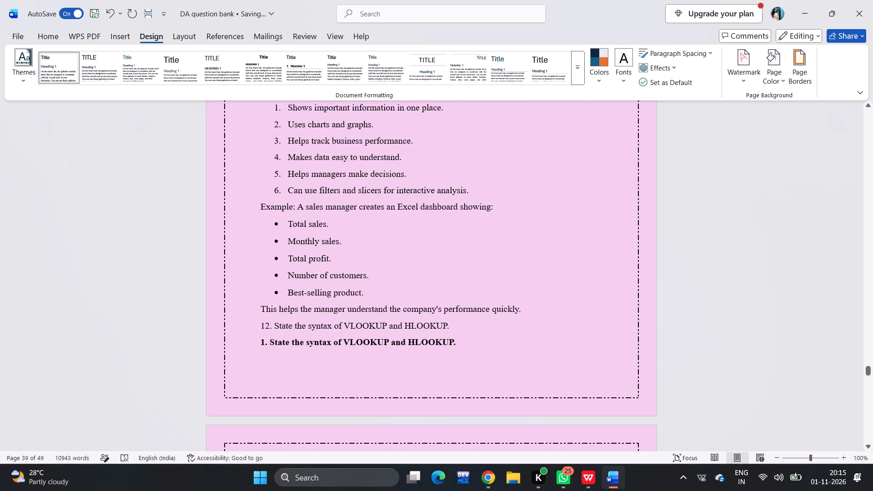
{"action": "scroll", "coordinate": [346, 265], "scroll_direction": "down", "scroll_amount": 2}
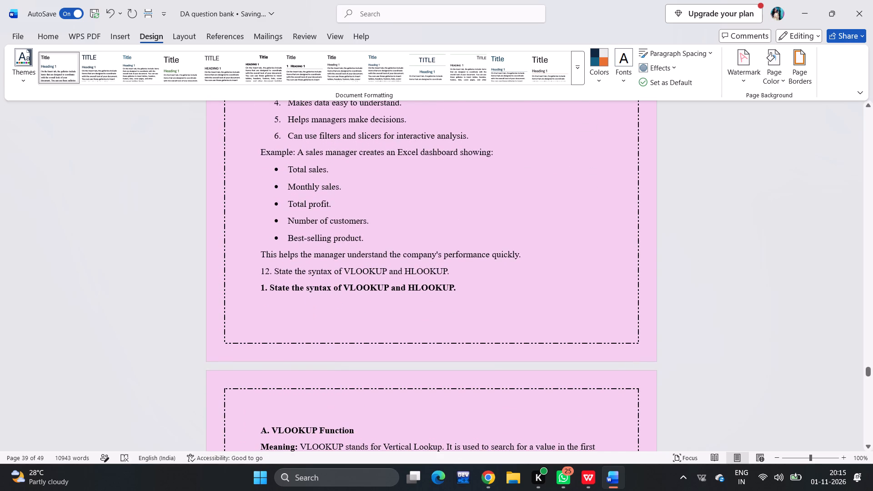
{"action": "left_click_drag", "start_coordinate": [259, 270], "coordinate": [453, 270]}
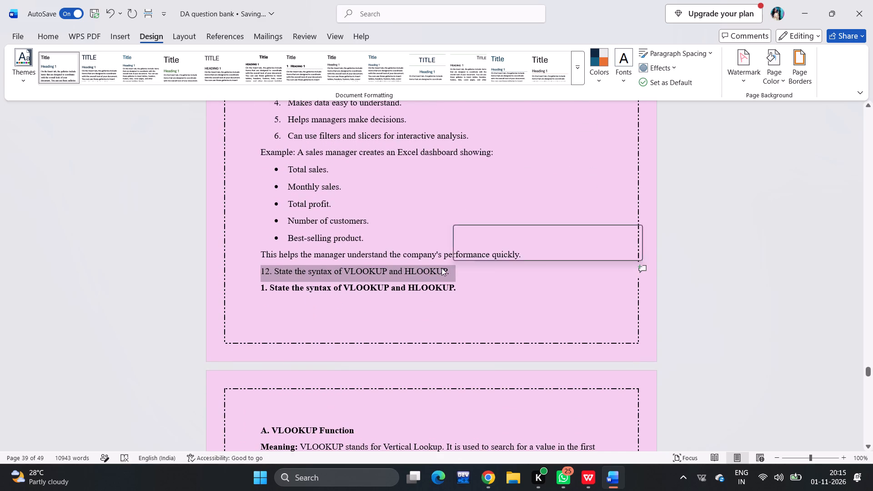
{"action": "left_click", "coordinate": [435, 275]}
{"action": "left_click_drag", "start_coordinate": [464, 268], "coordinate": [232, 277]}
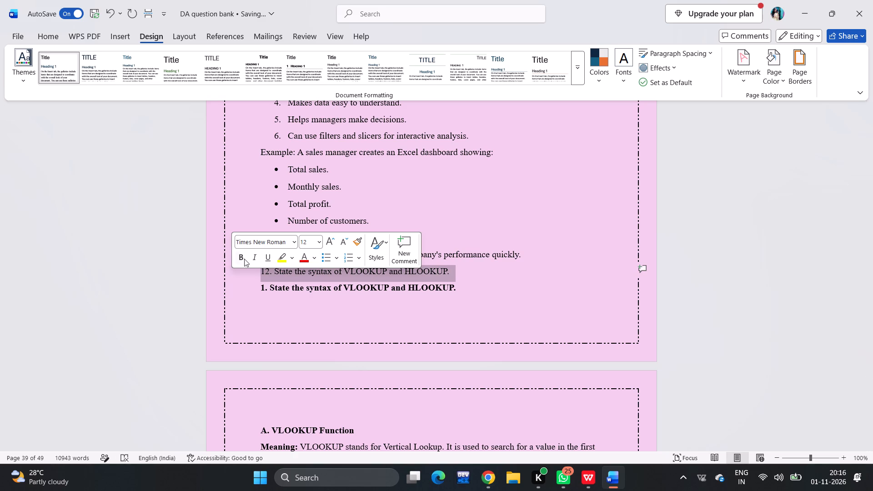
{"action": "left_click", "coordinate": [241, 257]}
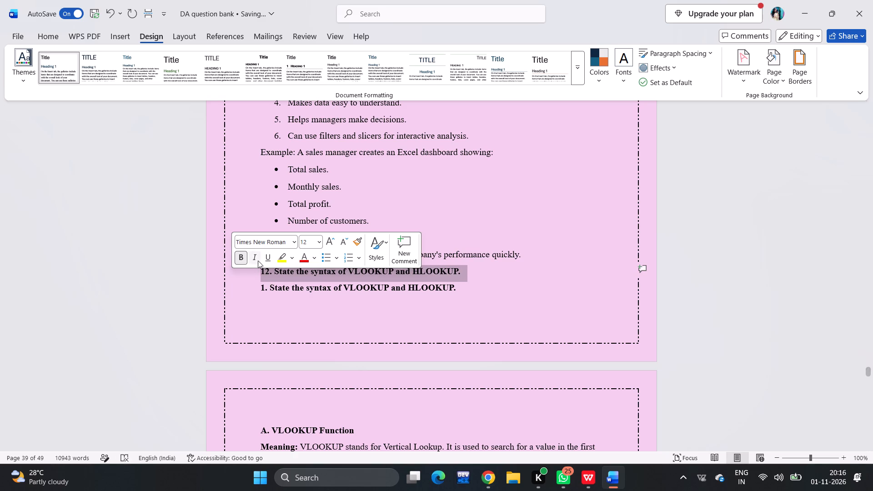
{"action": "left_click", "coordinate": [335, 244]}
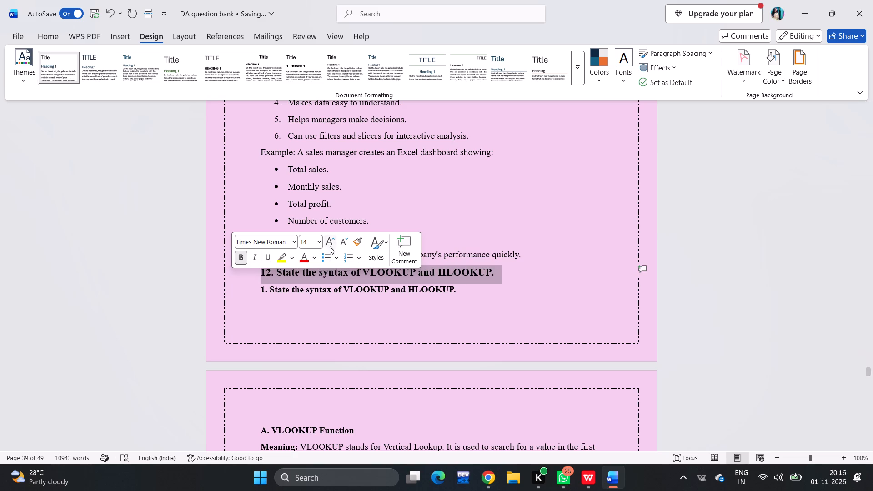
{"action": "left_click", "coordinate": [341, 241]}
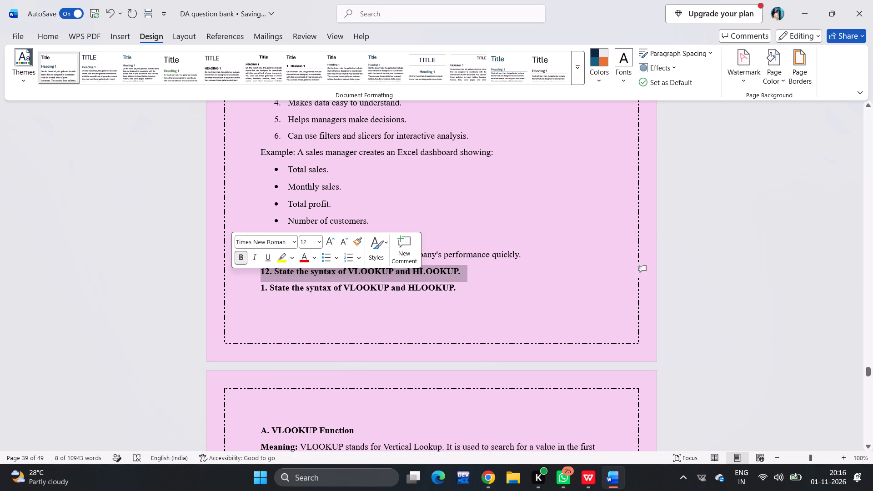
Underline the "1. State the syntax of VLOOKUP and HLOOKUP." line below the question 12 heading.
{"action": "left_click", "coordinate": [311, 295]}
{"action": "left_click_drag", "start_coordinate": [260, 286], "coordinate": [261, 286]}
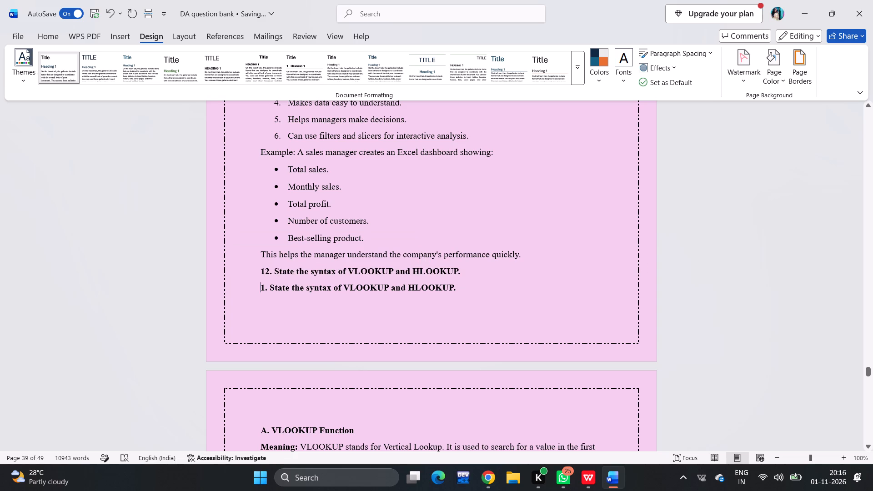
{"action": "left_click_drag", "start_coordinate": [261, 286], "coordinate": [456, 284]}
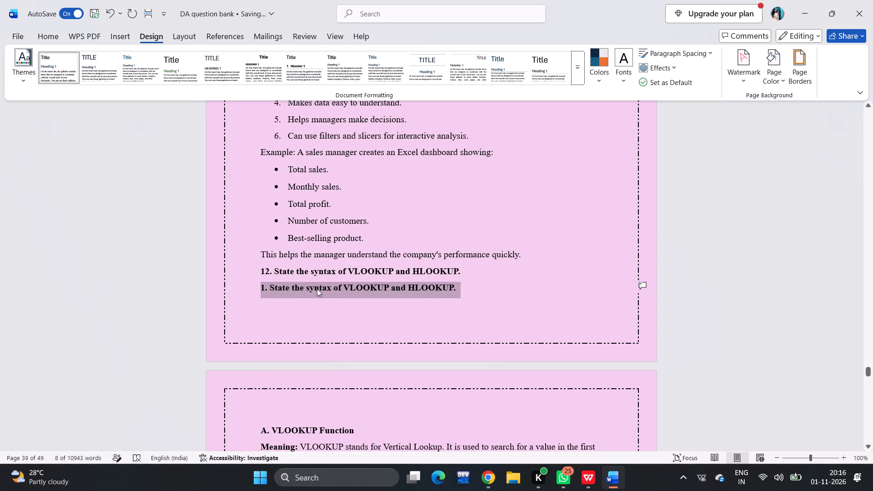
{"action": "left_click", "coordinate": [317, 291]}
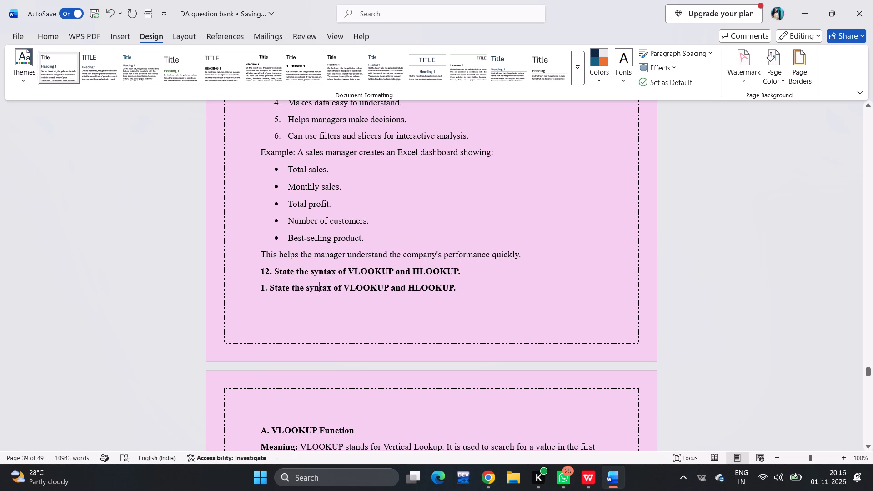
{"action": "left_click_drag", "start_coordinate": [261, 287], "coordinate": [461, 286]}
{"action": "left_click", "coordinate": [494, 269]}
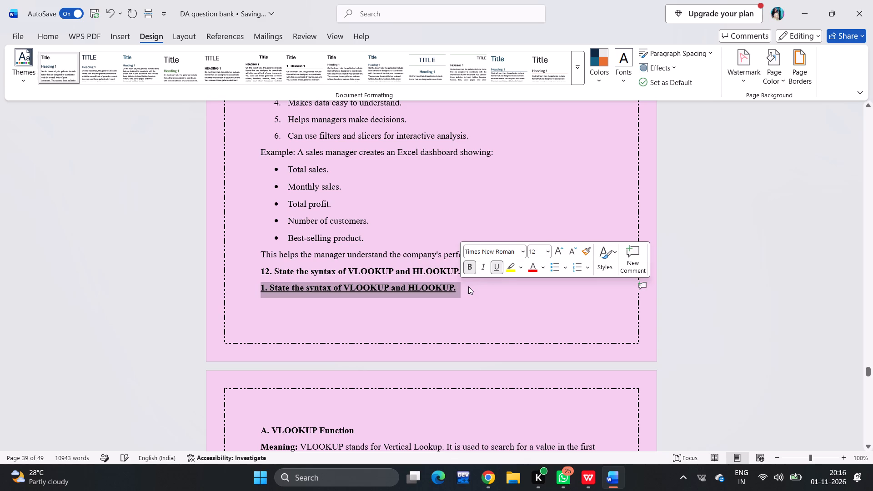
{"action": "left_click", "coordinate": [468, 286]}
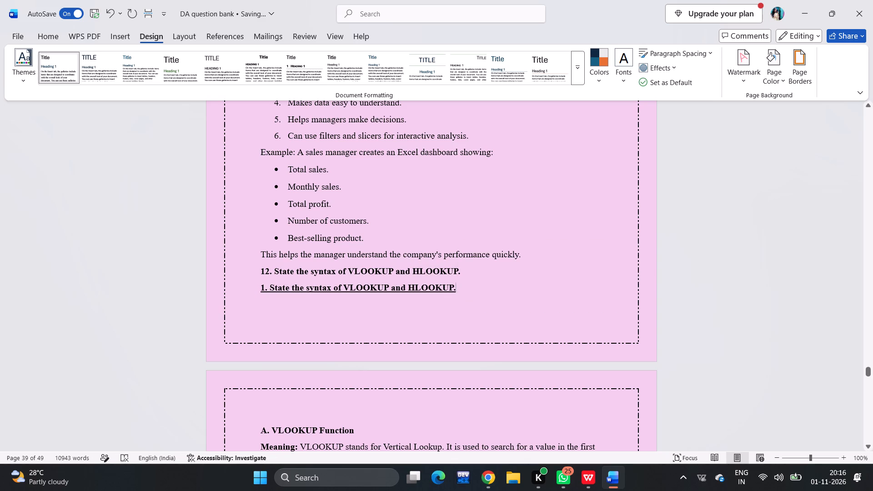
Add the part label "(a)" and a space after "12." in the VLOOKUP and HLOOKUP question heading.
{"action": "scroll", "coordinate": [452, 281], "scroll_direction": "down", "scroll_amount": 3}
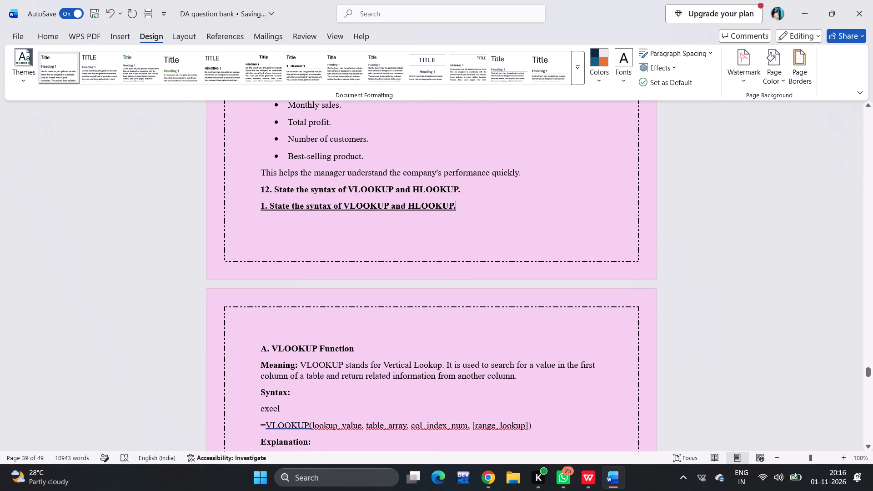
{"action": "left_click", "coordinate": [274, 189]}
{"action": "type", "text": "(a"}
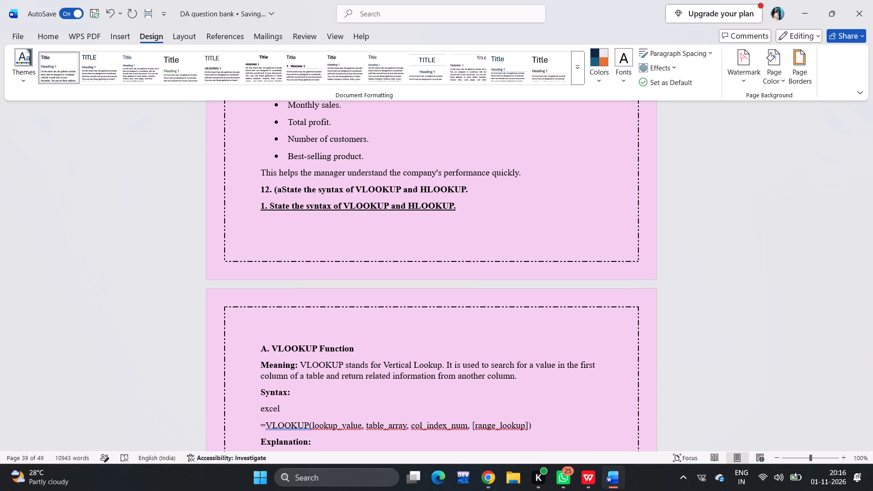
{"action": "key", "text": "shift+parenright"}
{"action": "key", "text": "space"}
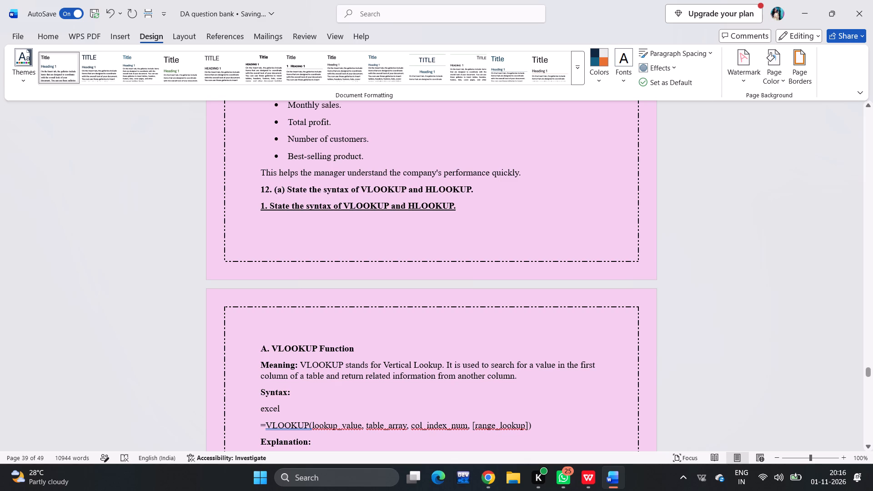
Make the "Where we use the commands IFERROR? Explain with example" question heading bold.
{"action": "scroll", "coordinate": [381, 289], "scroll_direction": "down", "scroll_amount": 2}
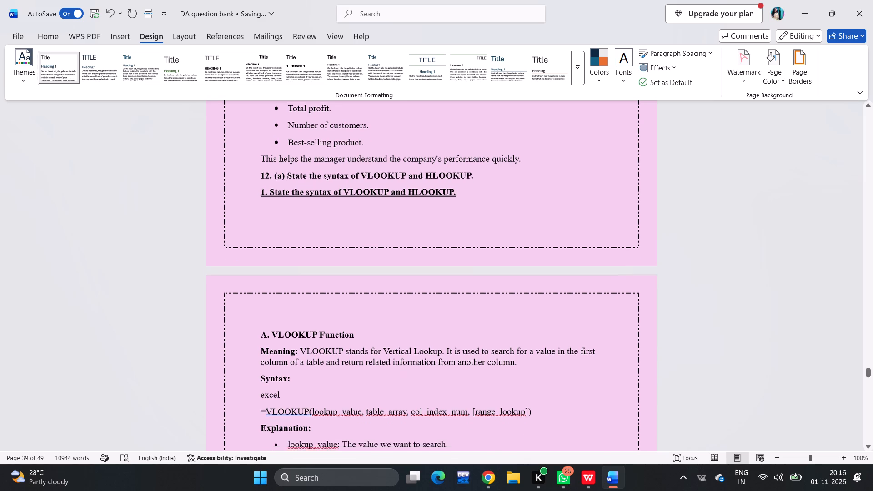
{"action": "scroll", "coordinate": [381, 289], "scroll_direction": "down", "scroll_amount": 3}
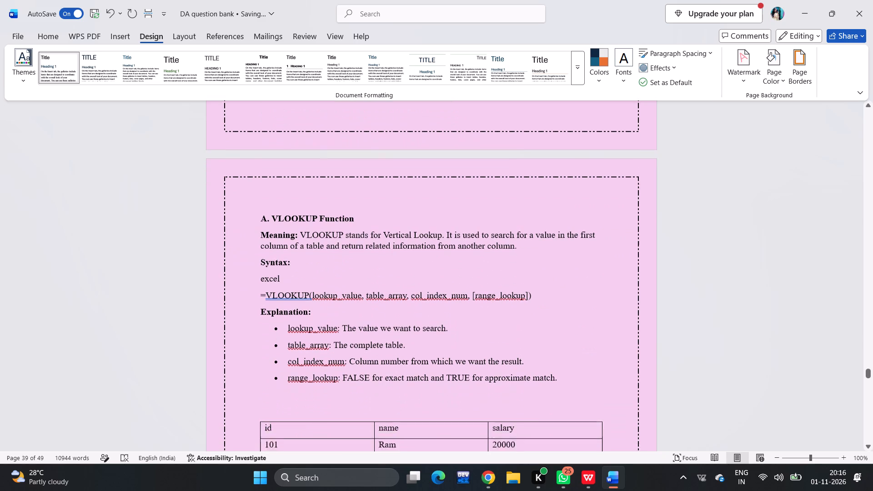
{"action": "scroll", "coordinate": [377, 284], "scroll_direction": "down", "scroll_amount": 1}
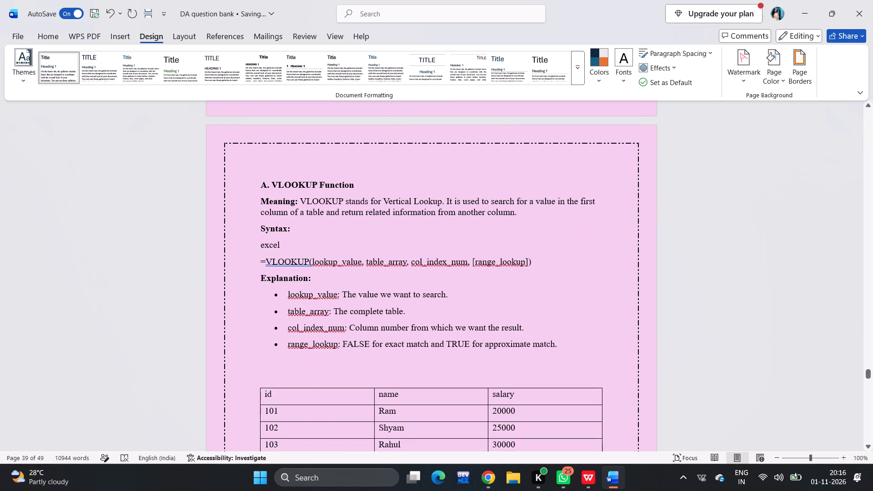
{"action": "scroll", "coordinate": [375, 280], "scroll_direction": "down", "scroll_amount": 1}
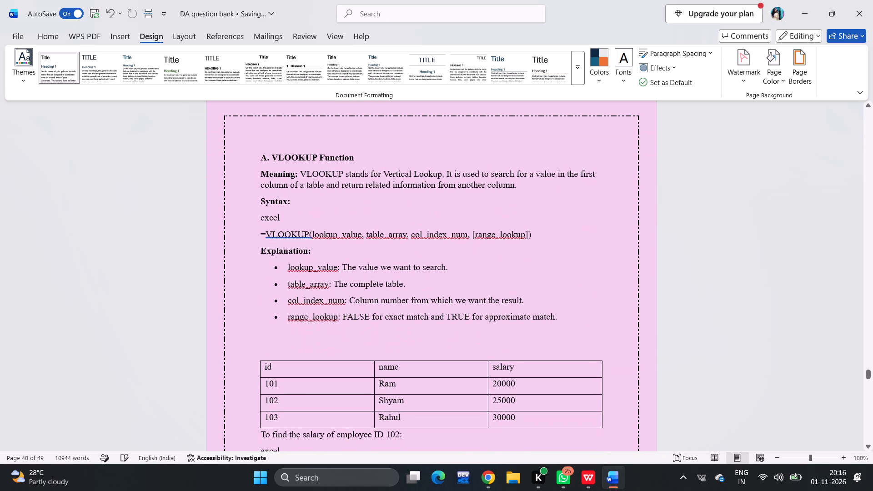
{"action": "scroll", "coordinate": [375, 280], "scroll_direction": "down", "scroll_amount": 3}
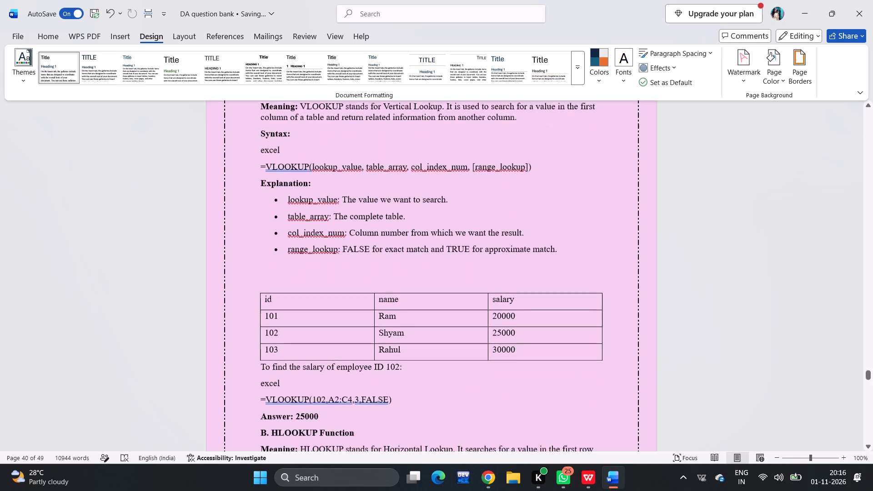
{"action": "scroll", "coordinate": [375, 280], "scroll_direction": "down", "scroll_amount": 6}
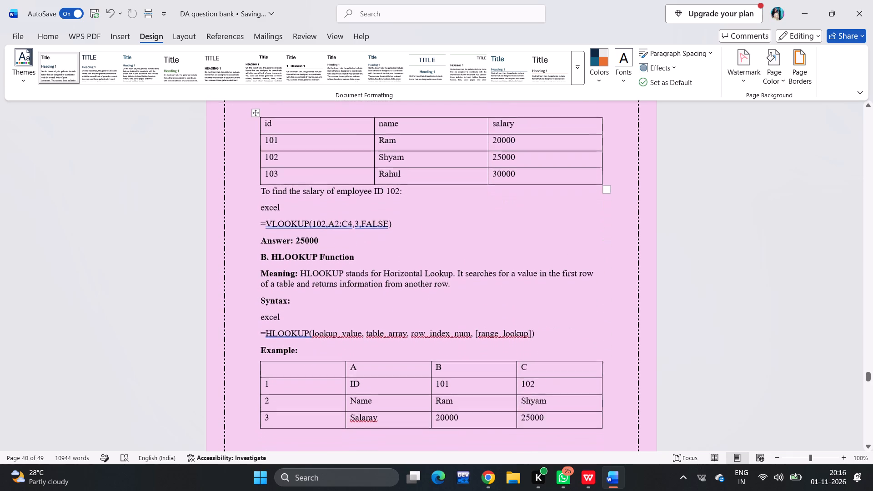
{"action": "scroll", "coordinate": [375, 280], "scroll_direction": "down", "scroll_amount": 11}
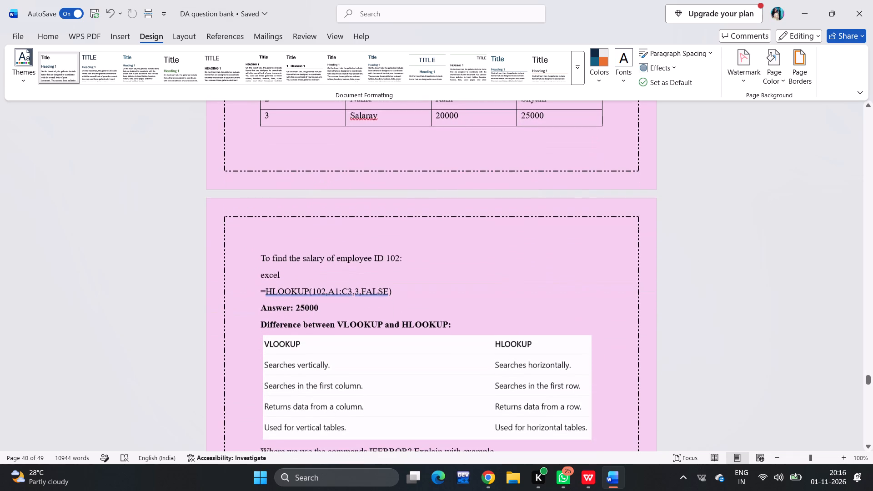
{"action": "scroll", "coordinate": [375, 280], "scroll_direction": "down", "scroll_amount": 5}
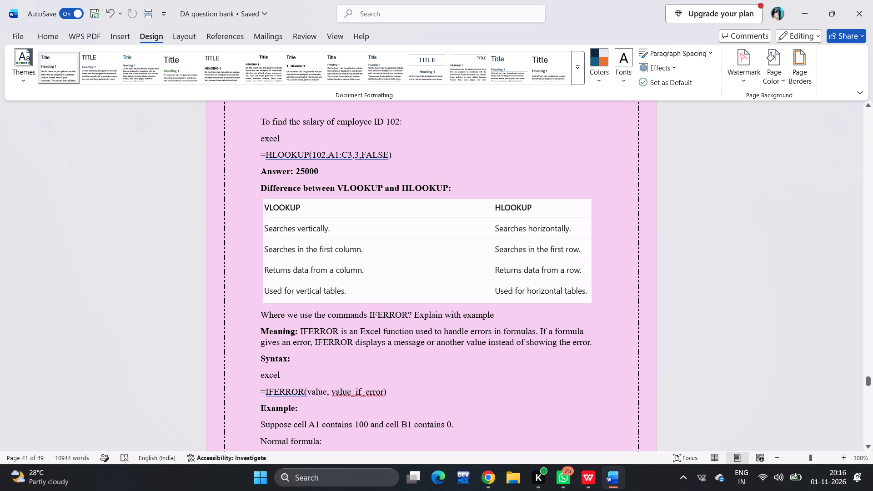
{"action": "scroll", "coordinate": [373, 265], "scroll_direction": "down", "scroll_amount": 1}
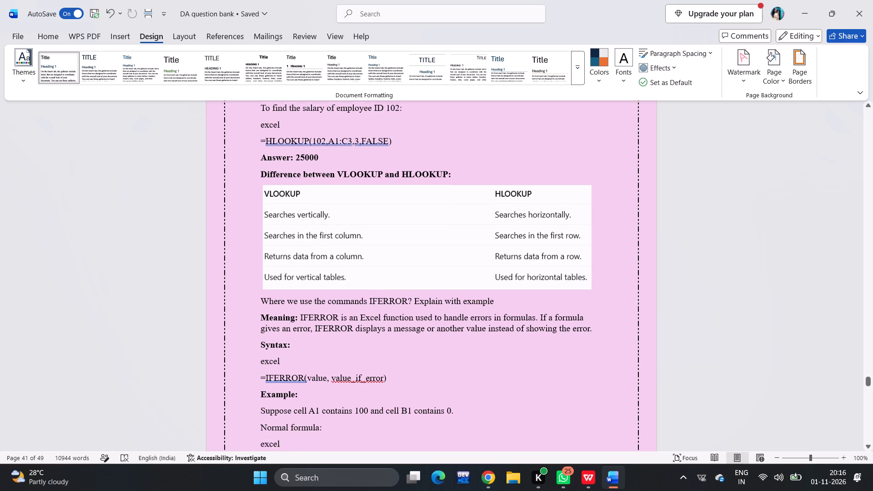
{"action": "scroll", "coordinate": [373, 265], "scroll_direction": "down", "scroll_amount": 3}
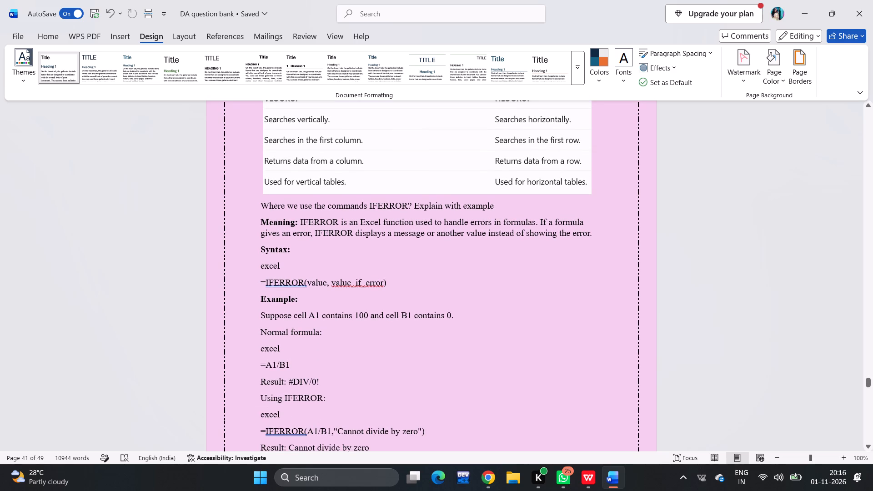
{"action": "left_click_drag", "start_coordinate": [260, 203], "coordinate": [500, 205]}
{"action": "left_click", "coordinate": [511, 184]}
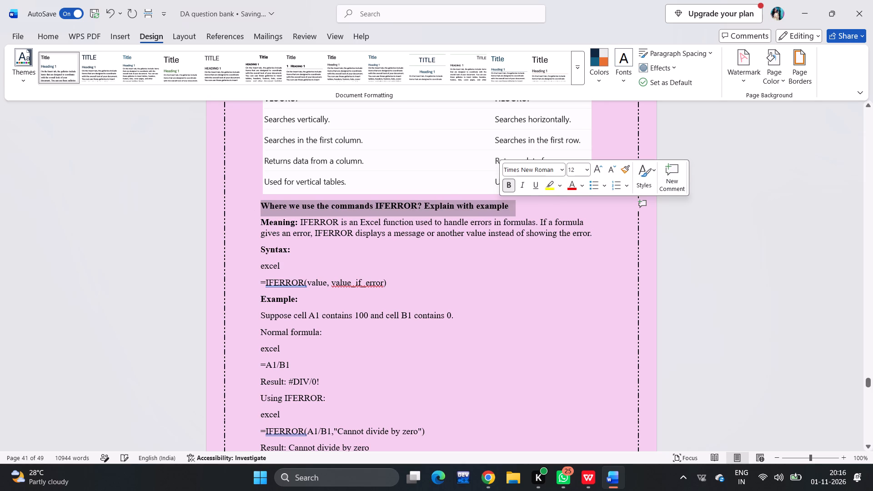
Add the part label "(b)" and a space before the IFERROR question heading.
{"action": "left_click", "coordinate": [261, 204]}
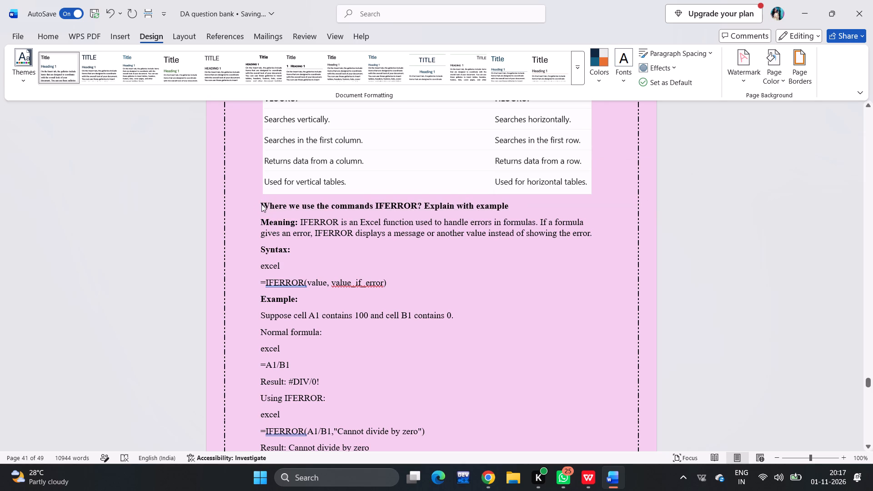
{"action": "key", "text": "shift+parenleft"}
{"action": "key", "text": "b"}
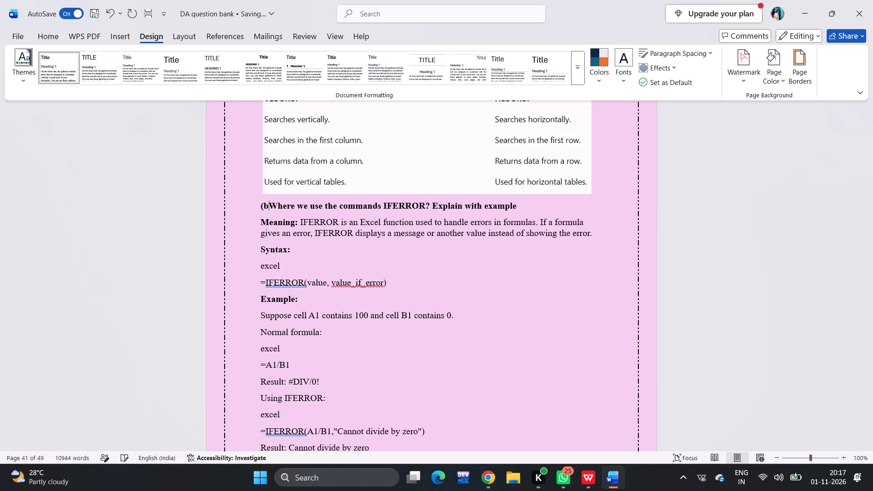
{"action": "type", "text": ")"}
{"action": "key", "text": "space"}
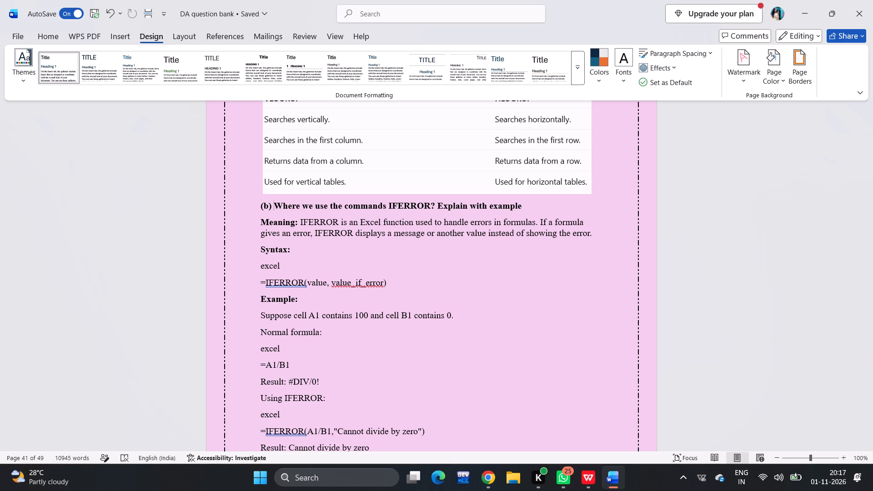
Make the "State the function of CLEAN and TRIM." question heading bold.
{"action": "scroll", "coordinate": [442, 304], "scroll_direction": "down", "scroll_amount": 6}
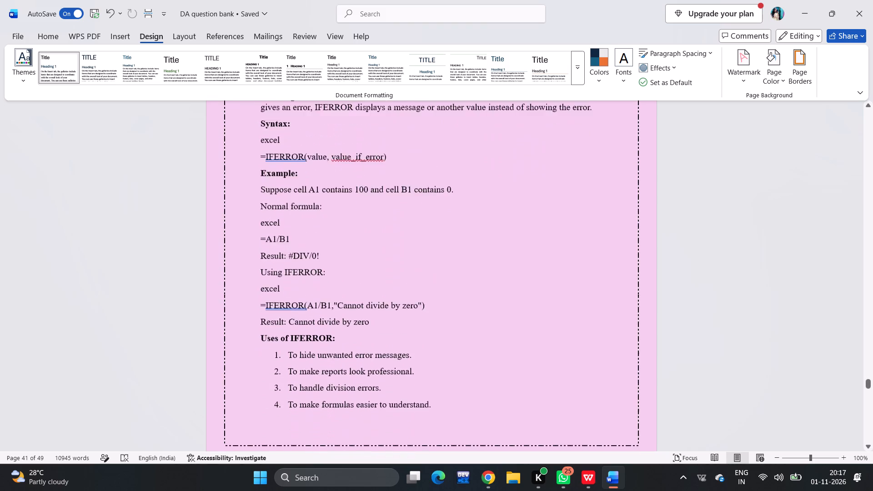
{"action": "scroll", "coordinate": [442, 304], "scroll_direction": "down", "scroll_amount": 7}
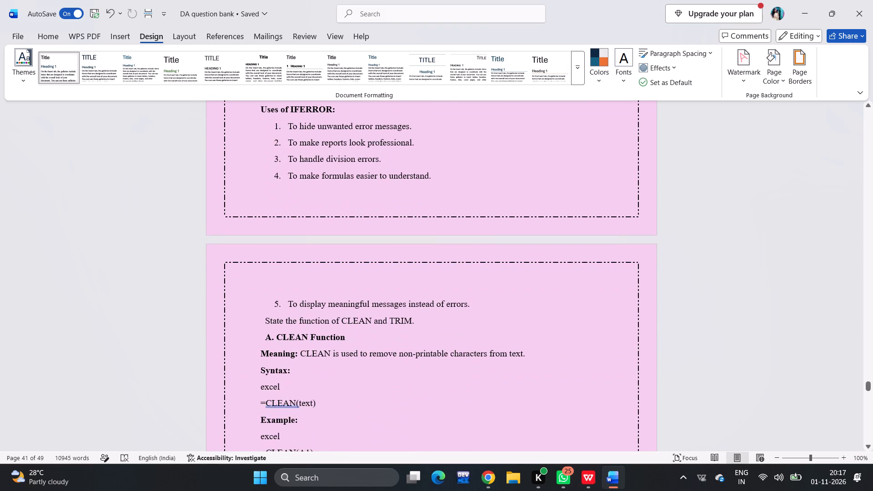
{"action": "left_click_drag", "start_coordinate": [264, 324], "coordinate": [292, 318]}
{"action": "left_click_drag", "start_coordinate": [292, 318], "coordinate": [421, 317]}
{"action": "left_click", "coordinate": [427, 296]}
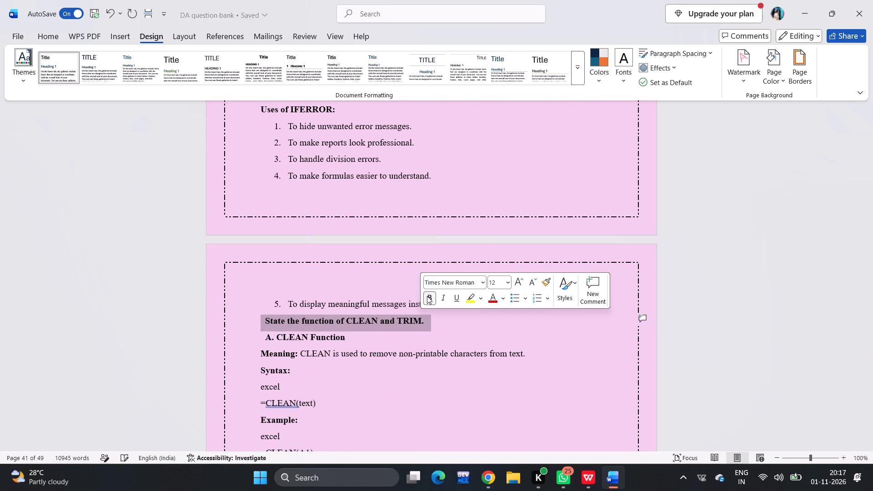
{"action": "left_click", "coordinate": [421, 328]}
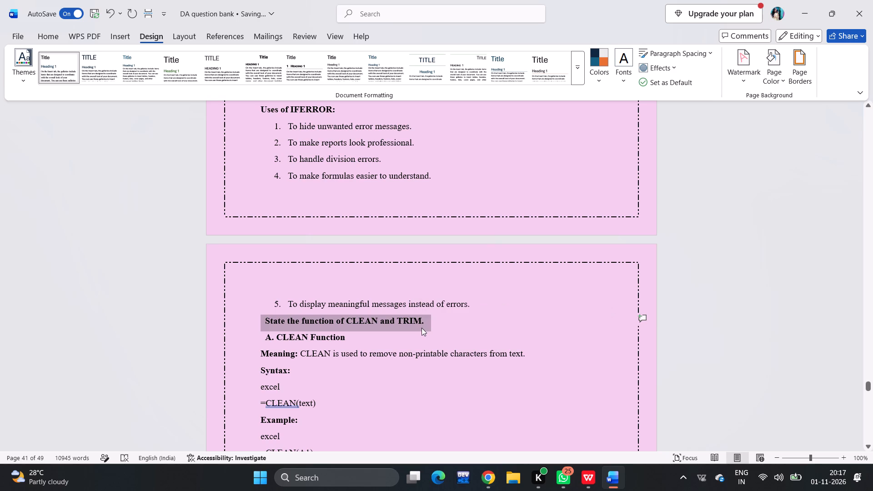
Add the part label "(c)" before the CLEAN and TRIM question heading, keeping it as plain characters rather than a copyright symbol.
{"action": "left_click", "coordinate": [261, 320]}
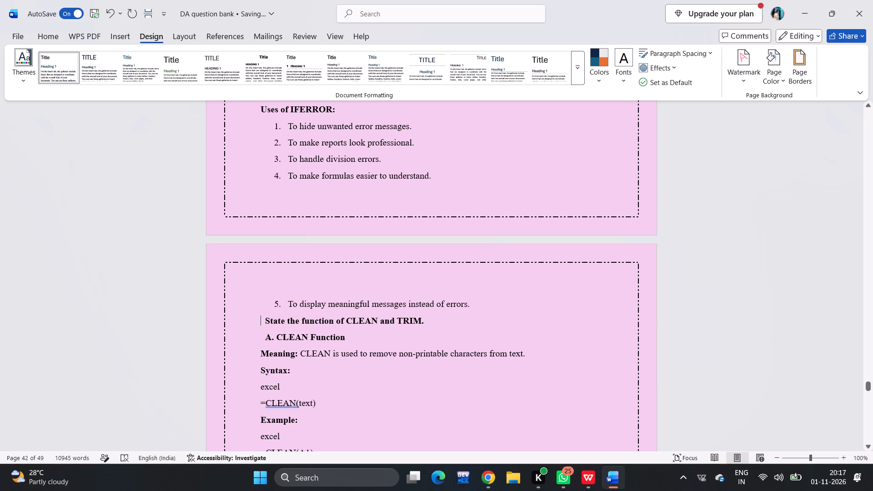
{"action": "type", "text": "(c"}
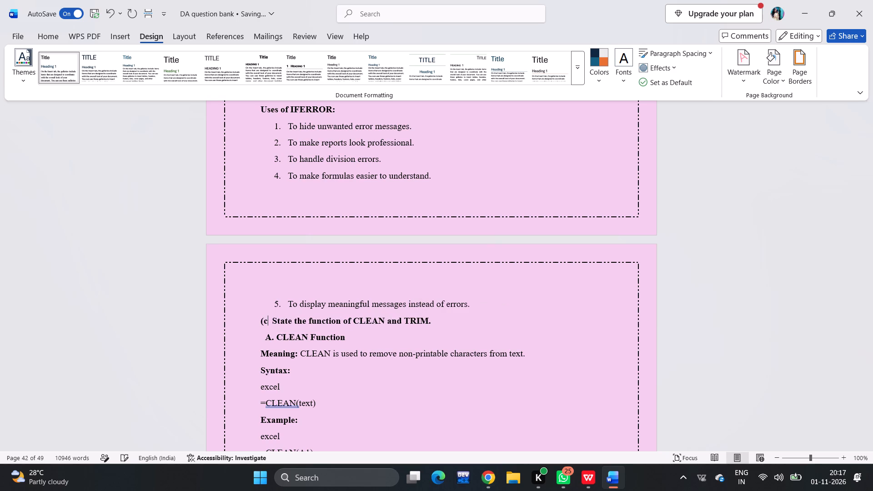
{"action": "key", "text": "shift+parenright"}
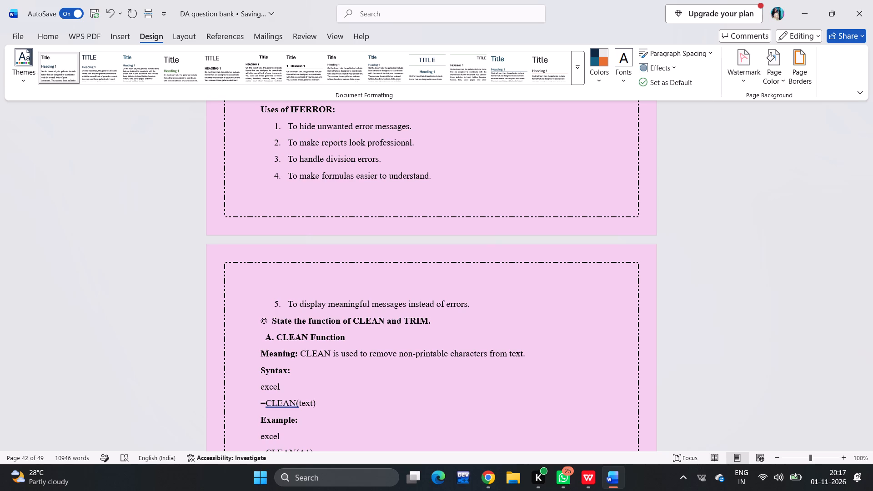
{"action": "key", "text": "BackSpace"}
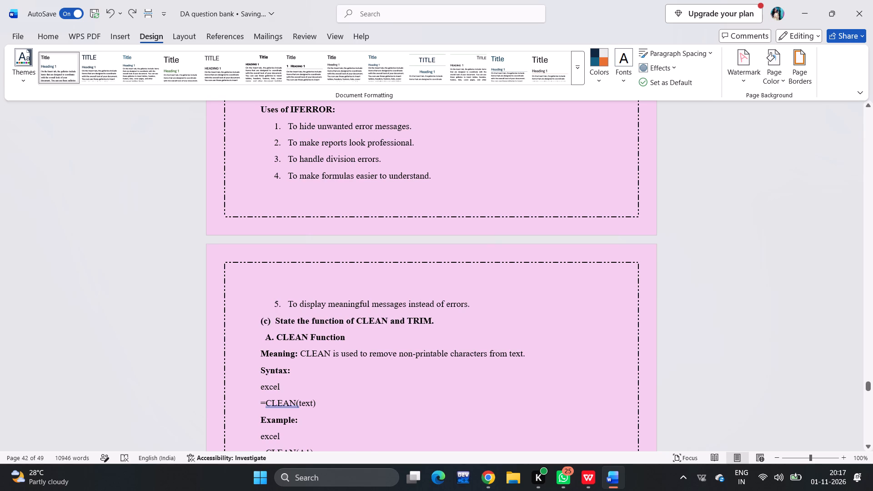
Insert a full-width horizontal separator line between the "Improves data accuracy." bullet and question 13 on categorical information.
{"action": "scroll", "coordinate": [383, 346], "scroll_direction": "down", "scroll_amount": 5}
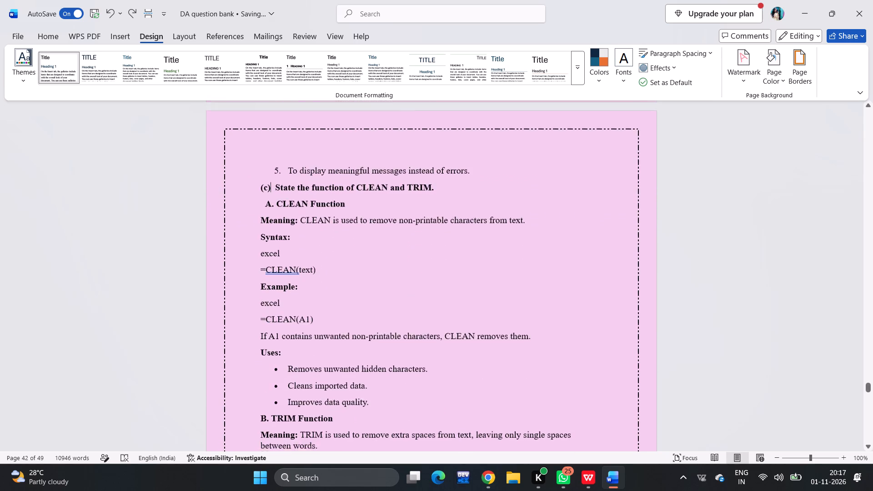
{"action": "scroll", "coordinate": [379, 350], "scroll_direction": "down", "scroll_amount": 8}
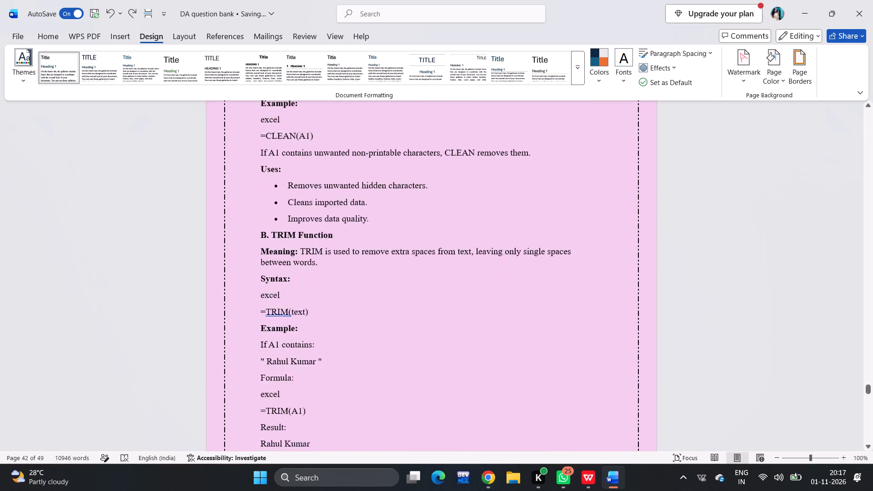
{"action": "scroll", "coordinate": [379, 350], "scroll_direction": "down", "scroll_amount": 10}
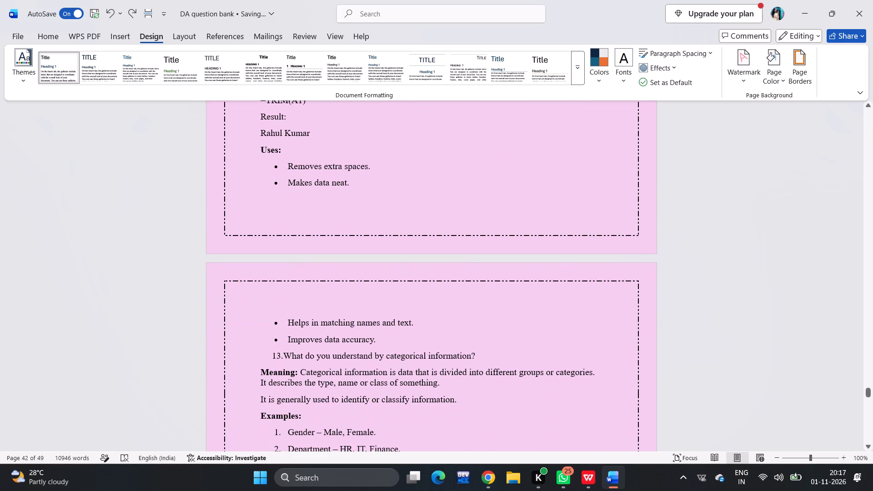
{"action": "left_click", "coordinate": [380, 340]}
{"action": "key", "text": "Return"}
{"action": "key", "text": "BackSpace"}
{"action": "key", "text": "BackSpace"}
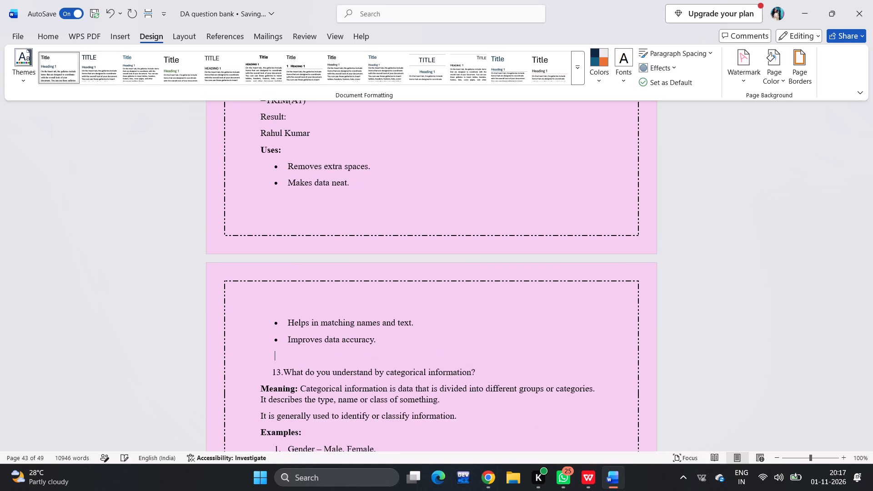
{"action": "key", "text": "BackSpace"}
{"action": "key", "text": "minus"}
{"action": "key", "text": "minus"}
{"action": "key", "text": "minus"}
{"action": "key", "text": "minus"}
{"action": "key", "text": "minus"}
{"action": "key", "text": "minus"}
{"action": "key", "text": "minus"}
{"action": "key", "text": "minus"}
{"action": "key", "text": "minus"}
{"action": "key", "text": "minus"}
{"action": "key", "text": "minus"}
{"action": "key", "text": "minus"}
{"action": "key", "text": "minus"}
{"action": "key", "text": "minus"}
{"action": "key", "text": "minus"}
{"action": "key", "text": "minus"}
{"action": "key", "text": "minus"}
{"action": "key", "text": "minus"}
{"action": "key", "text": "minus"}
{"action": "key", "text": "minus"}
{"action": "key", "text": "minus"}
{"action": "key", "text": "minus"}
{"action": "key", "text": "minus"}
{"action": "key", "text": "minus"}
{"action": "key", "text": "minus"}
{"action": "key", "text": "minus"}
{"action": "key", "text": "minus"}
{"action": "key", "text": "minus"}
{"action": "key", "text": "minus"}
{"action": "key", "text": "minus"}
{"action": "key", "text": "minus"}
{"action": "key", "text": "minus"}
{"action": "key", "text": "minus"}
{"action": "key", "text": "minus"}
{"action": "key", "text": "minus"}
{"action": "key", "text": "minus"}
{"action": "key", "text": "minus"}
{"action": "key", "text": "minus"}
{"action": "key", "text": "minus"}
{"action": "key", "text": "minus"}
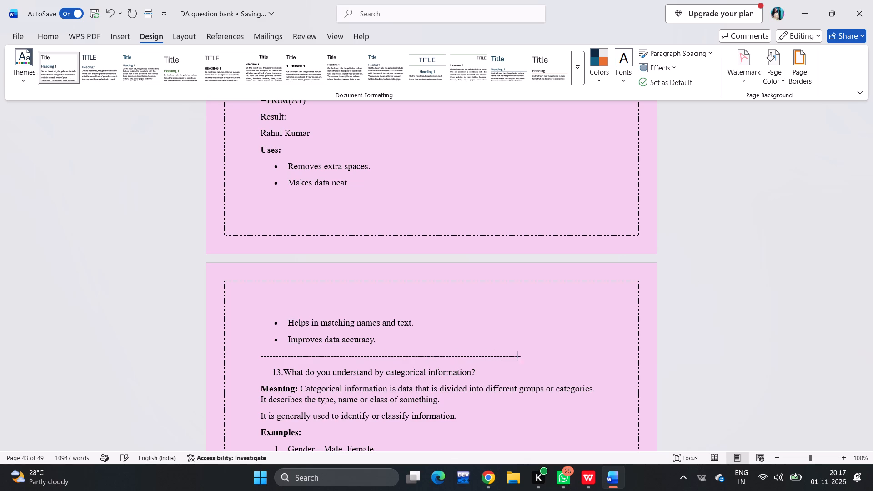
{"action": "type", "text": "---"}
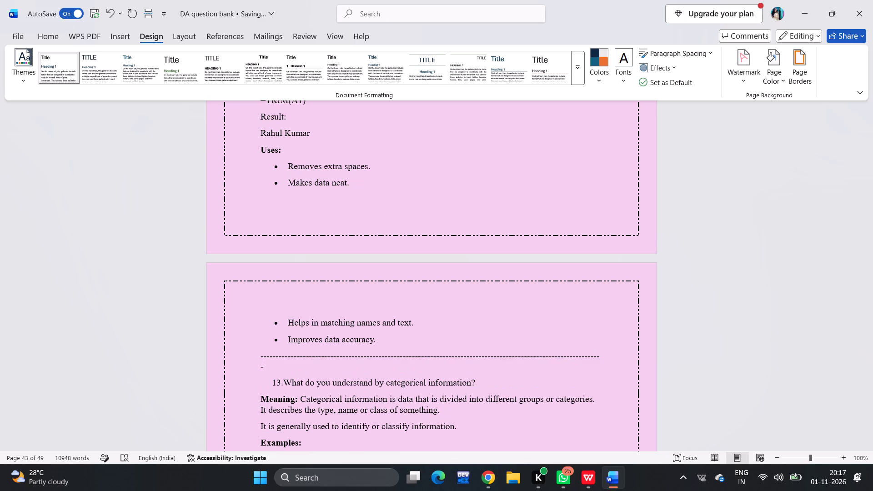
{"action": "key", "text": "BackSpace"}
{"action": "key", "text": "Return"}
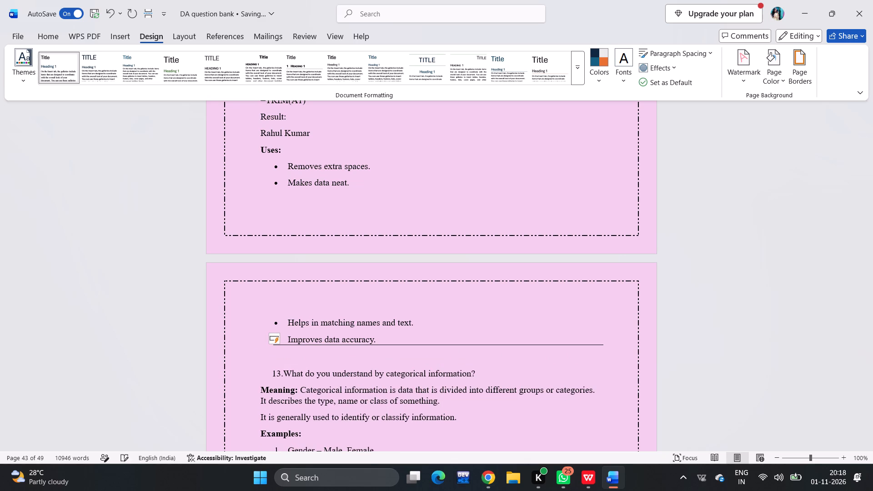
Remove the blank line between the separator and the question 13 heading.
{"action": "left_click", "coordinate": [362, 363]}
{"action": "key", "text": "BackSpace"}
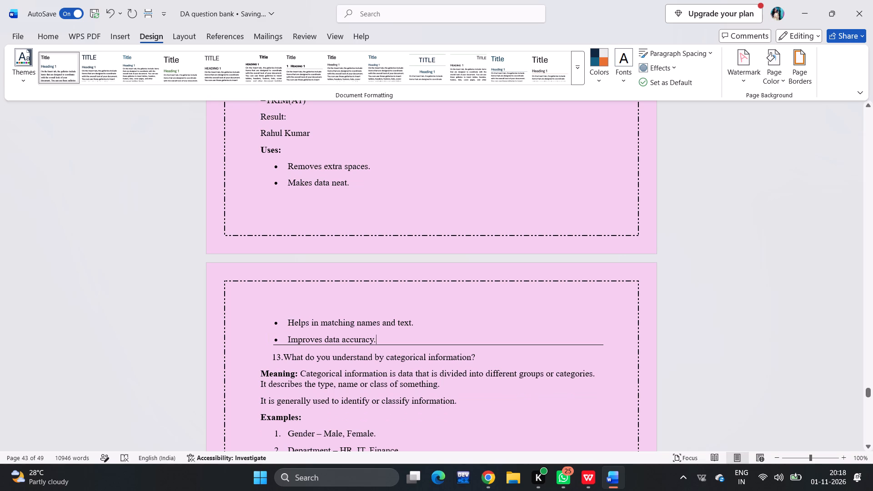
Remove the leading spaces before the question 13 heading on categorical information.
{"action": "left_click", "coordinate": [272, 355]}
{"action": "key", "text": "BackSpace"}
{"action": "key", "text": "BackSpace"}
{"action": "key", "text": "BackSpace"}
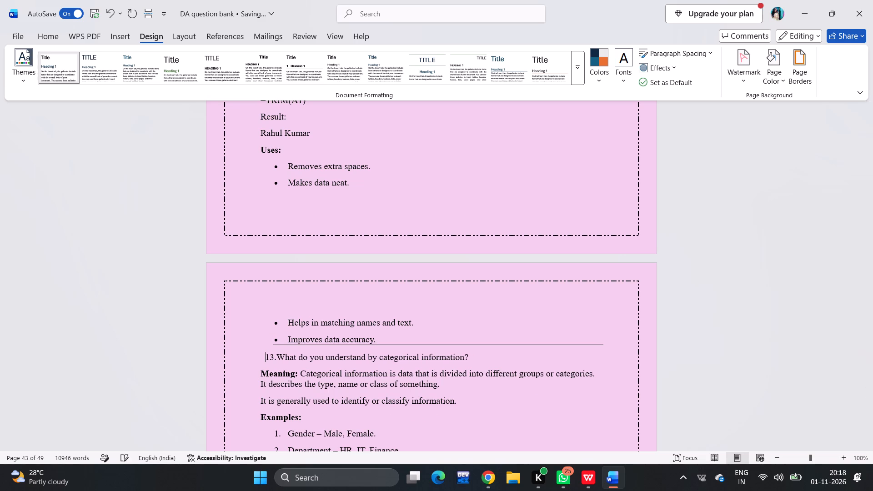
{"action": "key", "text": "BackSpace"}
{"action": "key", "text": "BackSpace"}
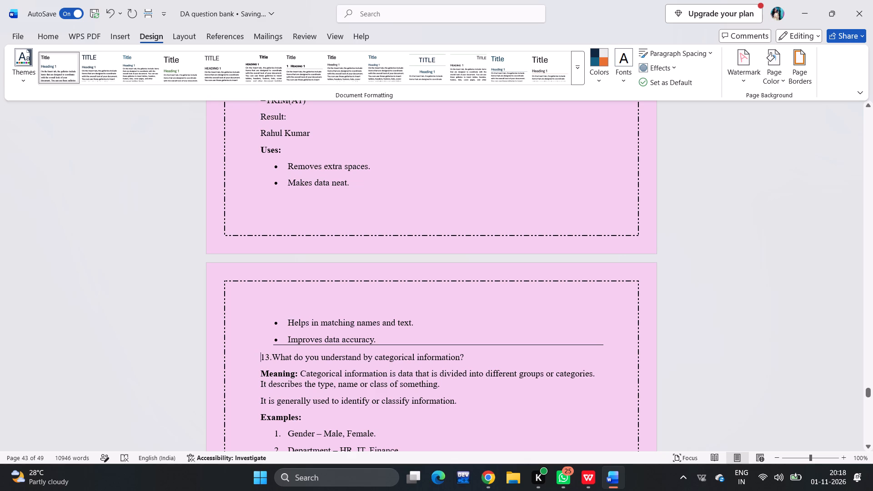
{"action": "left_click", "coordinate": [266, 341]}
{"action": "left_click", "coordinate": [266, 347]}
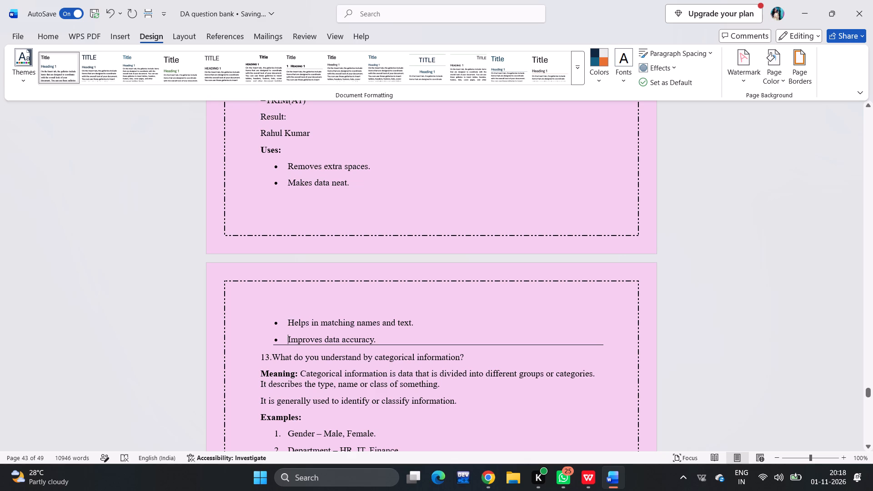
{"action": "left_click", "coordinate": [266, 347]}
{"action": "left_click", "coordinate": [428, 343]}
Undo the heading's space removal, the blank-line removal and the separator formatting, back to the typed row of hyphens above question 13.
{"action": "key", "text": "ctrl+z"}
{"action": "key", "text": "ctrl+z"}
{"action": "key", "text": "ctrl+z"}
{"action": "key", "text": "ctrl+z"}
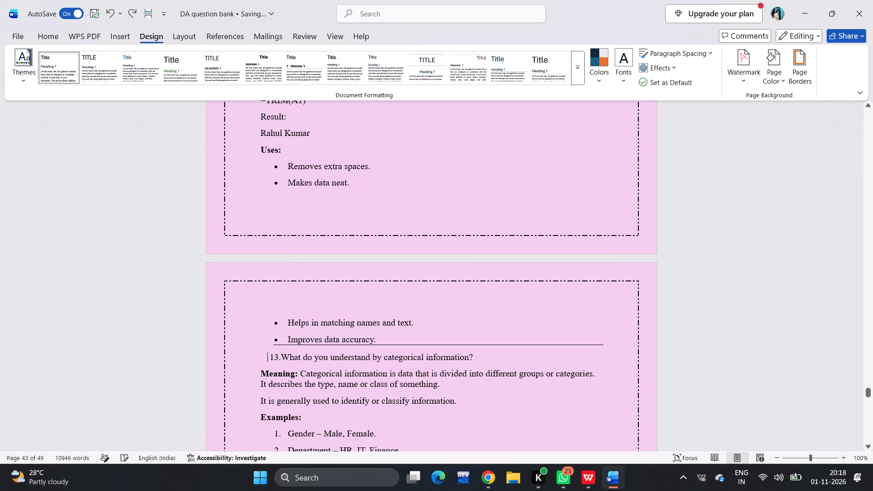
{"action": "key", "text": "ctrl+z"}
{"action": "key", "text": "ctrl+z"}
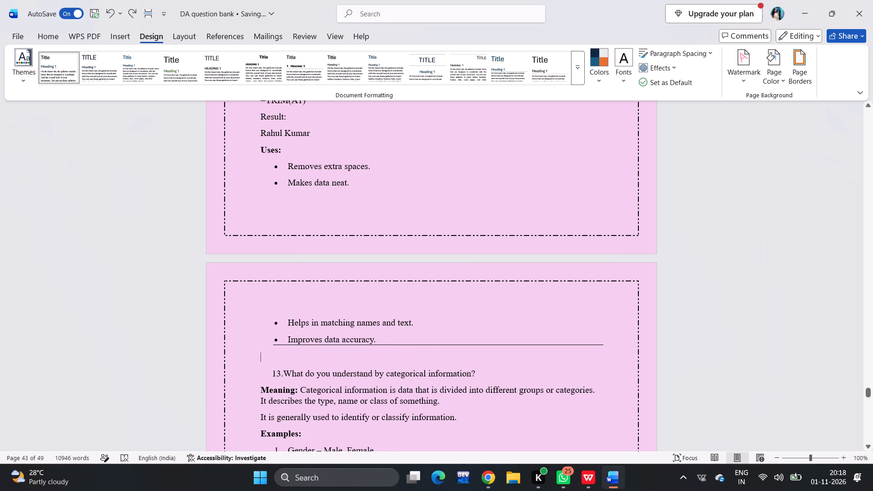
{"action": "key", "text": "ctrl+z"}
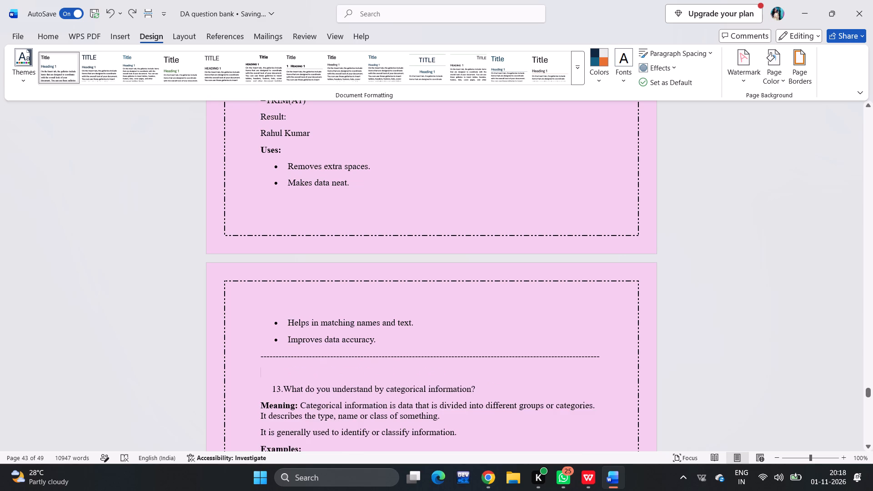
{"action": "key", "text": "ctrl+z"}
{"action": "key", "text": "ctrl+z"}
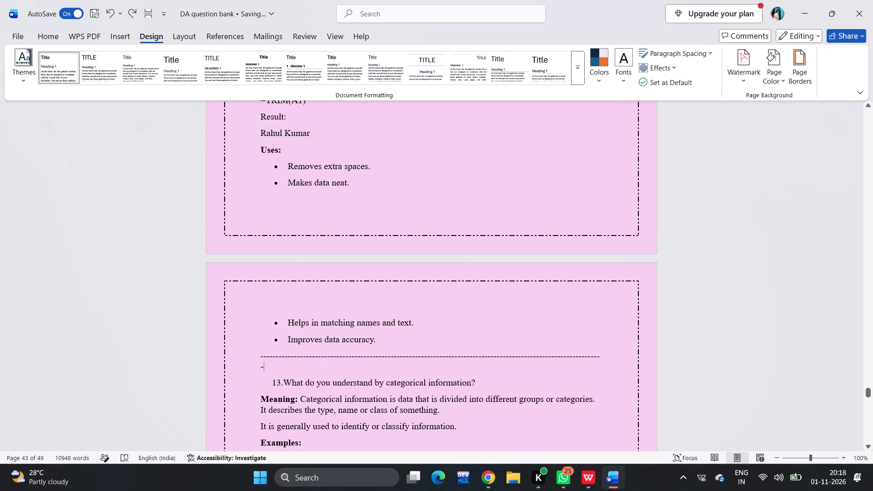
Recreate the full-width separator line below the "Improves data accuracy." bullet, leaving no blank line before the question 13 heading.
{"action": "key", "text": "BackSpace"}
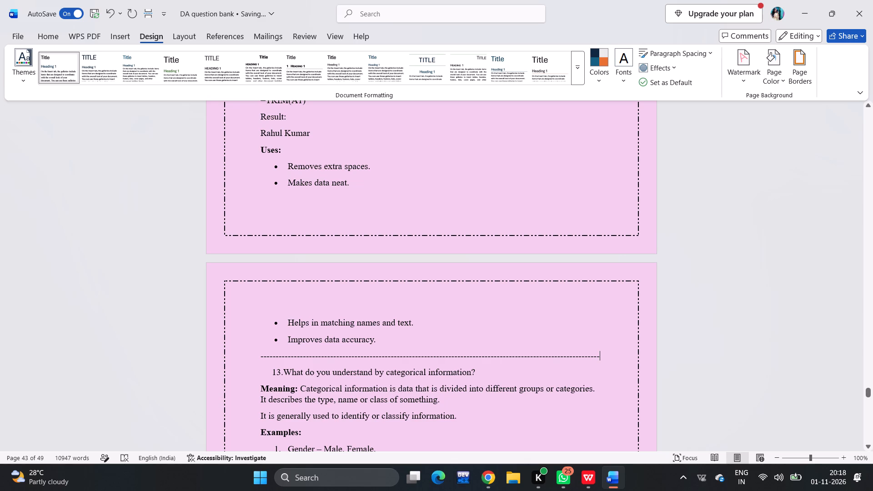
{"action": "key", "text": "Return"}
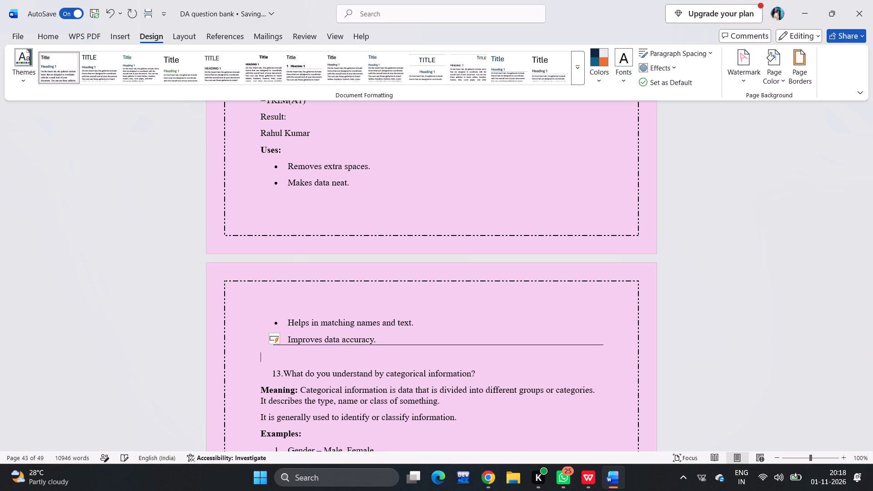
{"action": "key", "text": "BackSpace"}
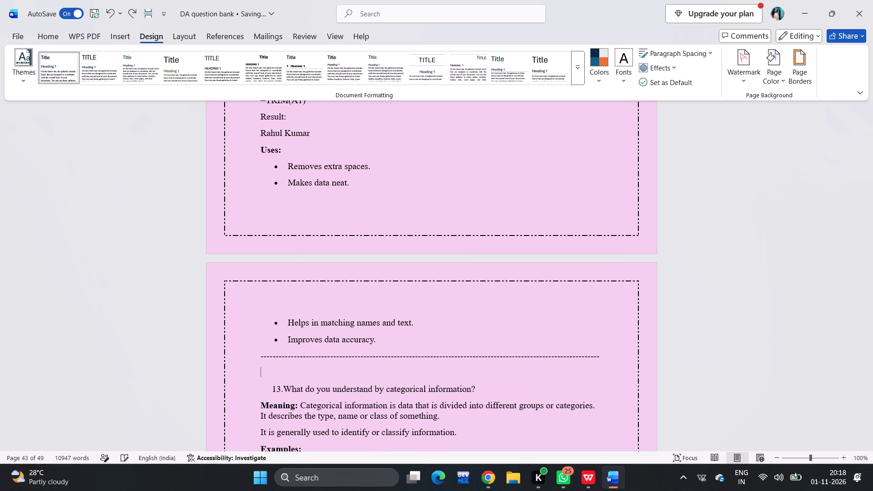
{"action": "key", "text": "Return"}
{"action": "key", "text": "BackSpace"}
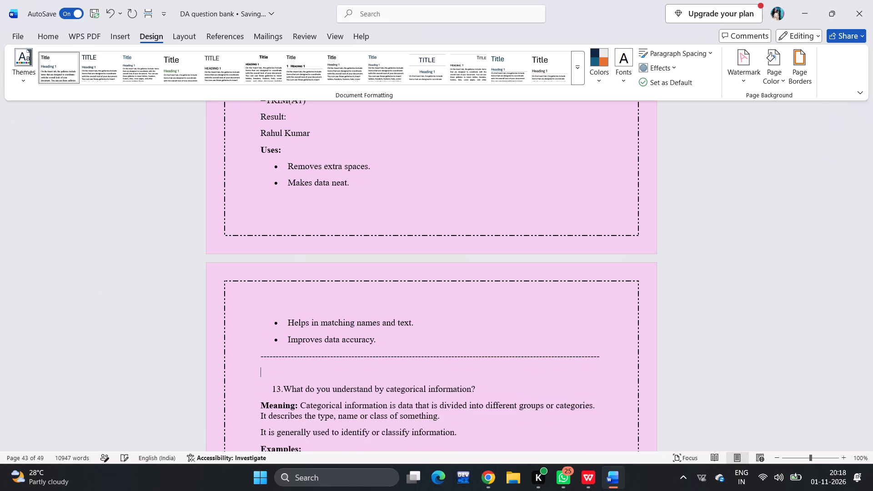
{"action": "key", "text": "BackSpace"}
{"action": "key", "text": "Return"}
{"action": "left_click", "coordinate": [423, 362]}
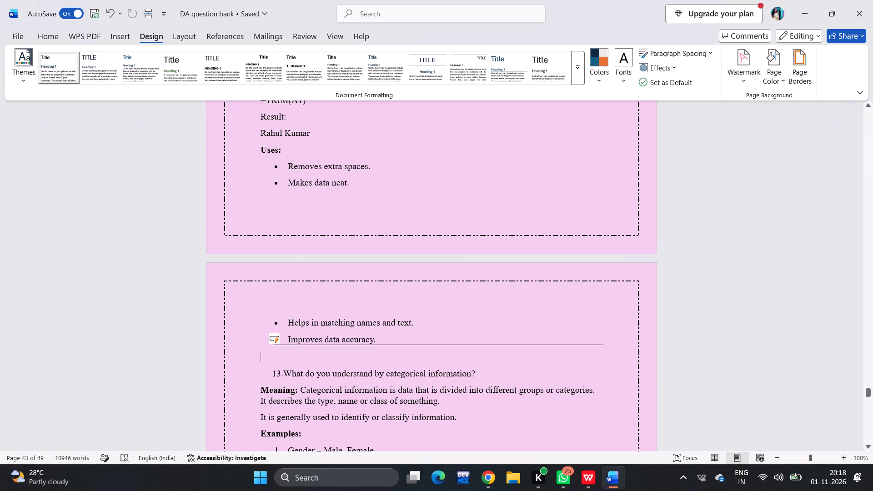
{"action": "left_click", "coordinate": [423, 360]}
{"action": "key", "text": "BackSpace"}
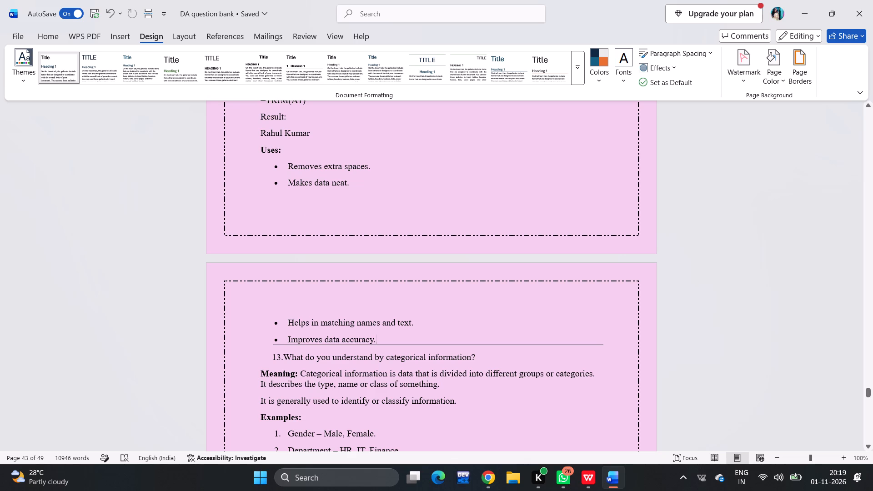
Delete the extra leading spaces before the question 13 heading, keeping it on its own line below the separator.
{"action": "left_click", "coordinate": [271, 358]}
{"action": "key", "text": "BackSpace"}
{"action": "key", "text": "BackSpace"}
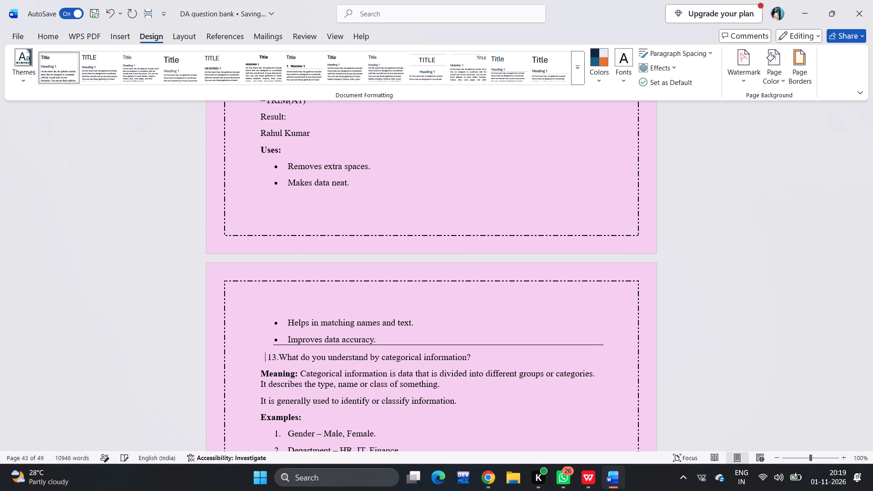
{"action": "key", "text": "BackSpace"}
{"action": "key", "text": "BackSpace"}
{"action": "key", "text": "BackSpace"}
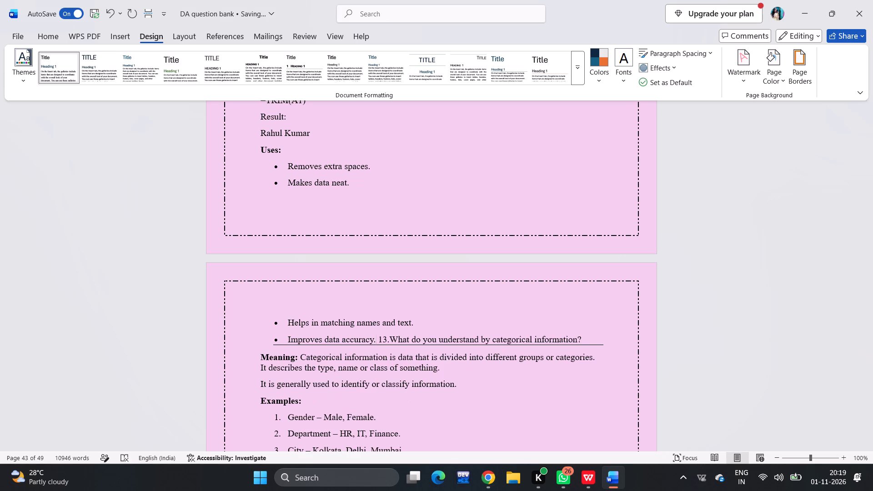
{"action": "key", "text": "ctrl+z"}
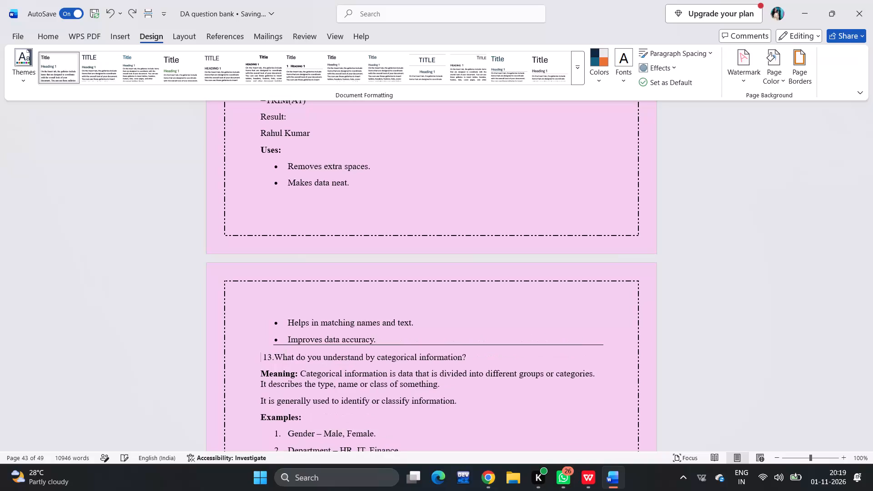
Make the "13.What do you understand by categorical information?" heading bold.
{"action": "left_click_drag", "start_coordinate": [263, 357], "coordinate": [477, 357]}
{"action": "left_click", "coordinate": [483, 339]}
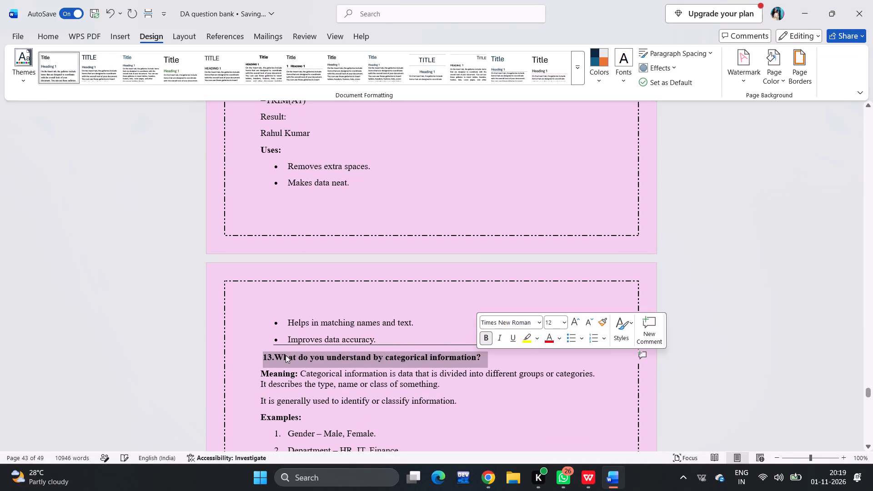
Add the part label "(a)" and a space after the number 13 in the categorical information heading.
{"action": "left_click", "coordinate": [273, 357]}
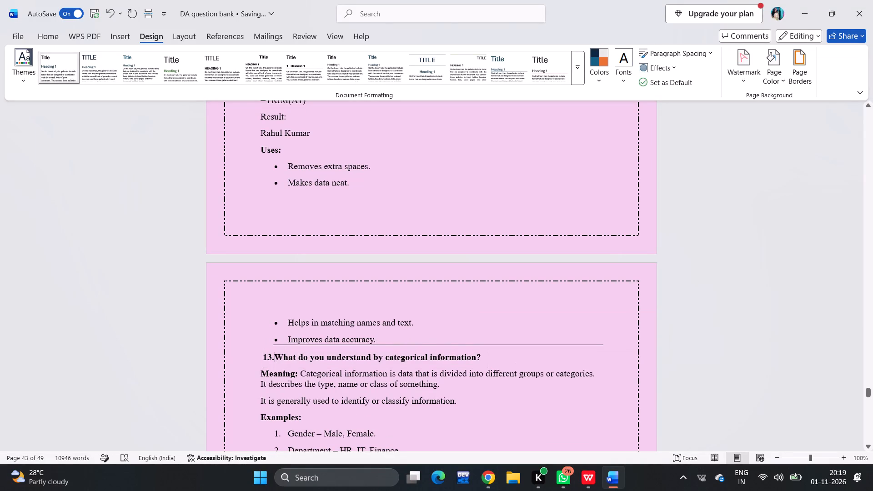
{"action": "key", "text": "shift+parenleft"}
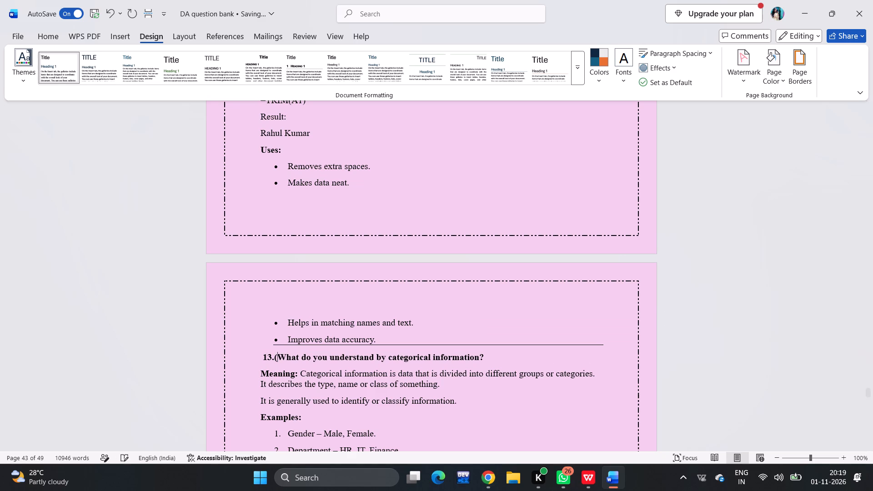
{"action": "key", "text": "a"}
{"action": "key", "text": "shift+parenright"}
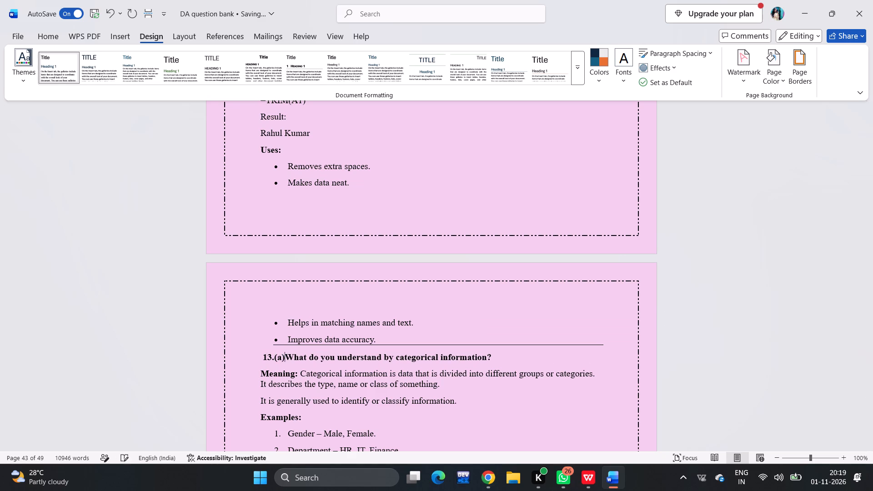
{"action": "key", "text": "space"}
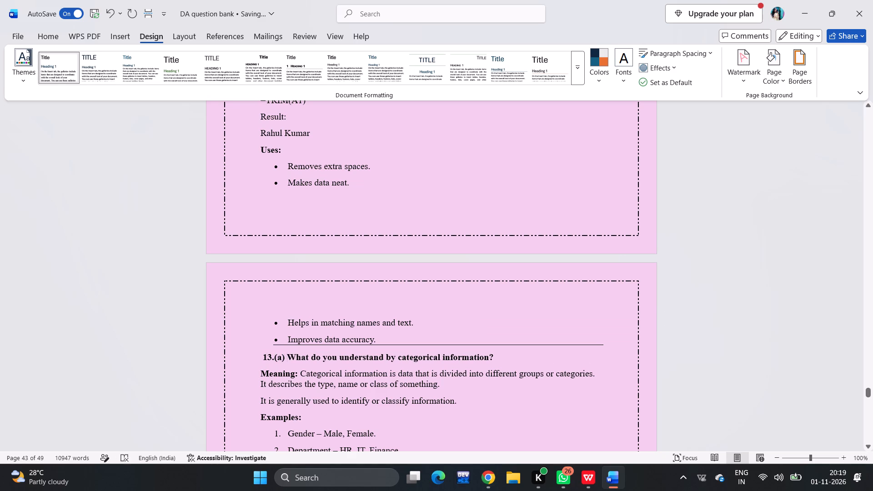
Review the question 13 answer, from the categorical information meaning through the comparison with numeric information.
{"action": "scroll", "coordinate": [338, 364], "scroll_direction": "down", "scroll_amount": 7}
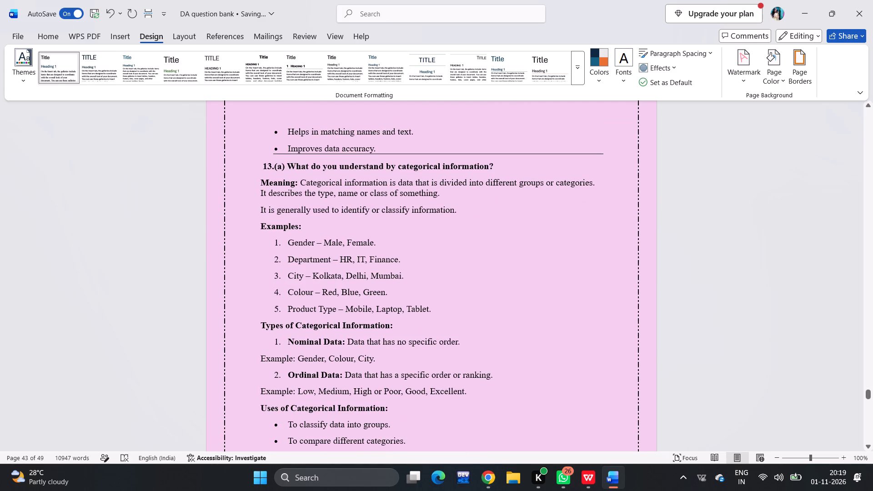
{"action": "scroll", "coordinate": [348, 292], "scroll_direction": "down", "scroll_amount": 3}
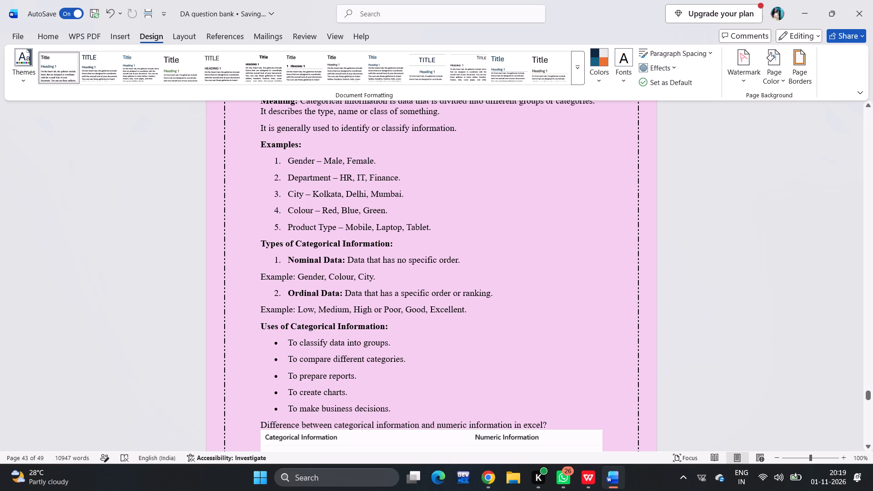
{"action": "scroll", "coordinate": [466, 286], "scroll_direction": "up", "scroll_amount": 2}
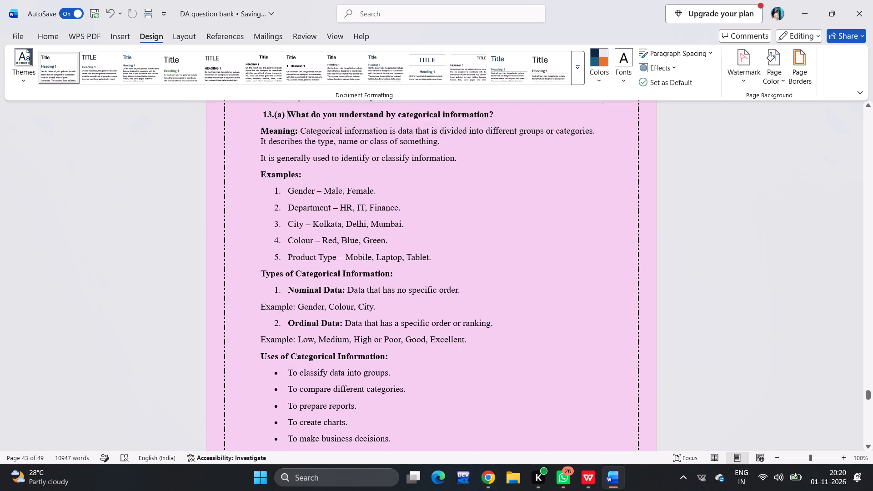
{"action": "scroll", "coordinate": [466, 286], "scroll_direction": "up", "scroll_amount": 4}
{"action": "scroll", "coordinate": [466, 286], "scroll_direction": "down", "scroll_amount": 3}
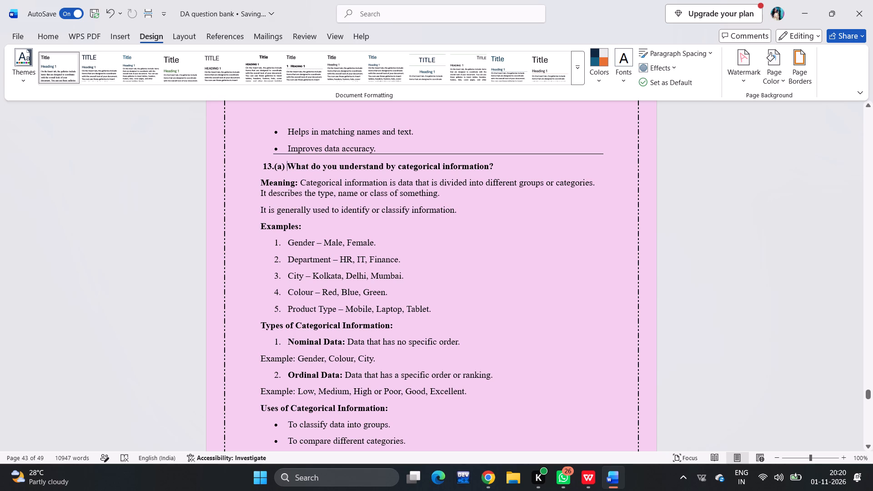
{"action": "scroll", "coordinate": [371, 312], "scroll_direction": "down", "scroll_amount": 2}
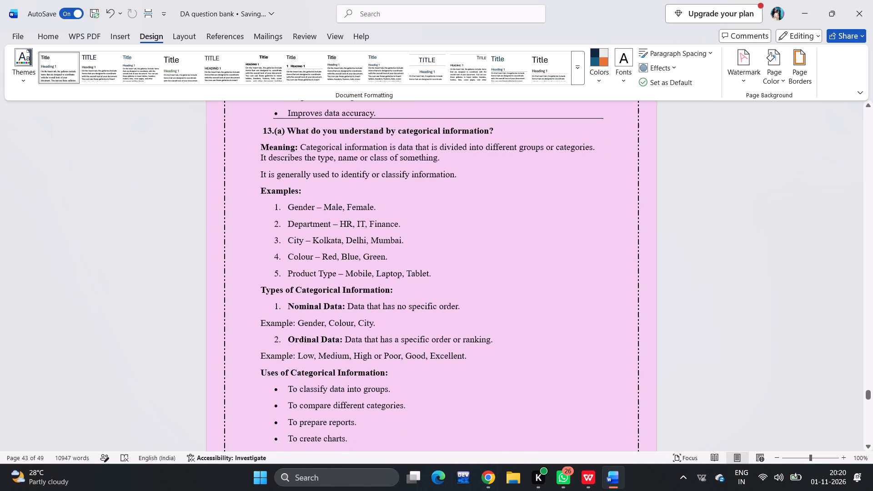
{"action": "scroll", "coordinate": [371, 312], "scroll_direction": "down", "scroll_amount": 5}
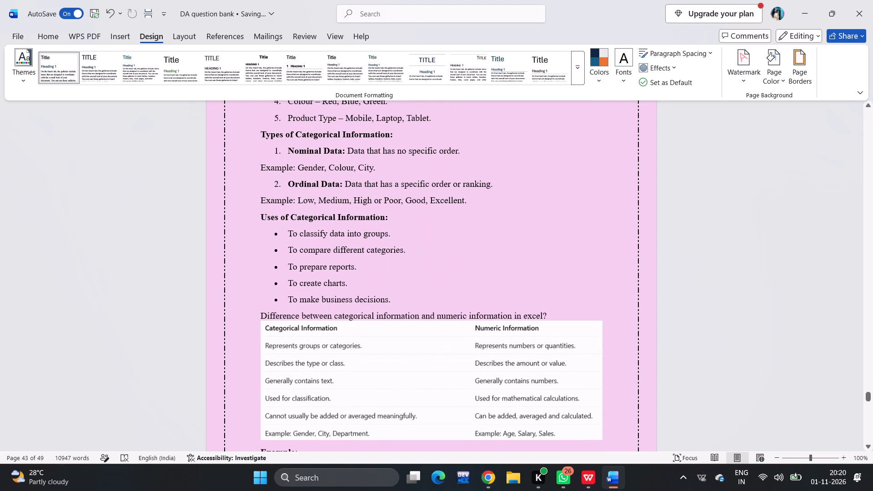
{"action": "scroll", "coordinate": [371, 312], "scroll_direction": "down", "scroll_amount": 3}
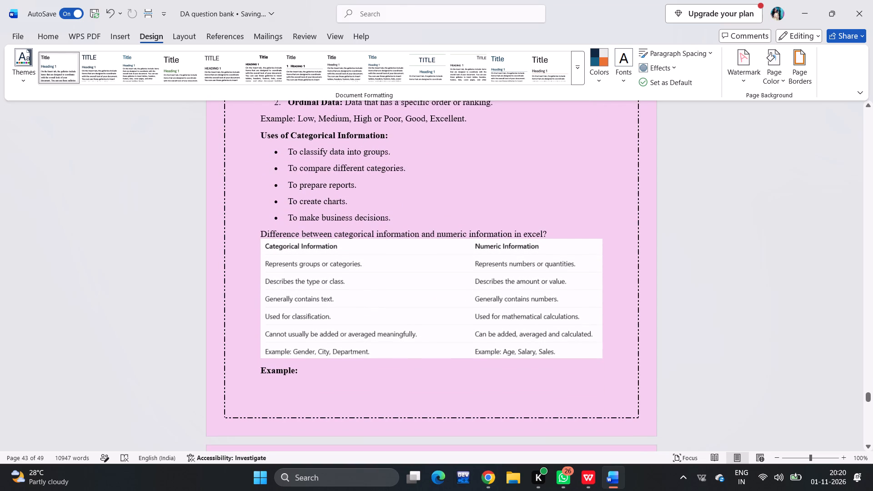
{"action": "scroll", "coordinate": [346, 308], "scroll_direction": "down", "scroll_amount": 2}
{"action": "scroll", "coordinate": [346, 308], "scroll_direction": "up", "scroll_amount": 5}
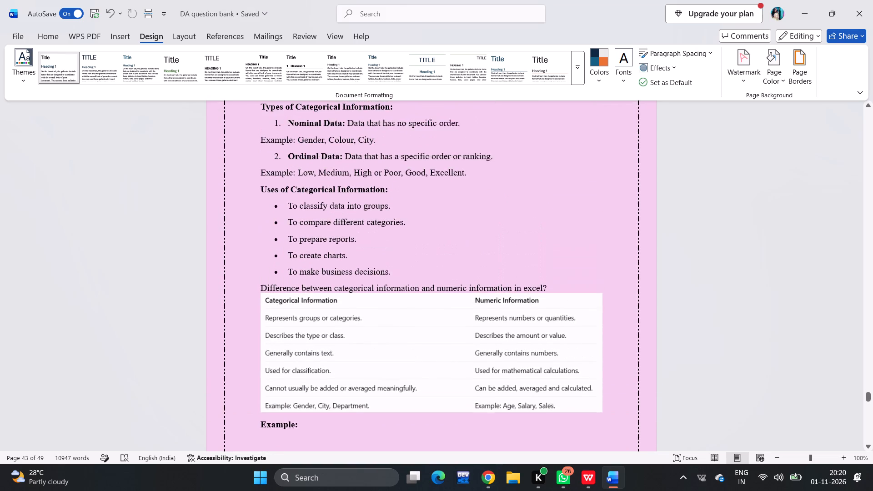
{"action": "scroll", "coordinate": [333, 283], "scroll_direction": "up", "scroll_amount": 8}
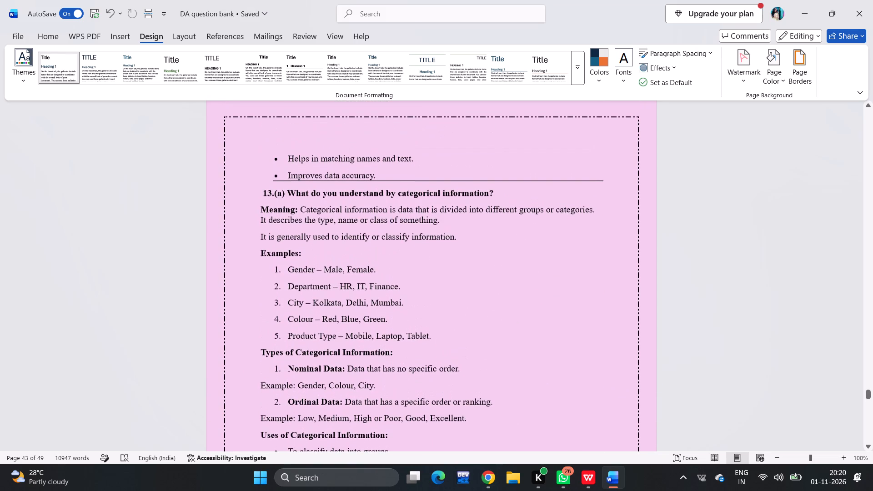